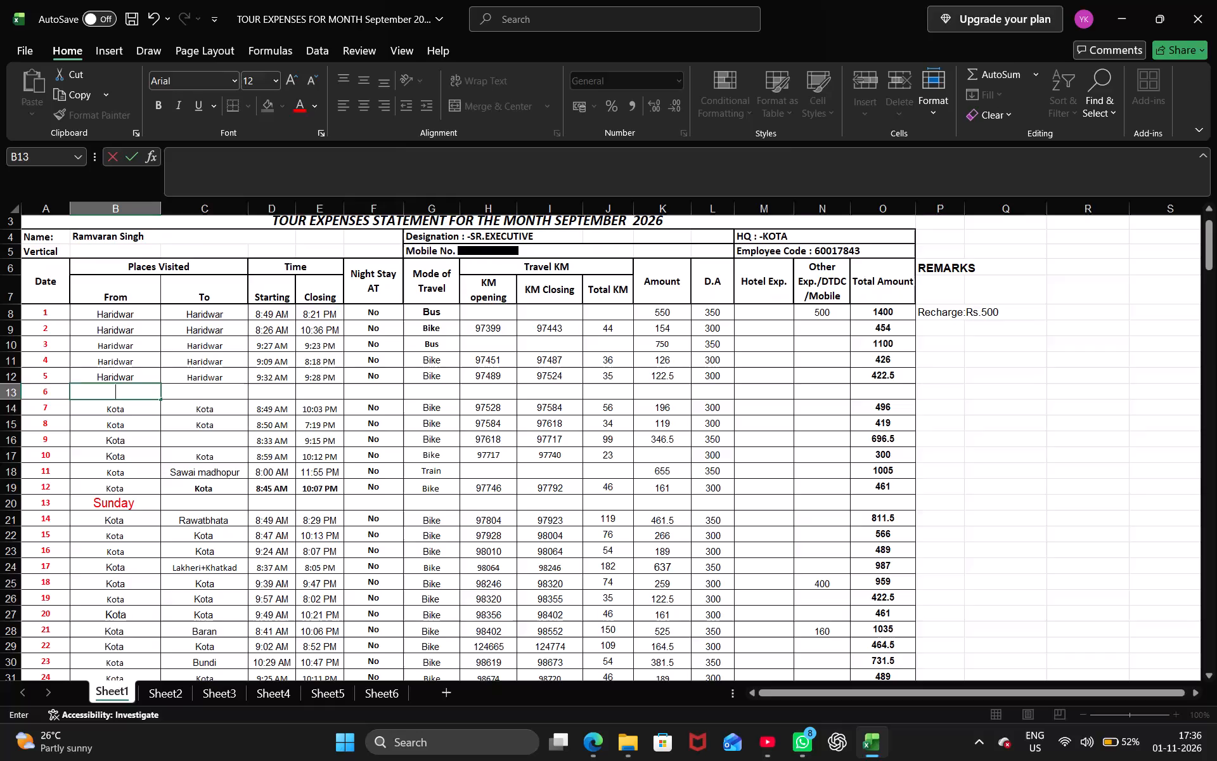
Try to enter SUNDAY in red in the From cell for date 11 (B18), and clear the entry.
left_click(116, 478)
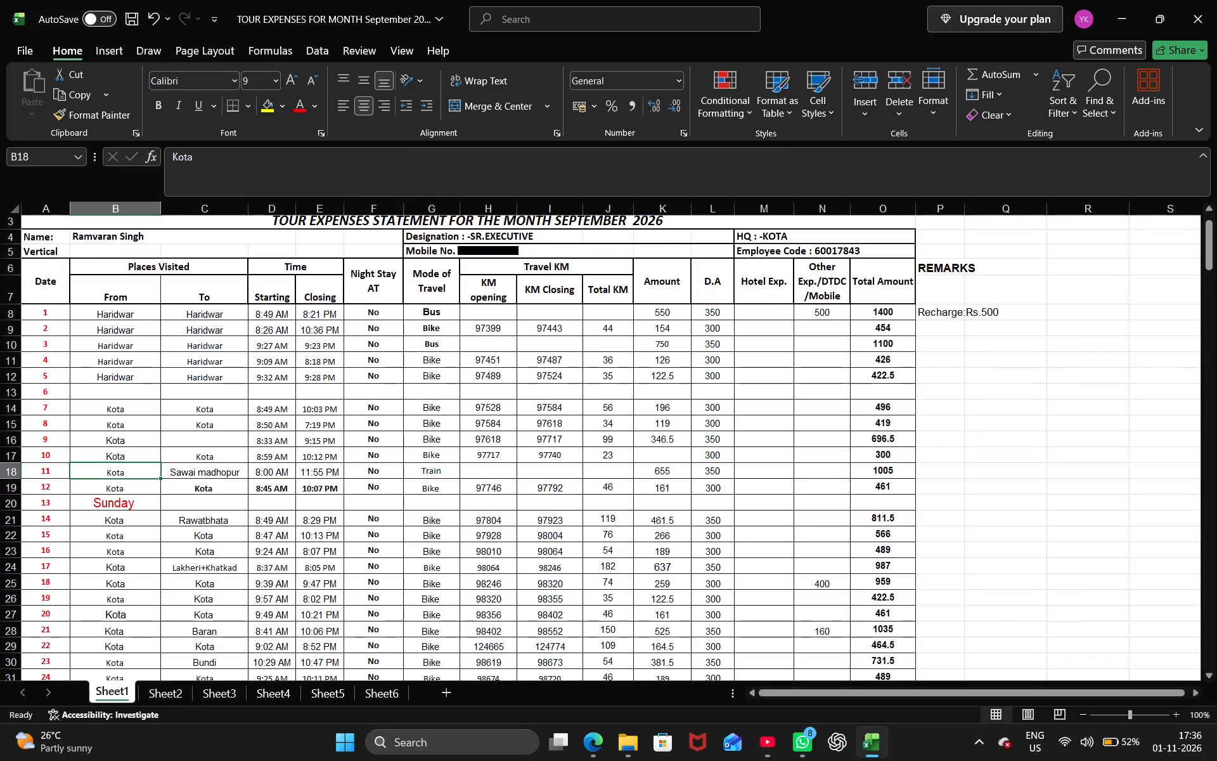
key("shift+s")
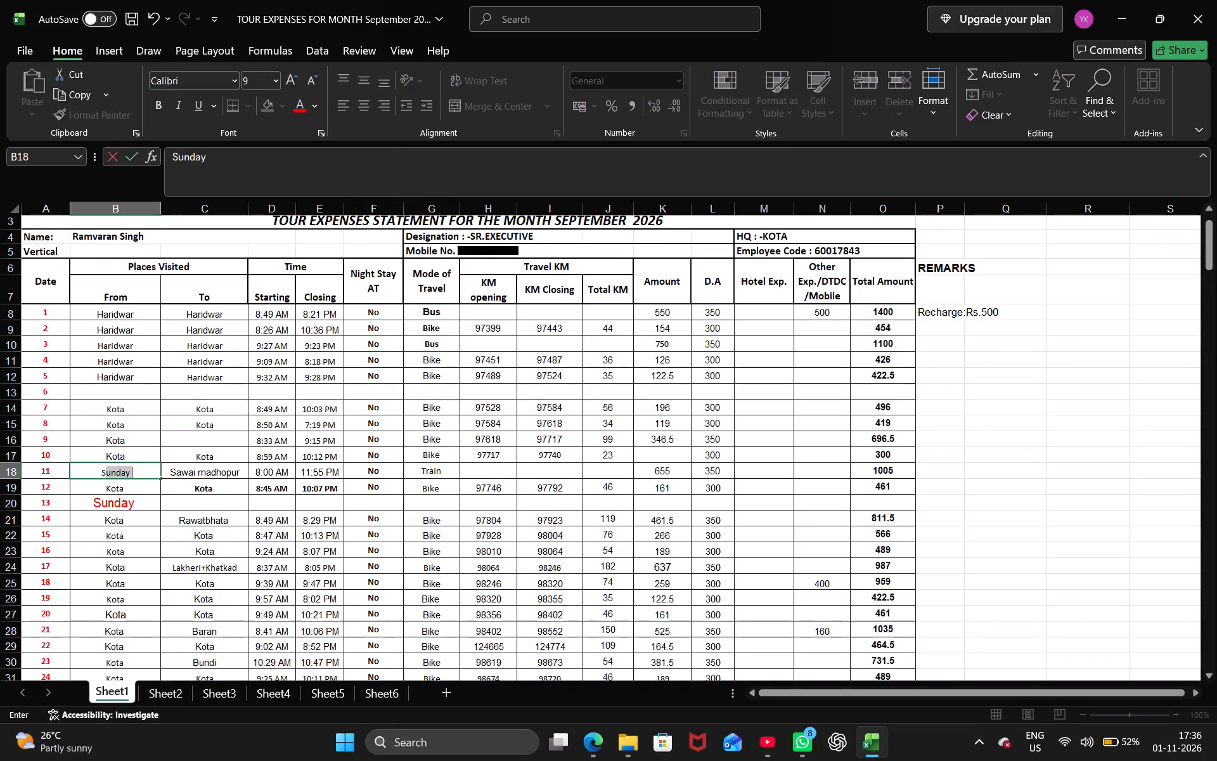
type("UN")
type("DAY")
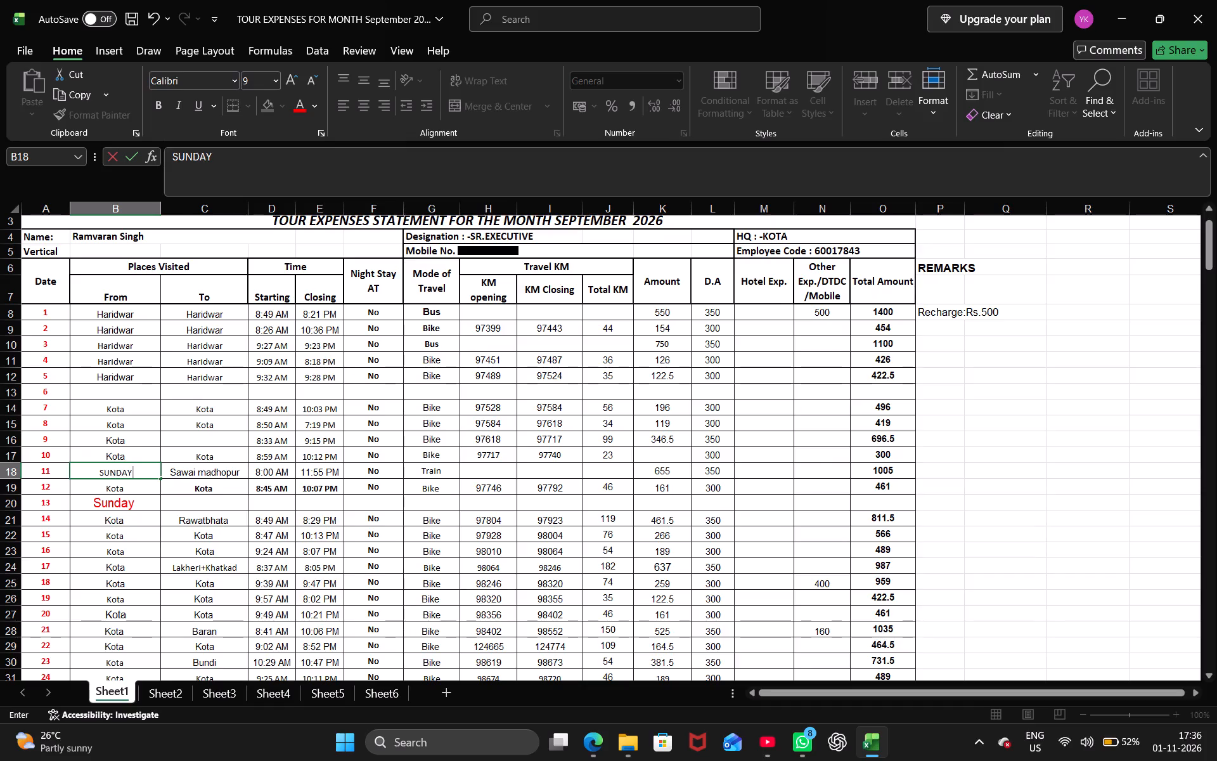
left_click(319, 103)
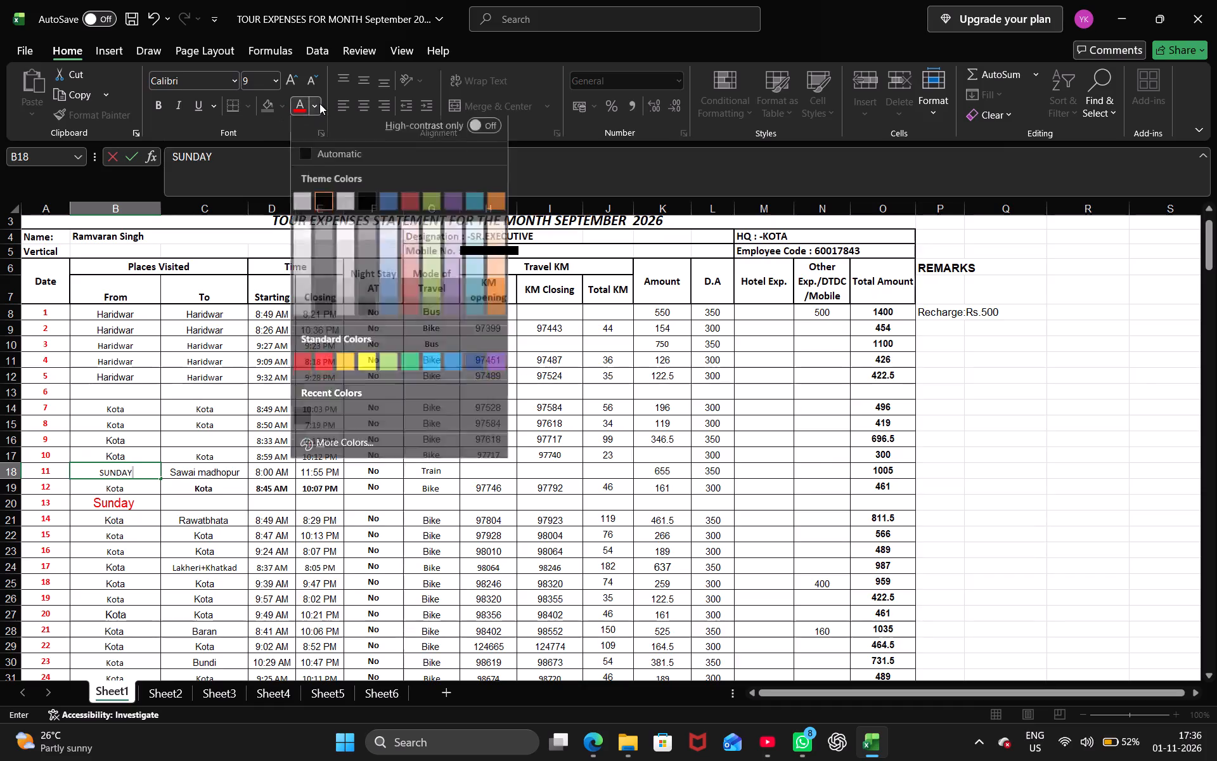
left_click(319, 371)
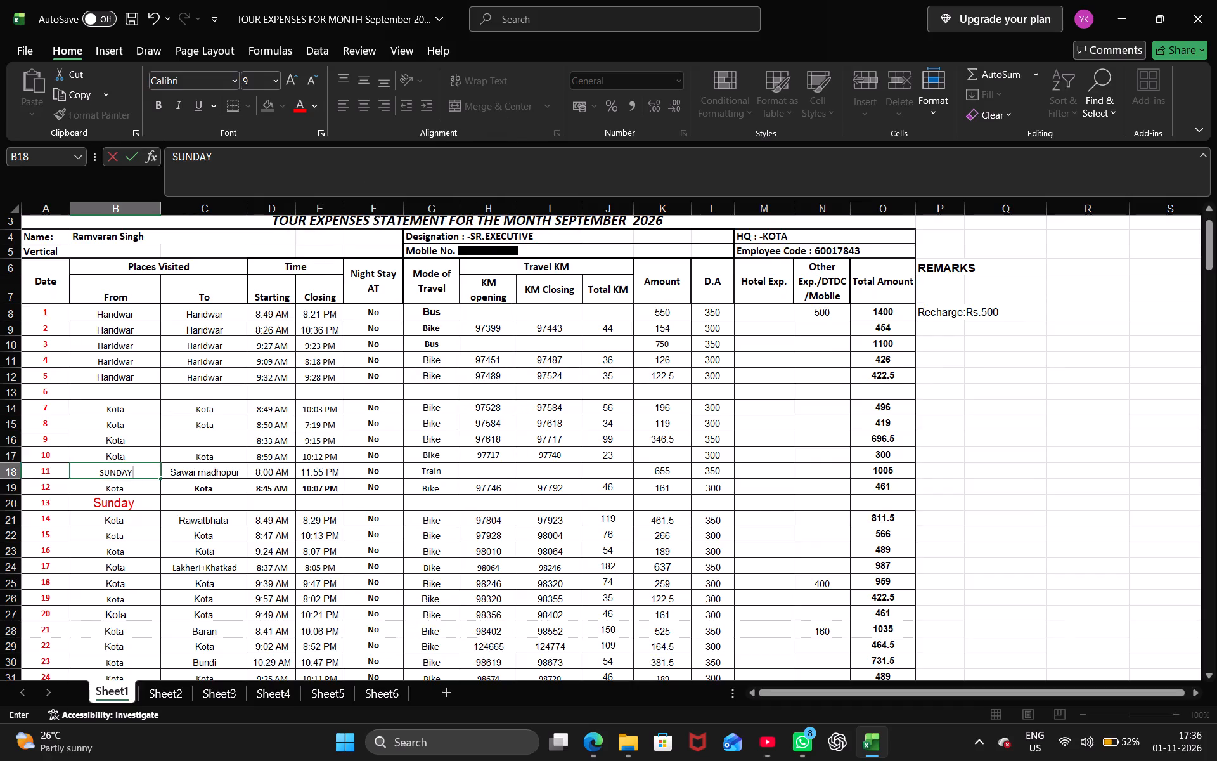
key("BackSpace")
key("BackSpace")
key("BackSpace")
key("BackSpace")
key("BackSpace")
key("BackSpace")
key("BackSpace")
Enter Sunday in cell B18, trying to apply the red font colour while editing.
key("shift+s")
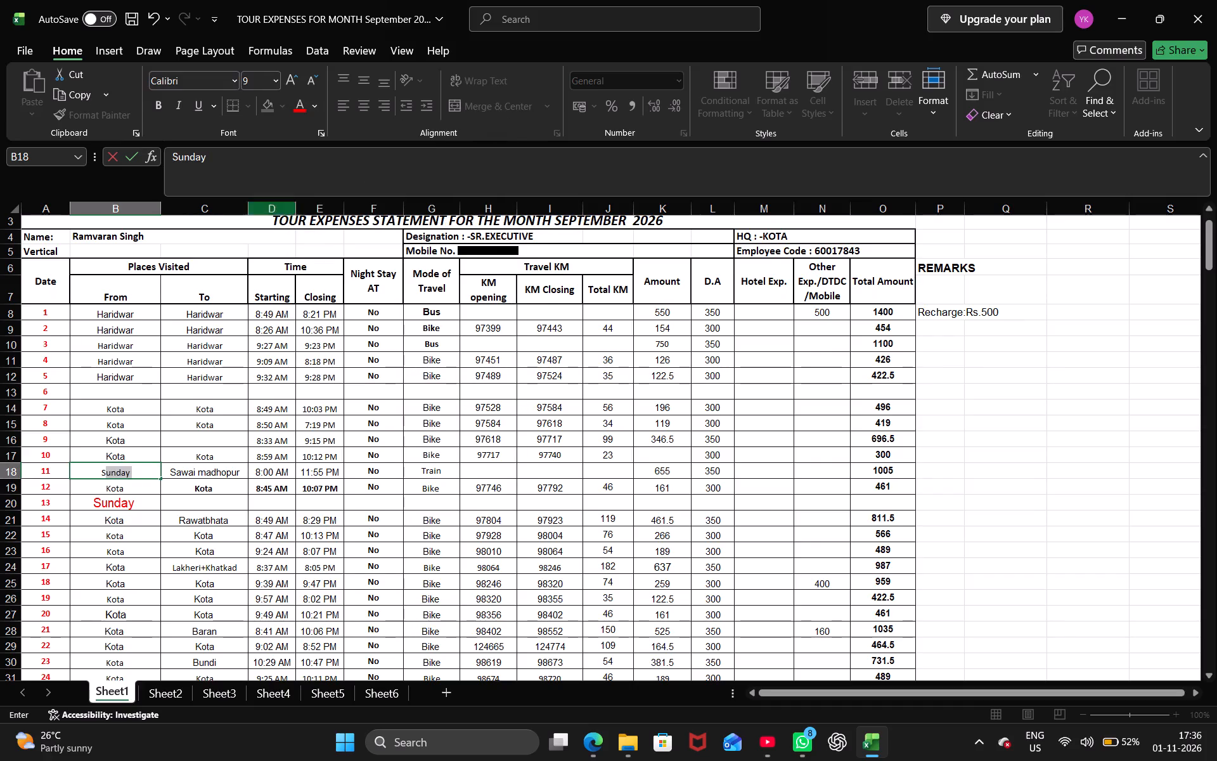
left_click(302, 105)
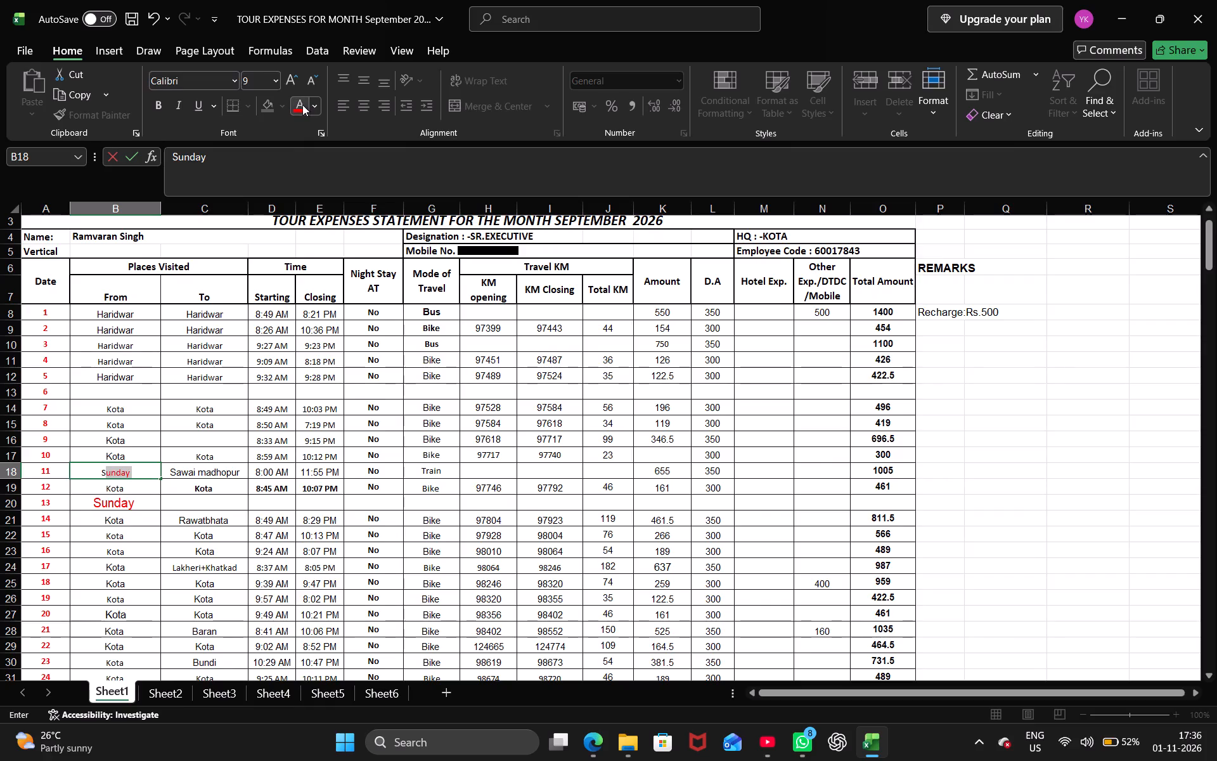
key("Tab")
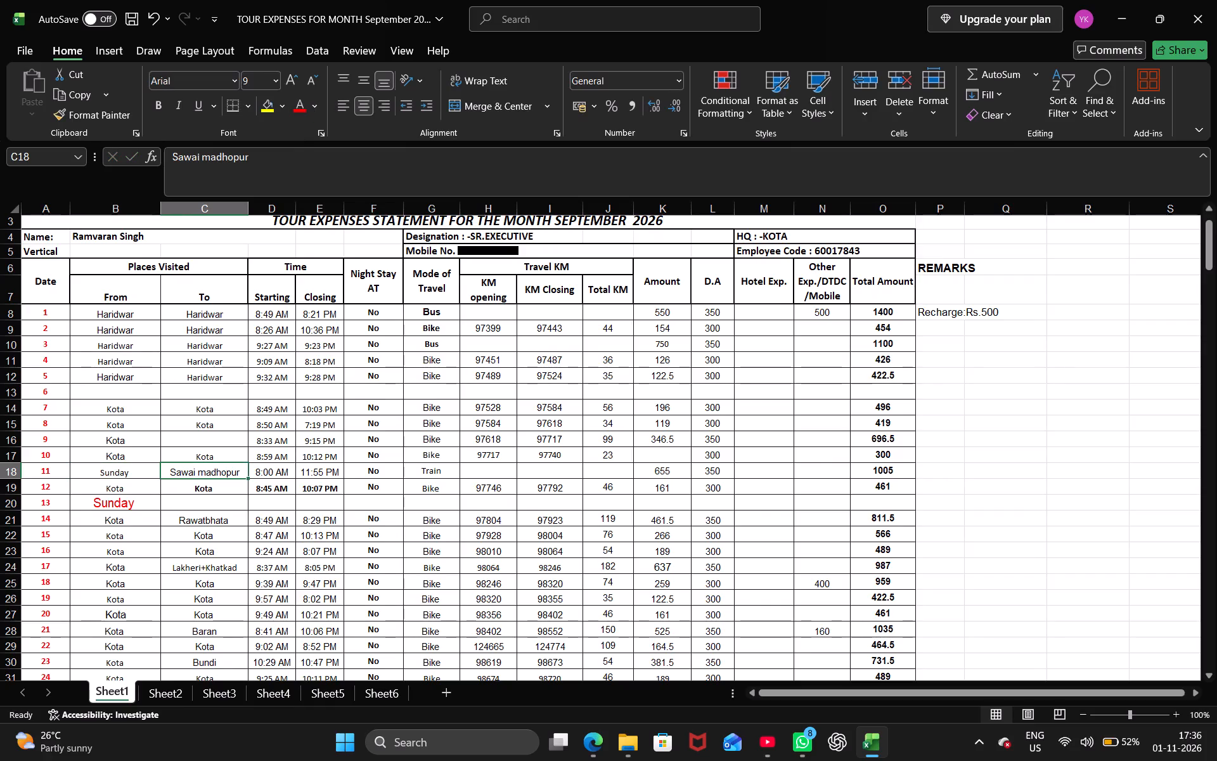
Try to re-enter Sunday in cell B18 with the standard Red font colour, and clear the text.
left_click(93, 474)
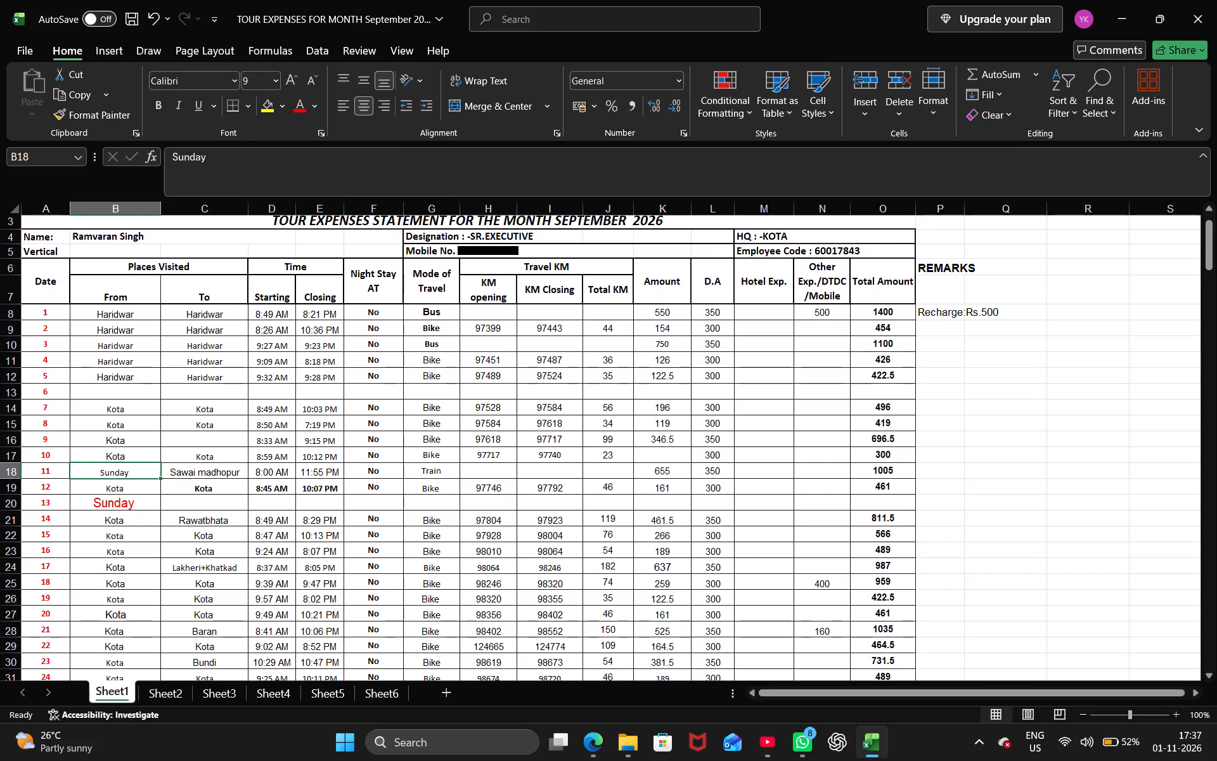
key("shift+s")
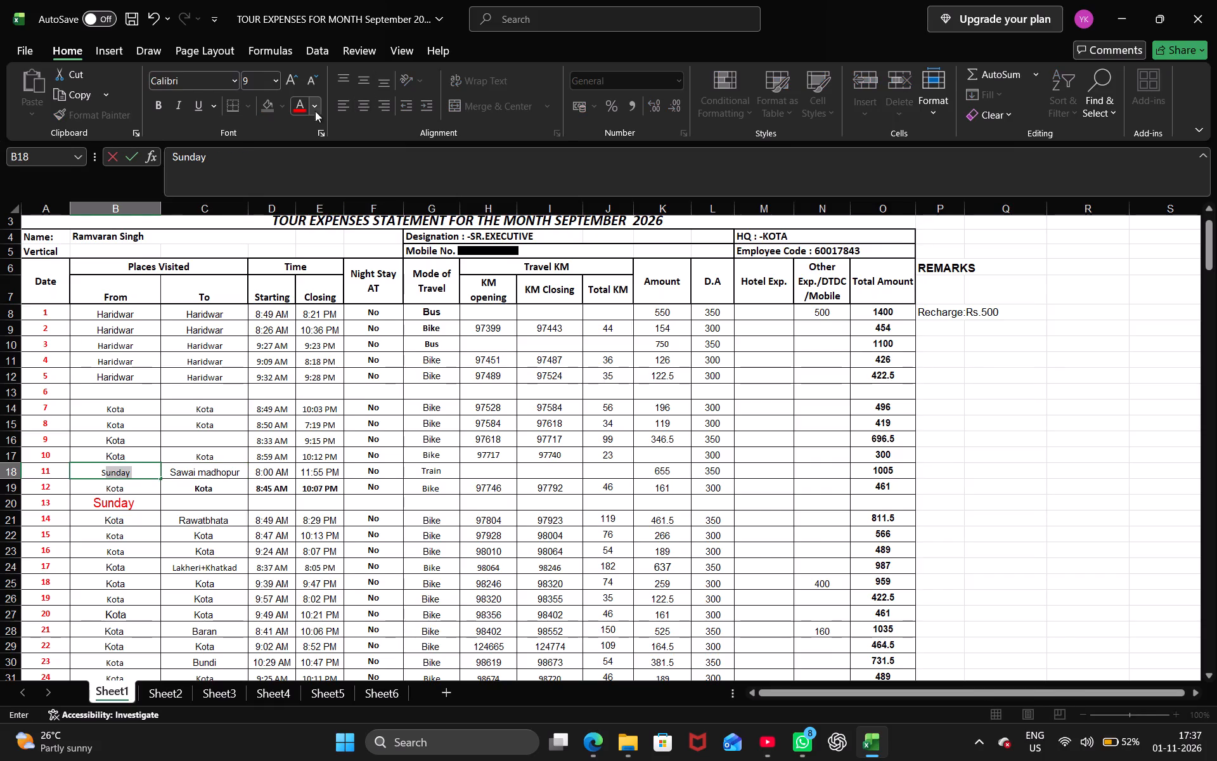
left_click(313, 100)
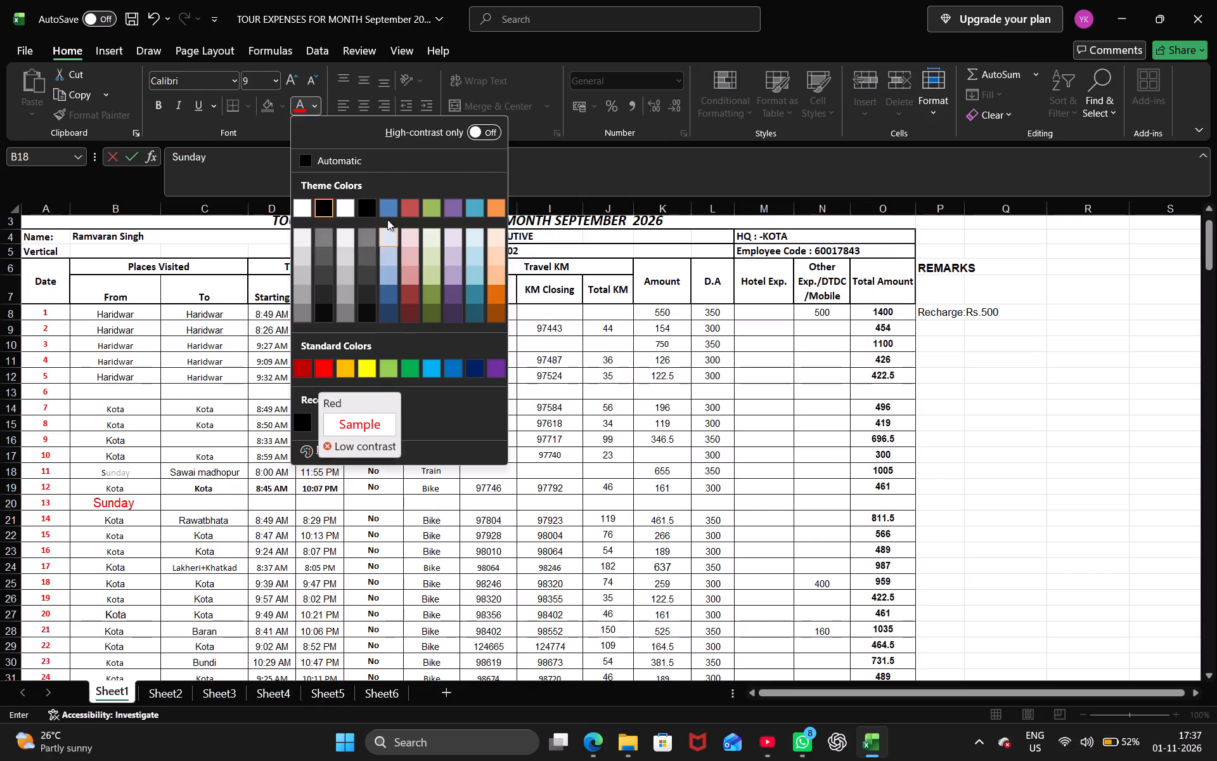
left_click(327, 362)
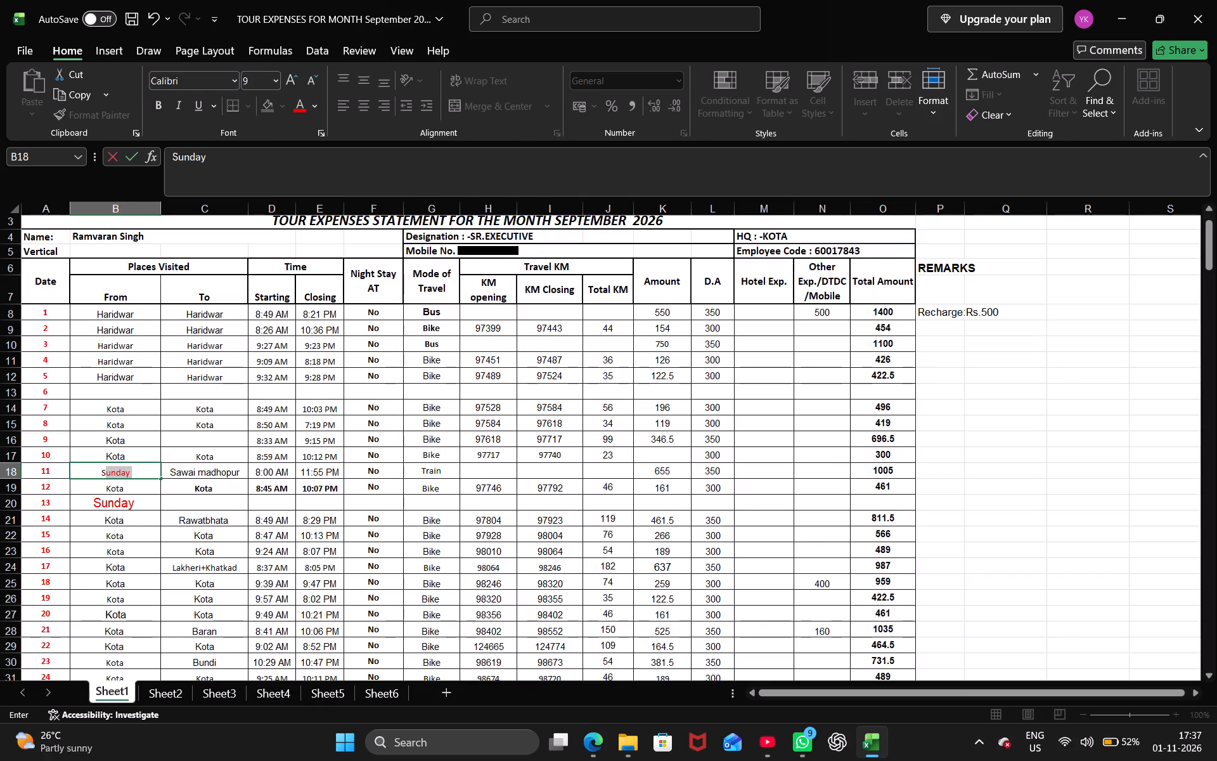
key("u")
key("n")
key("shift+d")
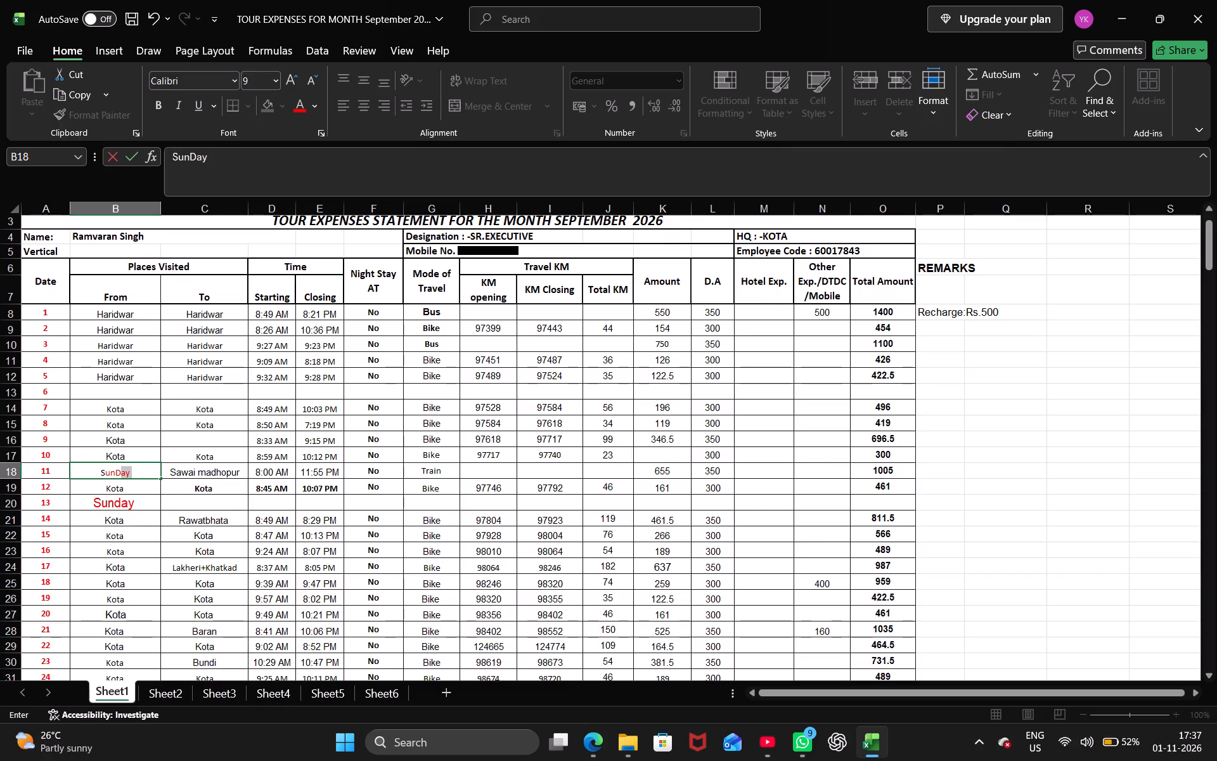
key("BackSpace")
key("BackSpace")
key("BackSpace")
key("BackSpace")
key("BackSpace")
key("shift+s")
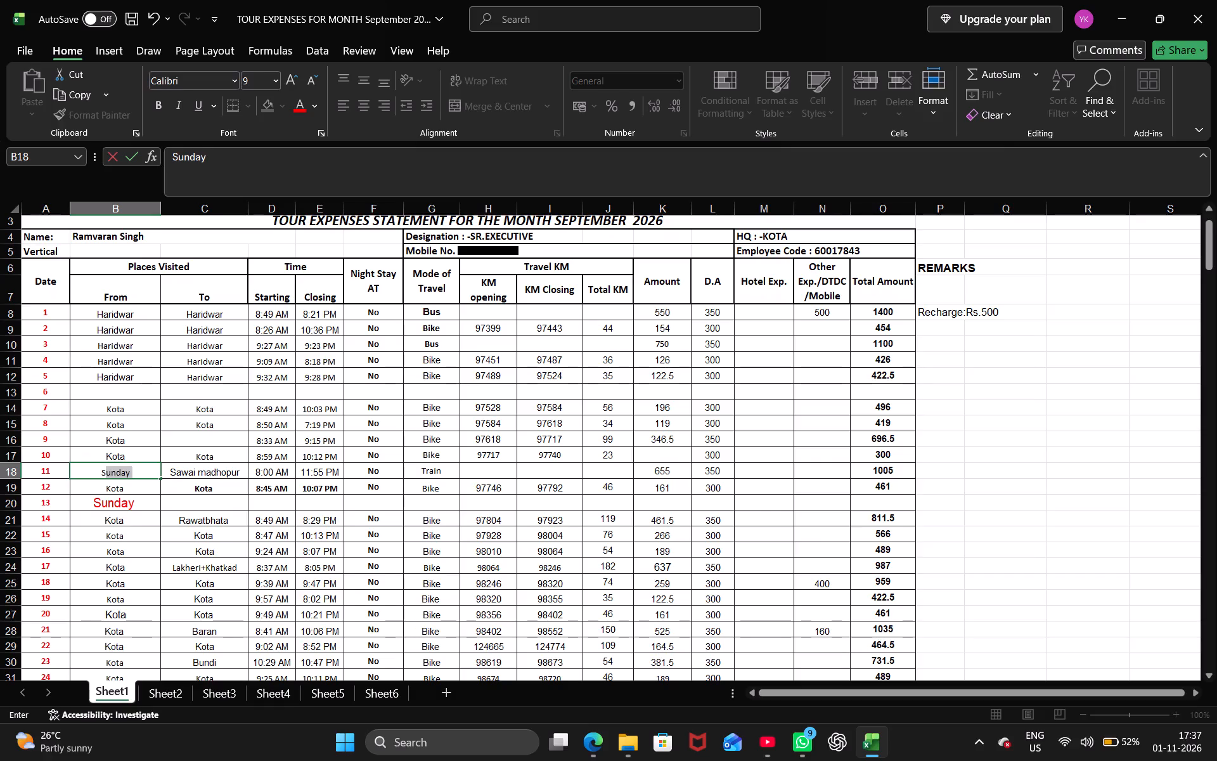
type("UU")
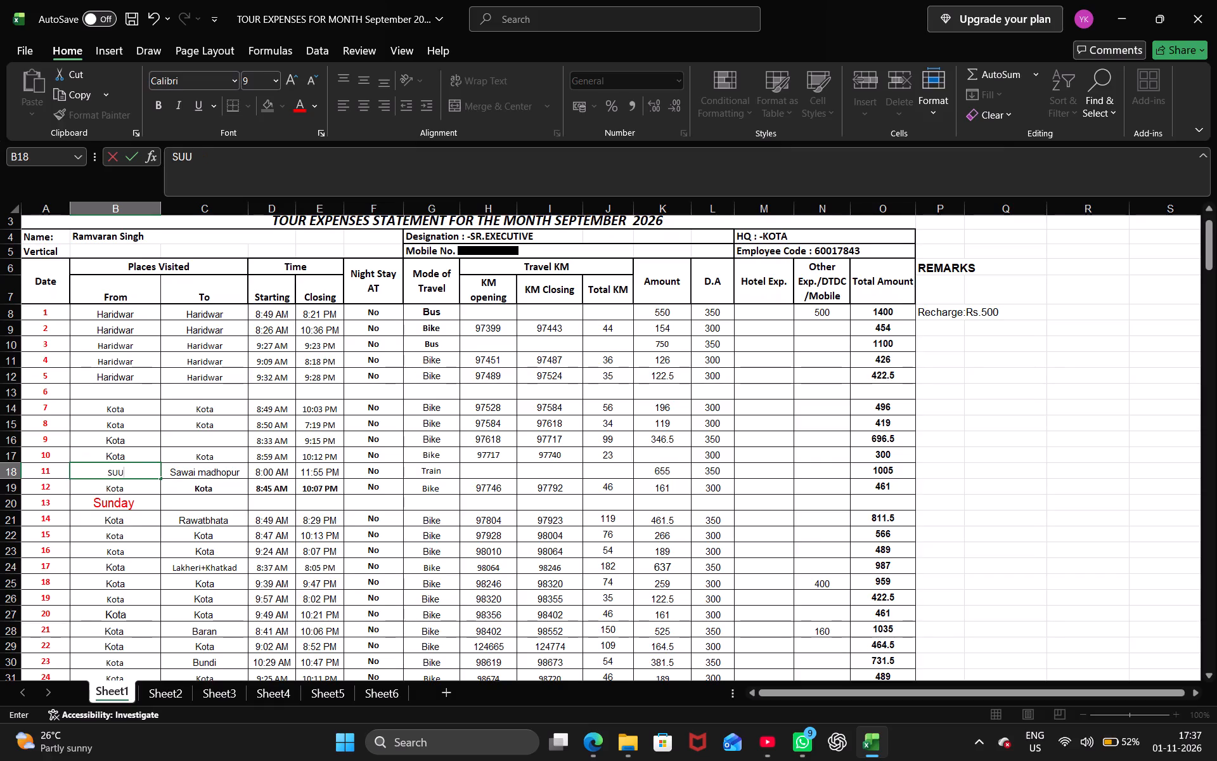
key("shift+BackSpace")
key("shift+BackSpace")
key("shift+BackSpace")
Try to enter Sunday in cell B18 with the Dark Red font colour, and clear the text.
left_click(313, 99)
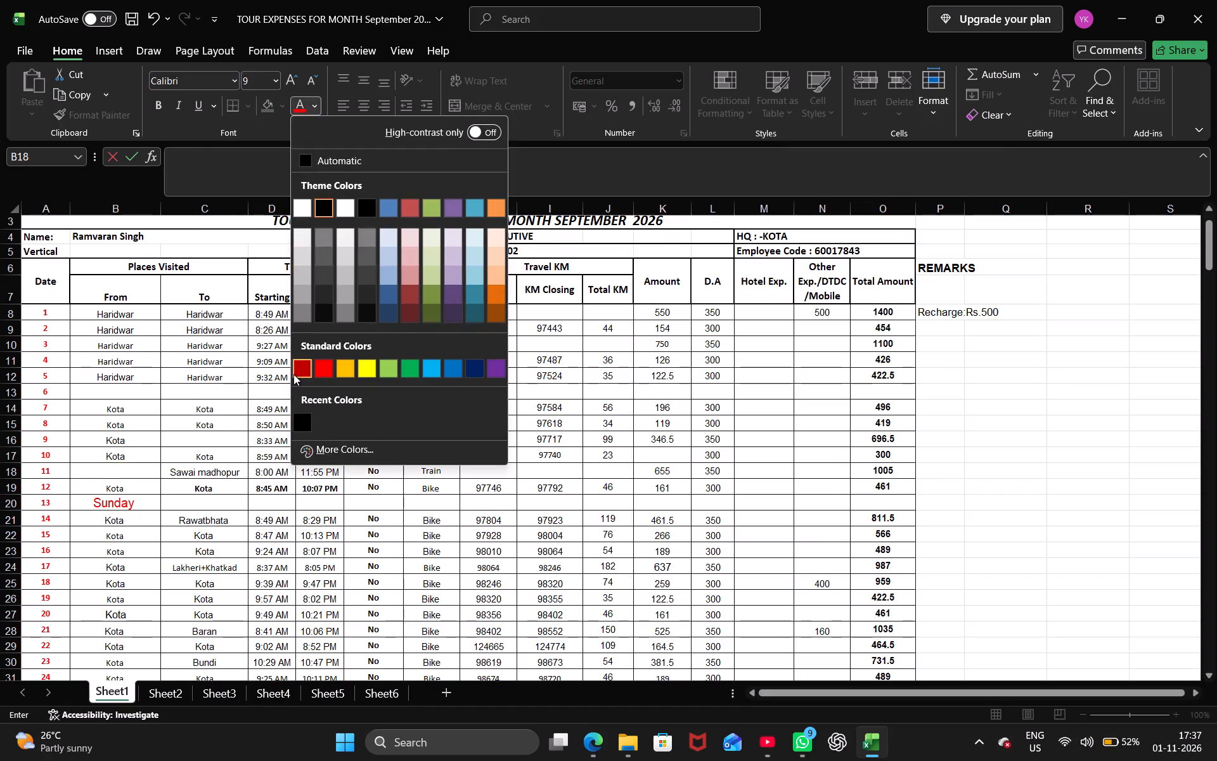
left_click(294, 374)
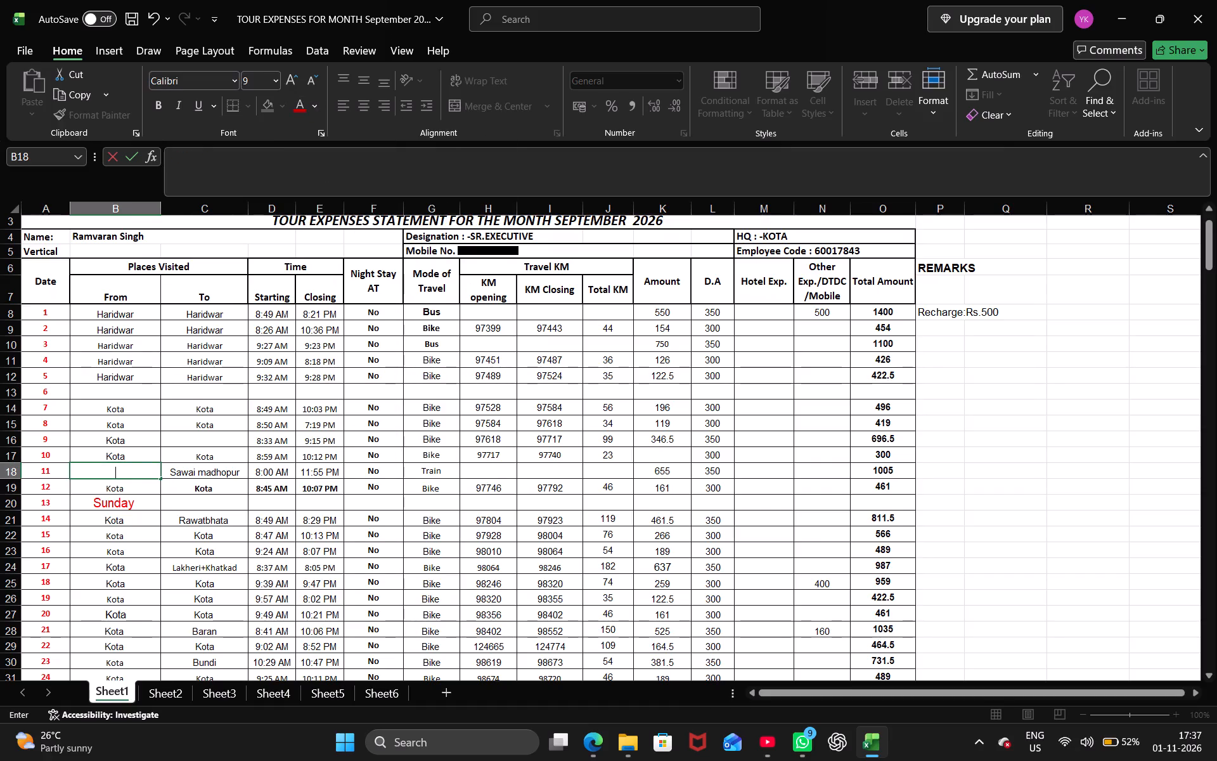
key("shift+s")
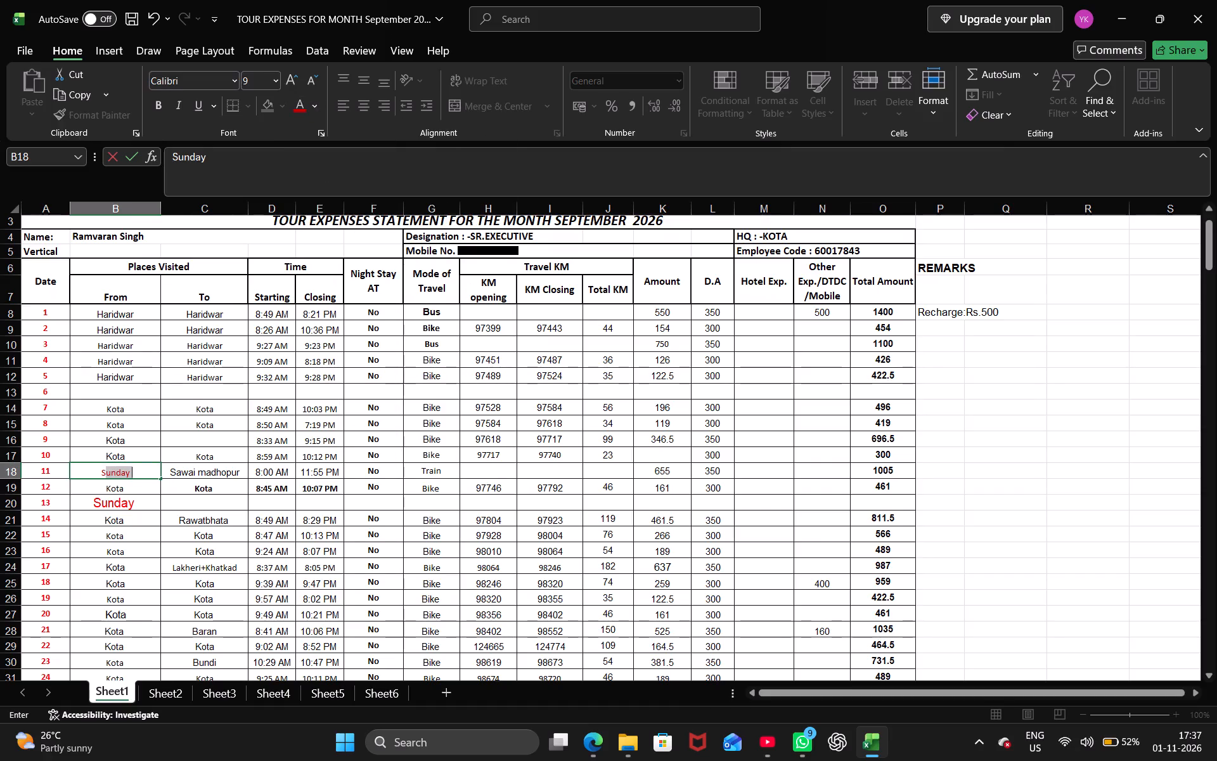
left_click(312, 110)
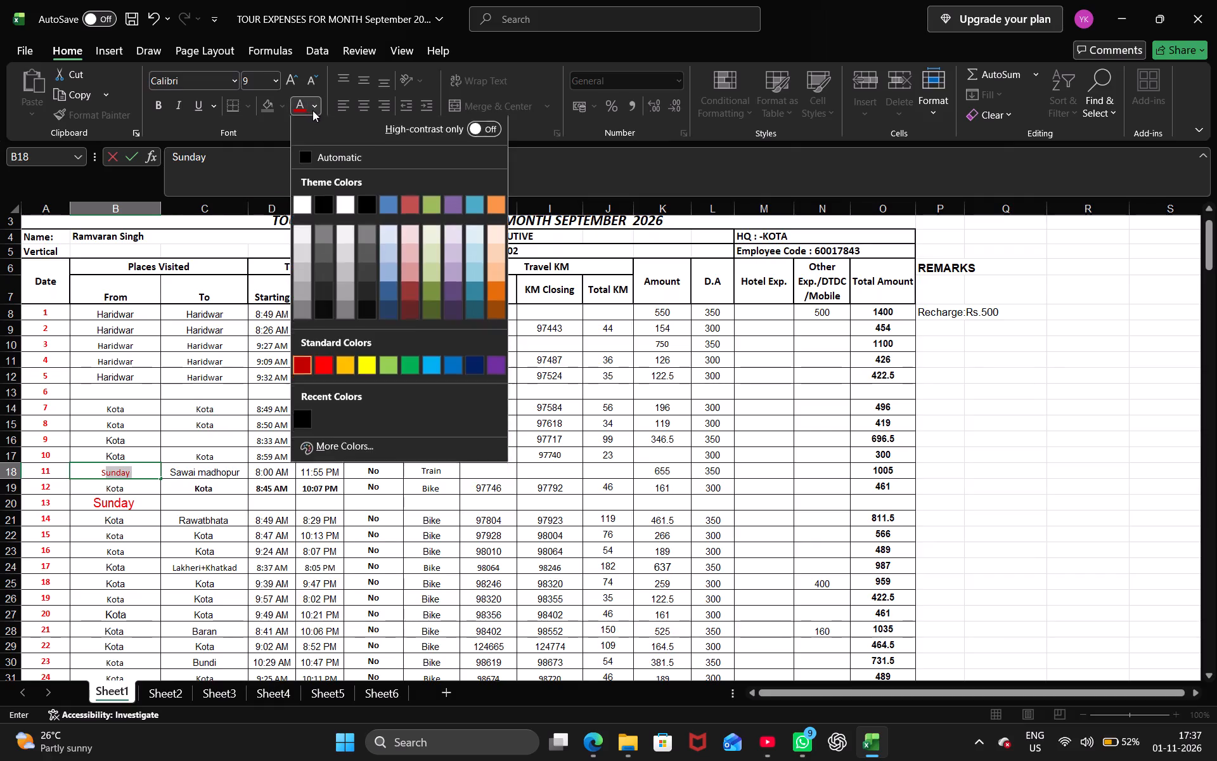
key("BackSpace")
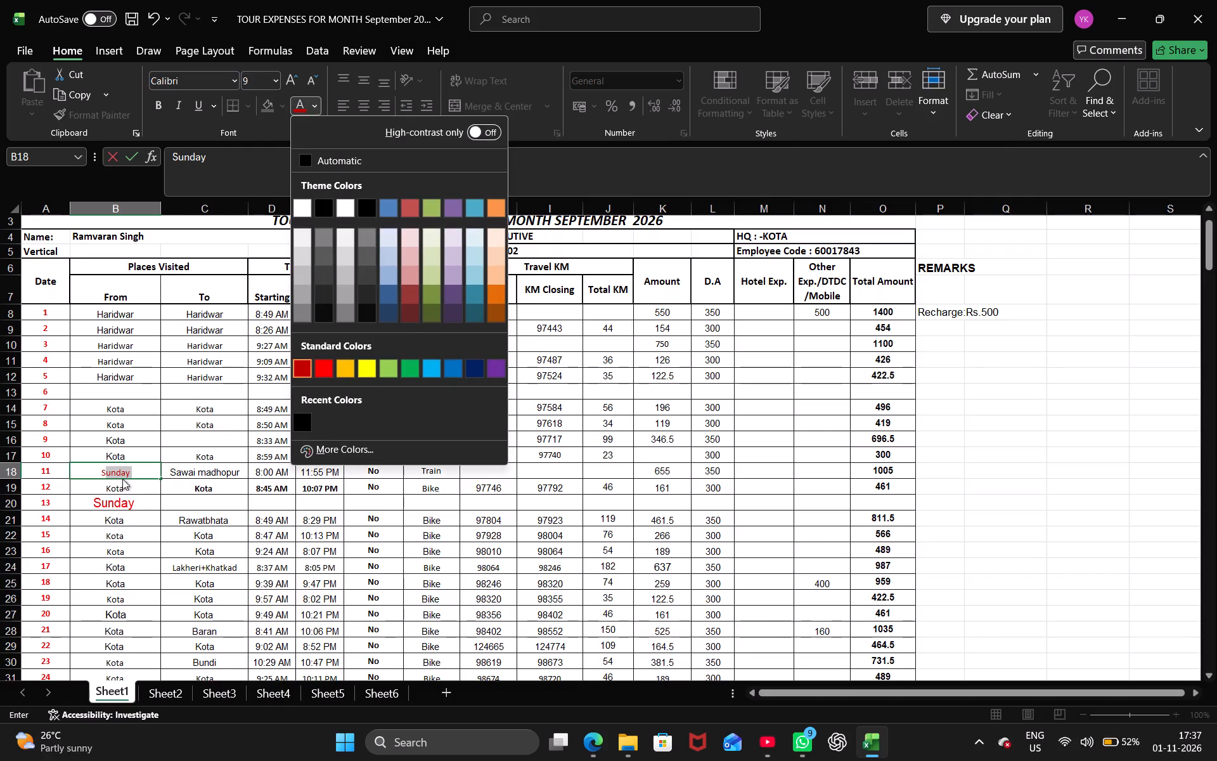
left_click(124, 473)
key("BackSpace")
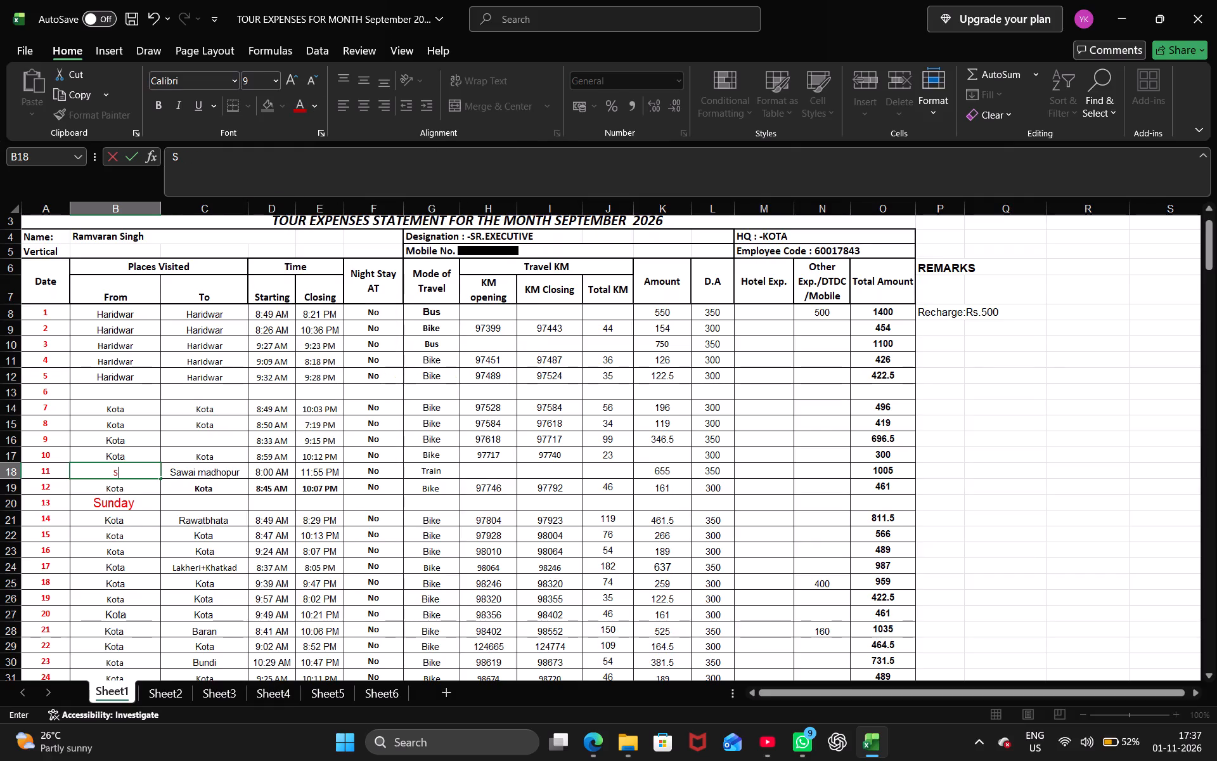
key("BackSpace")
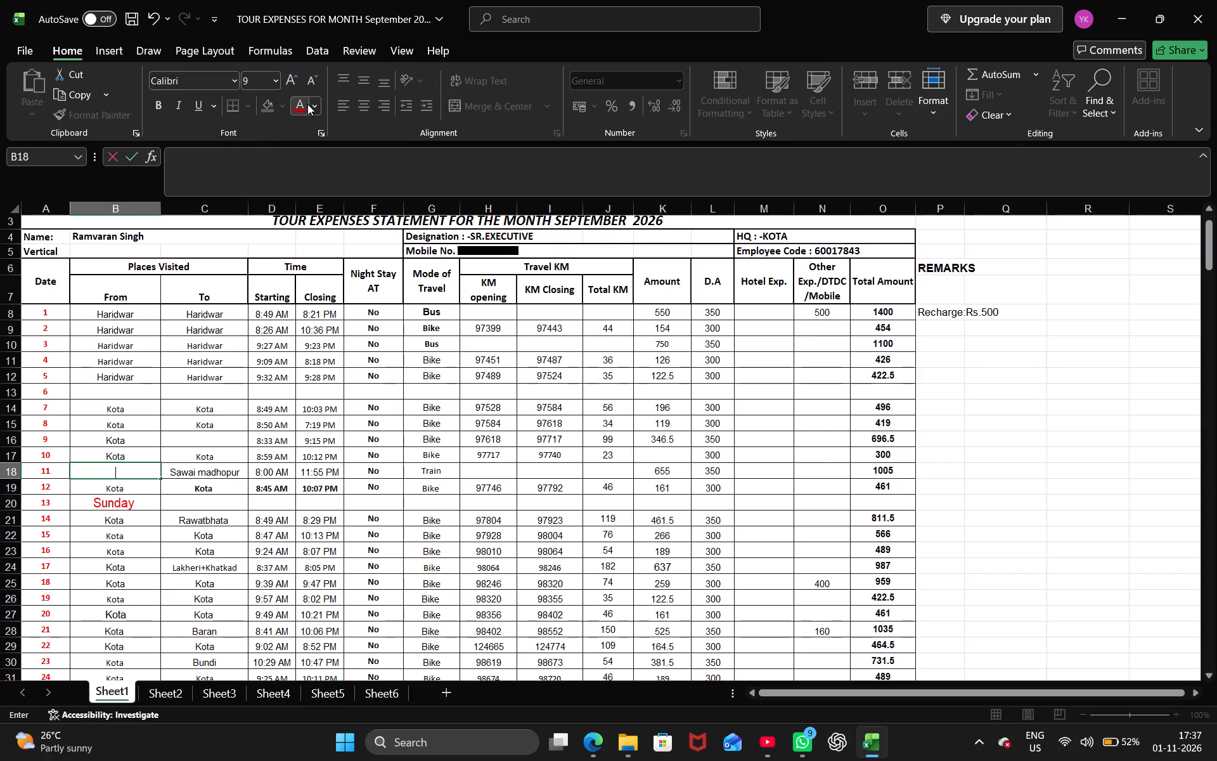
Enter SUNDAY in cell B18 with the standard Red font colour and font size 12.
left_click(309, 105)
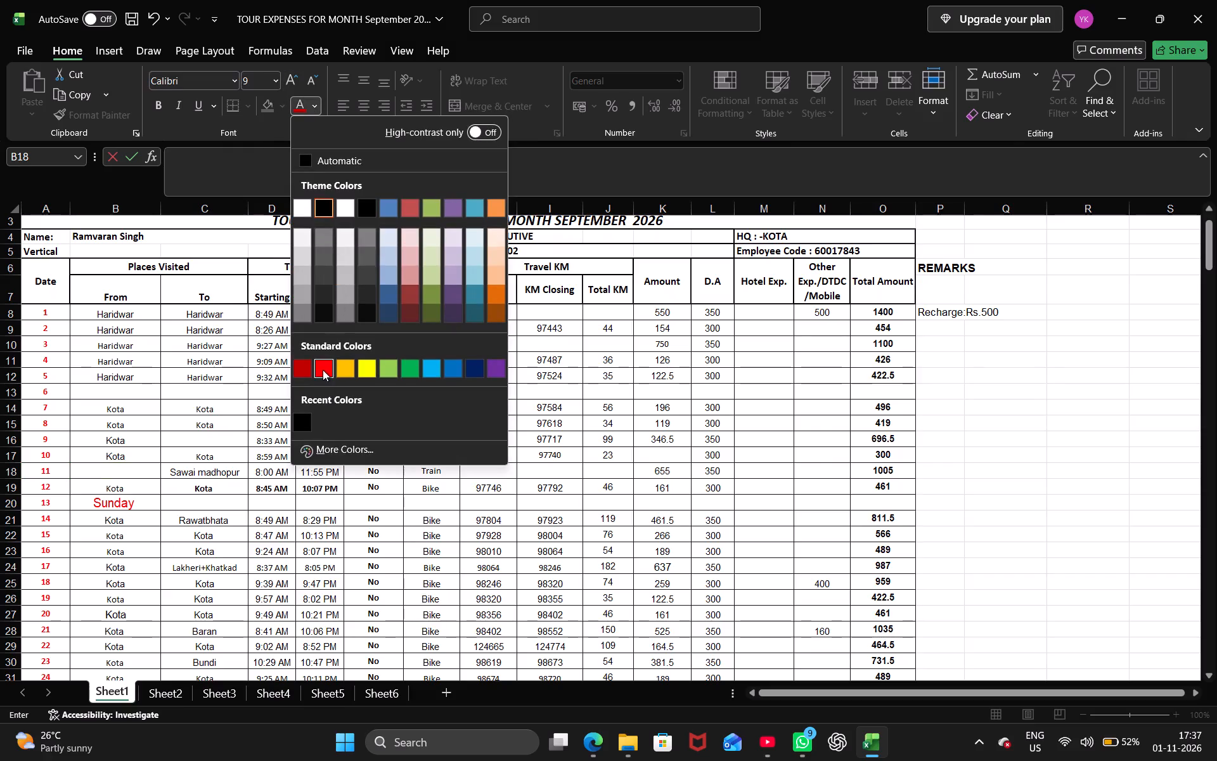
left_click(323, 370)
left_click(274, 77)
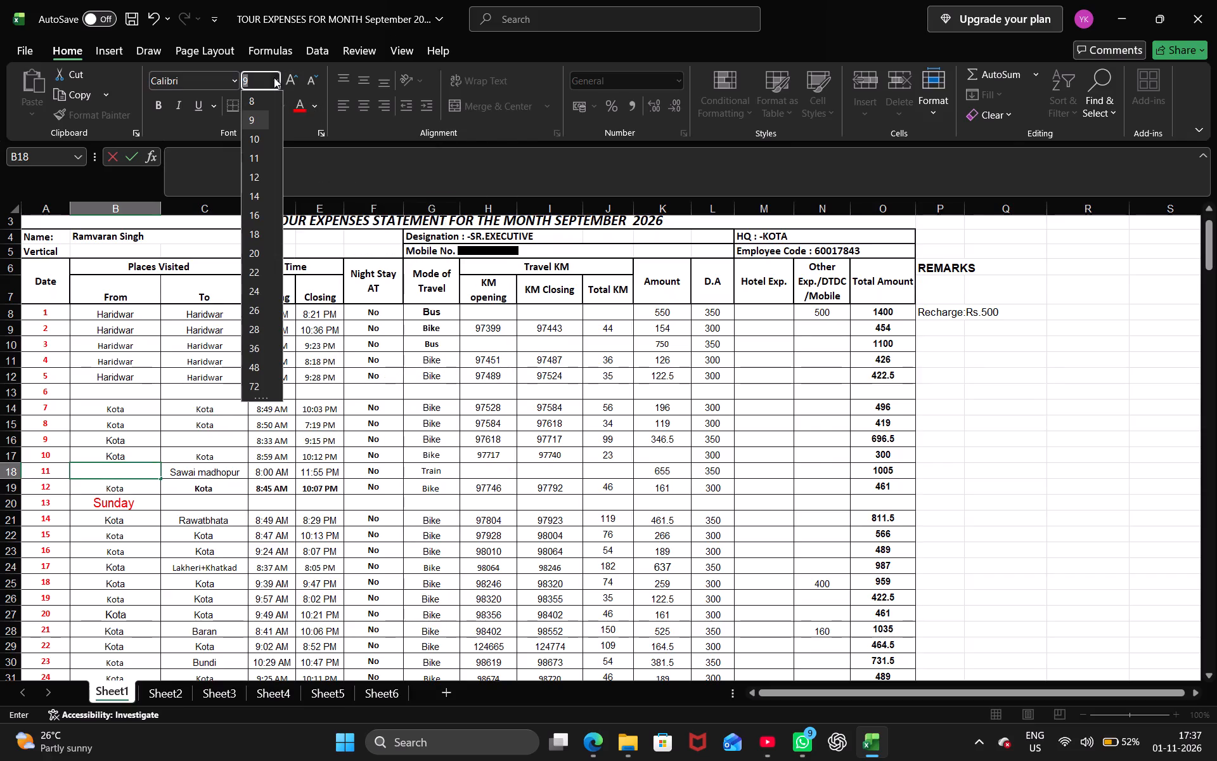
left_click(263, 179)
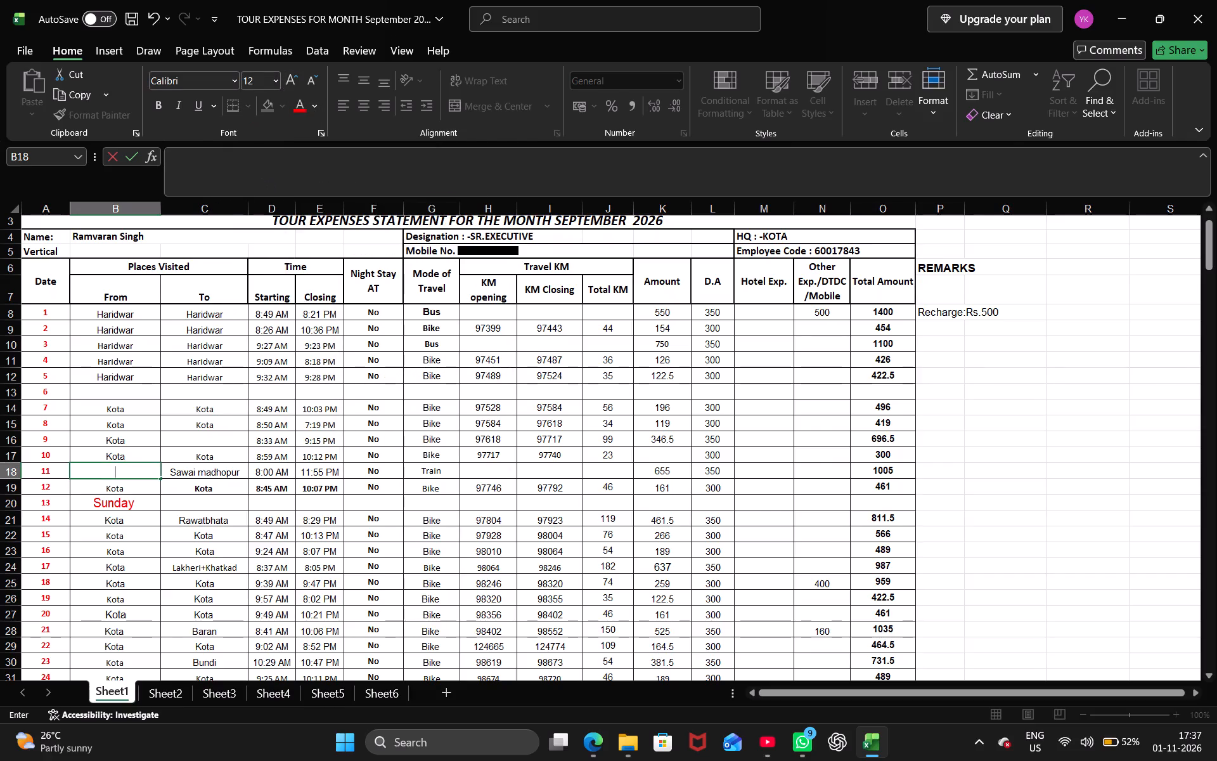
key("shift+s")
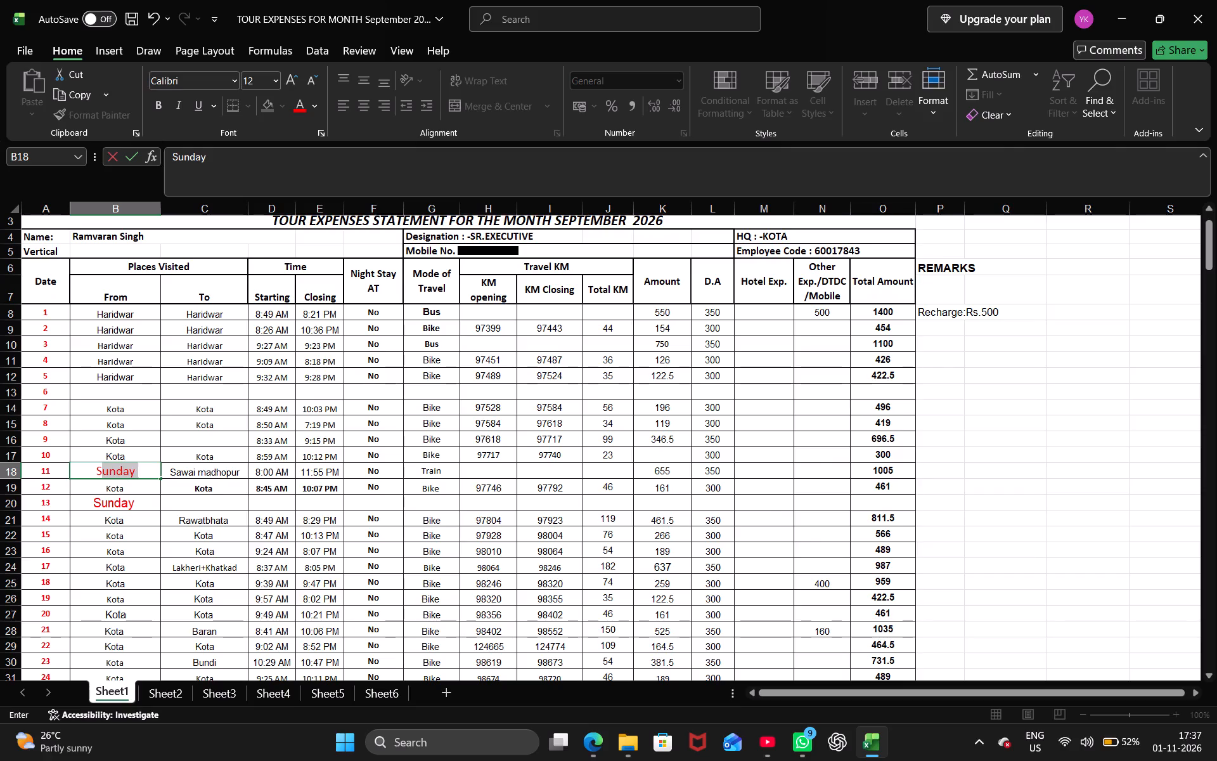
key("shift+u")
type("NDAY")
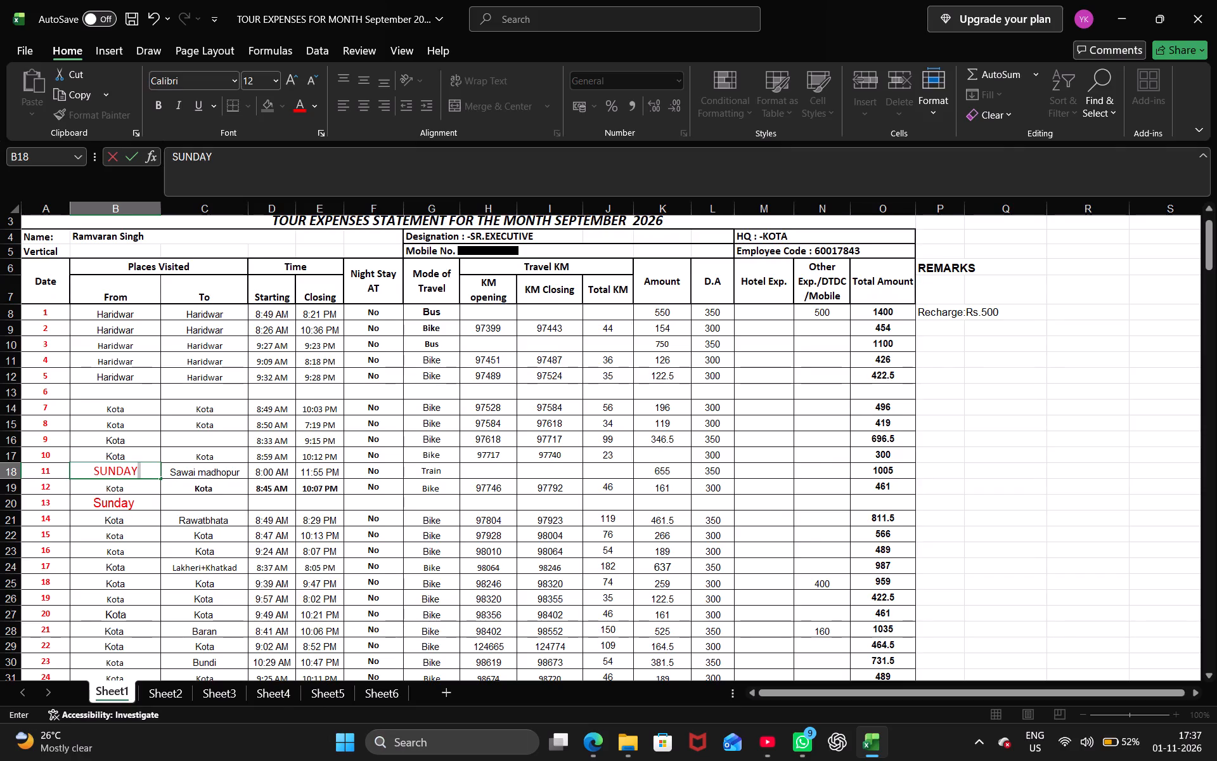
Change the font colour of the Sunday entry for date 13 (B20) to black.
left_click(140, 504)
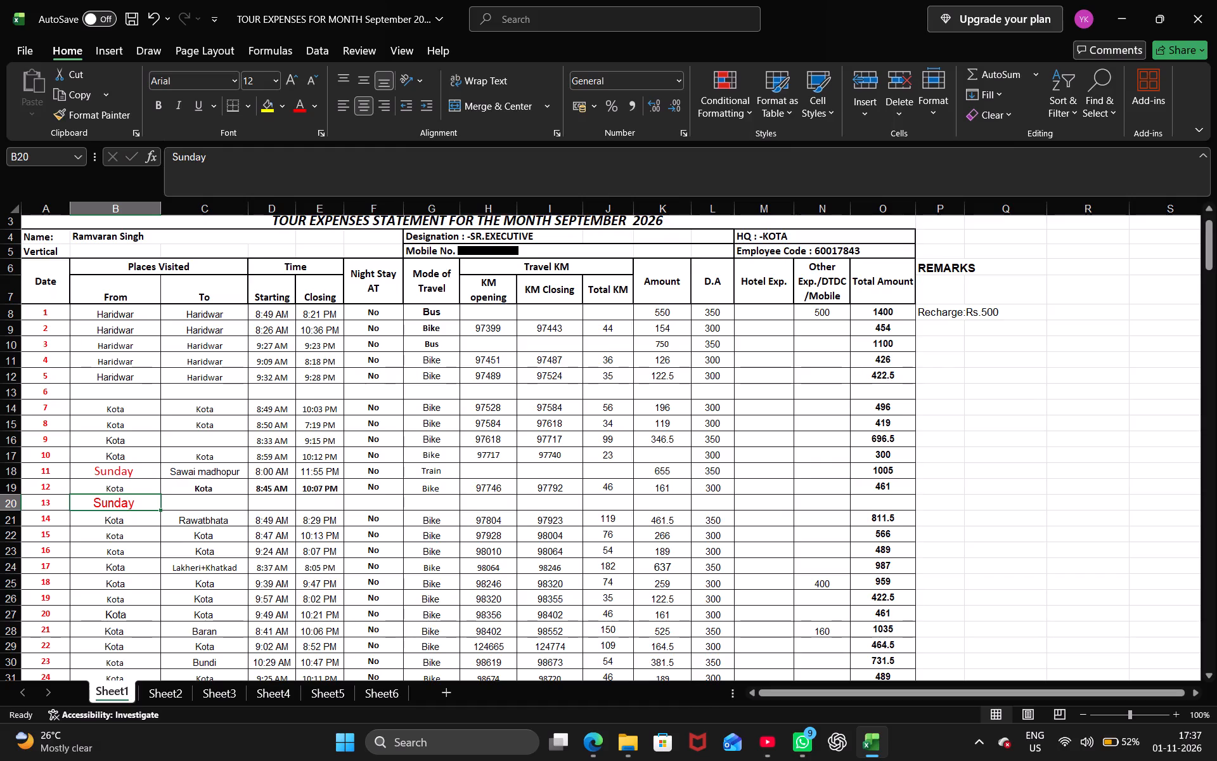
left_click(311, 107)
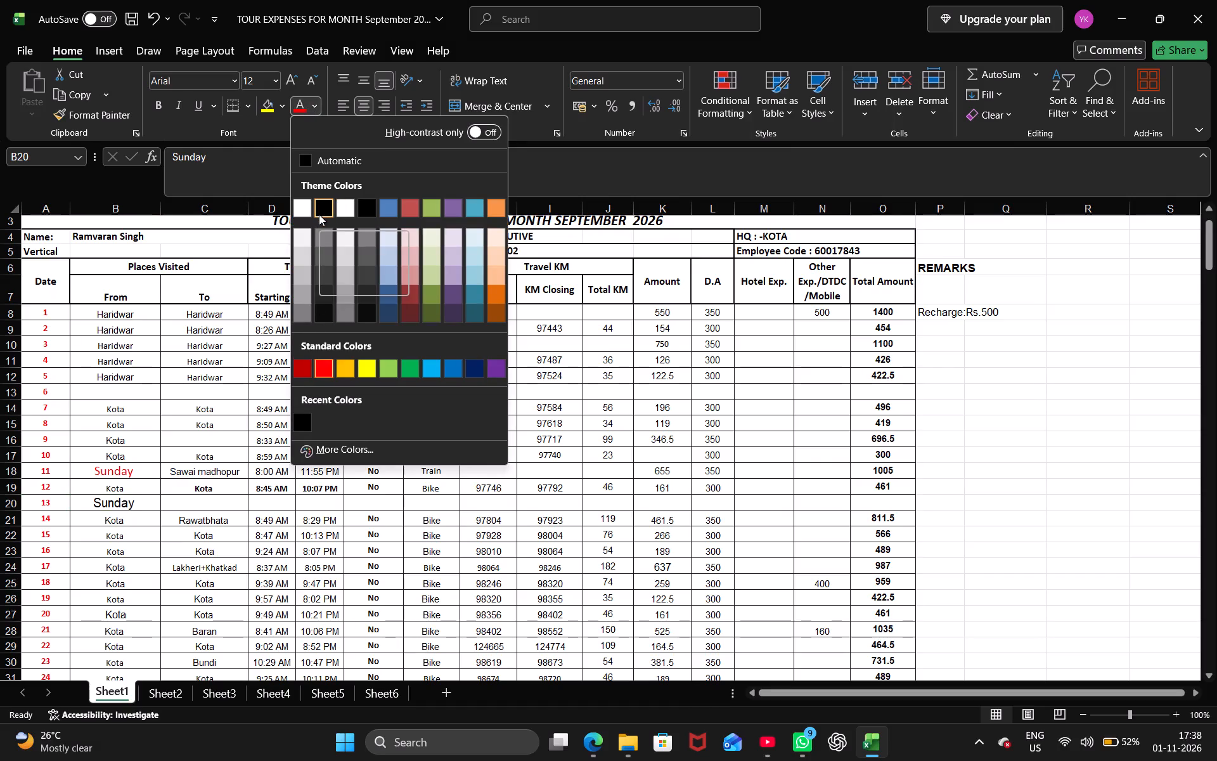
left_click(319, 214)
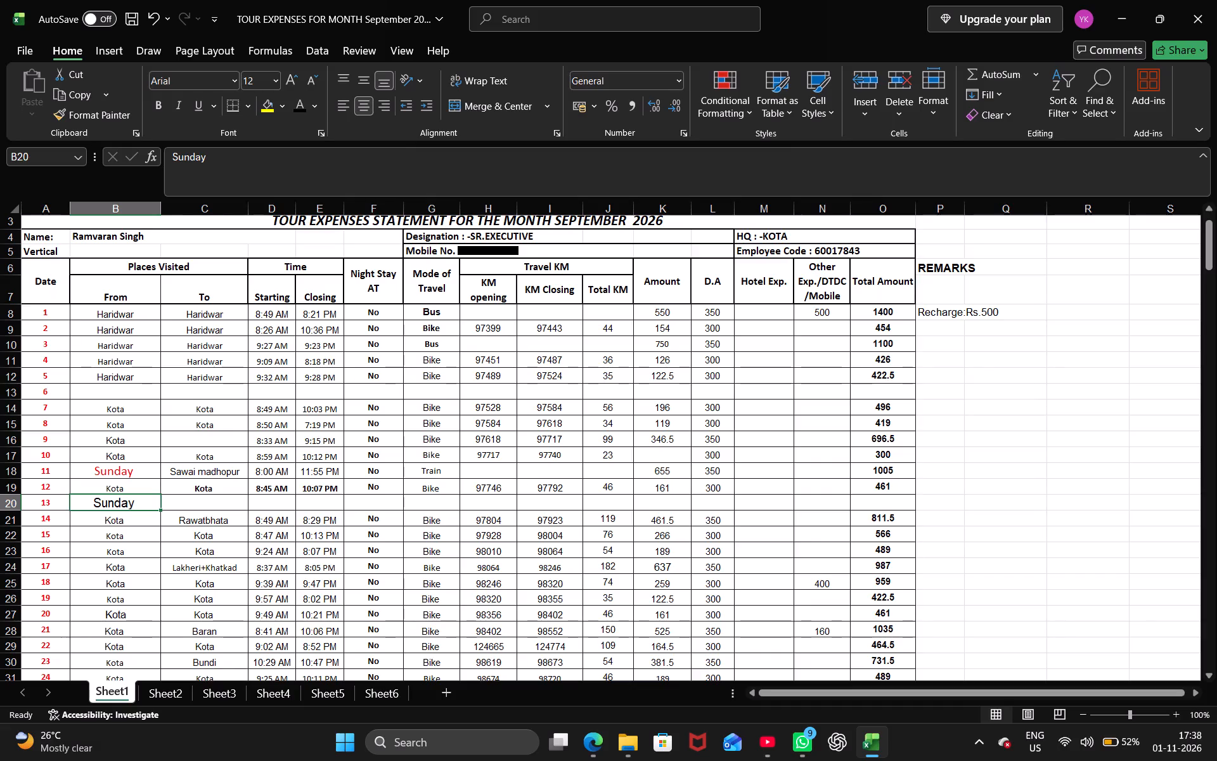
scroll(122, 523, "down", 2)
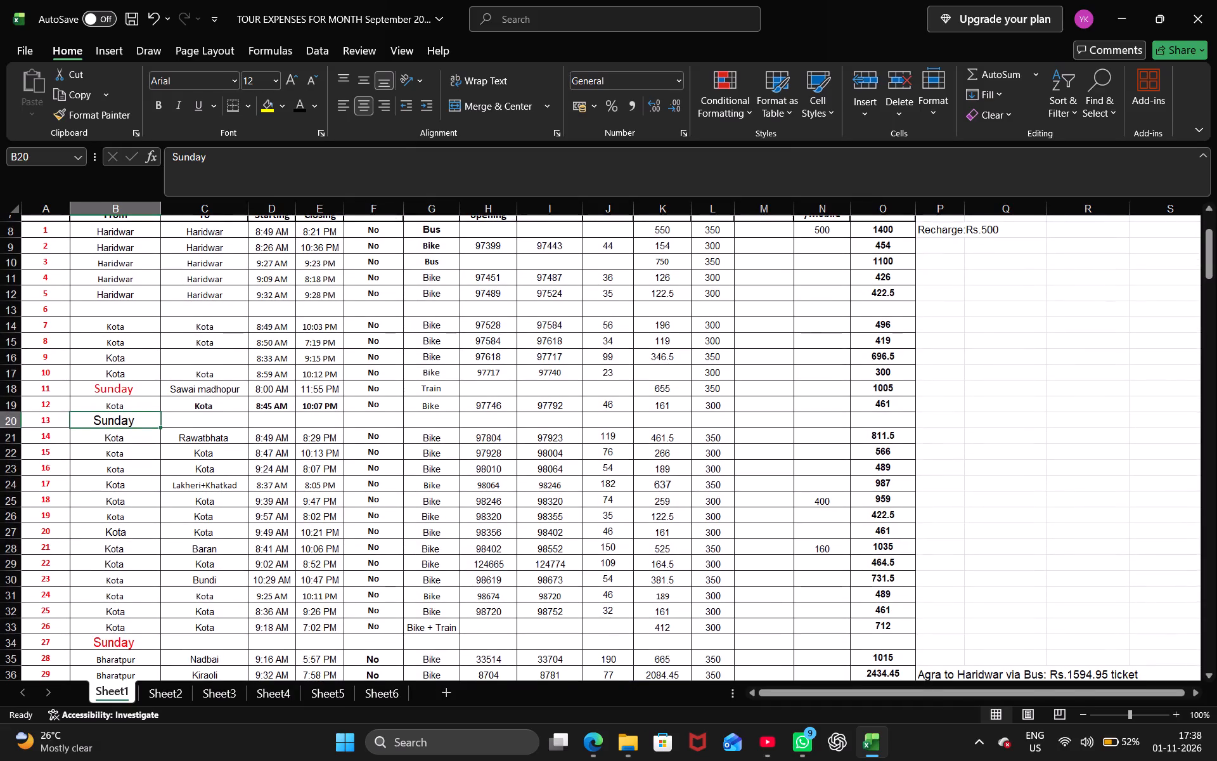
Replace the entry for date 18 in cell B25 with SUNDAY in the standard Red font colour at font size 12.
left_click(114, 506)
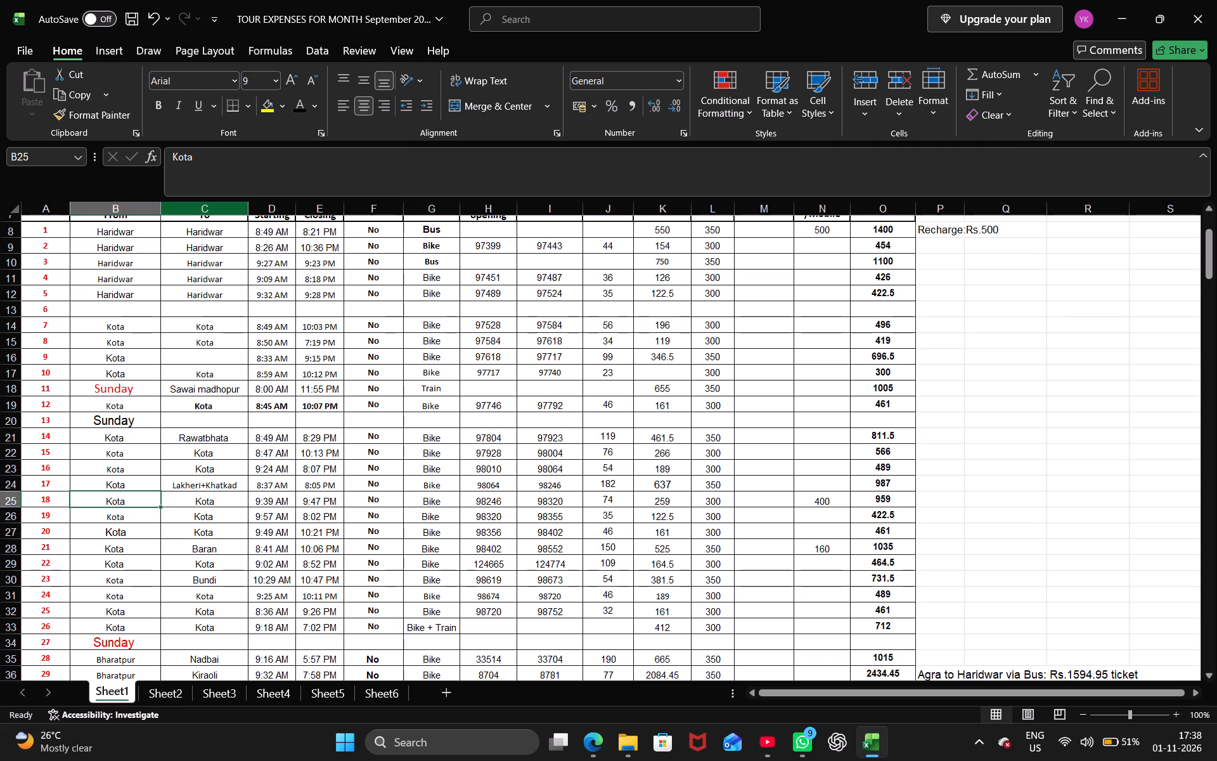
key("BackSpace")
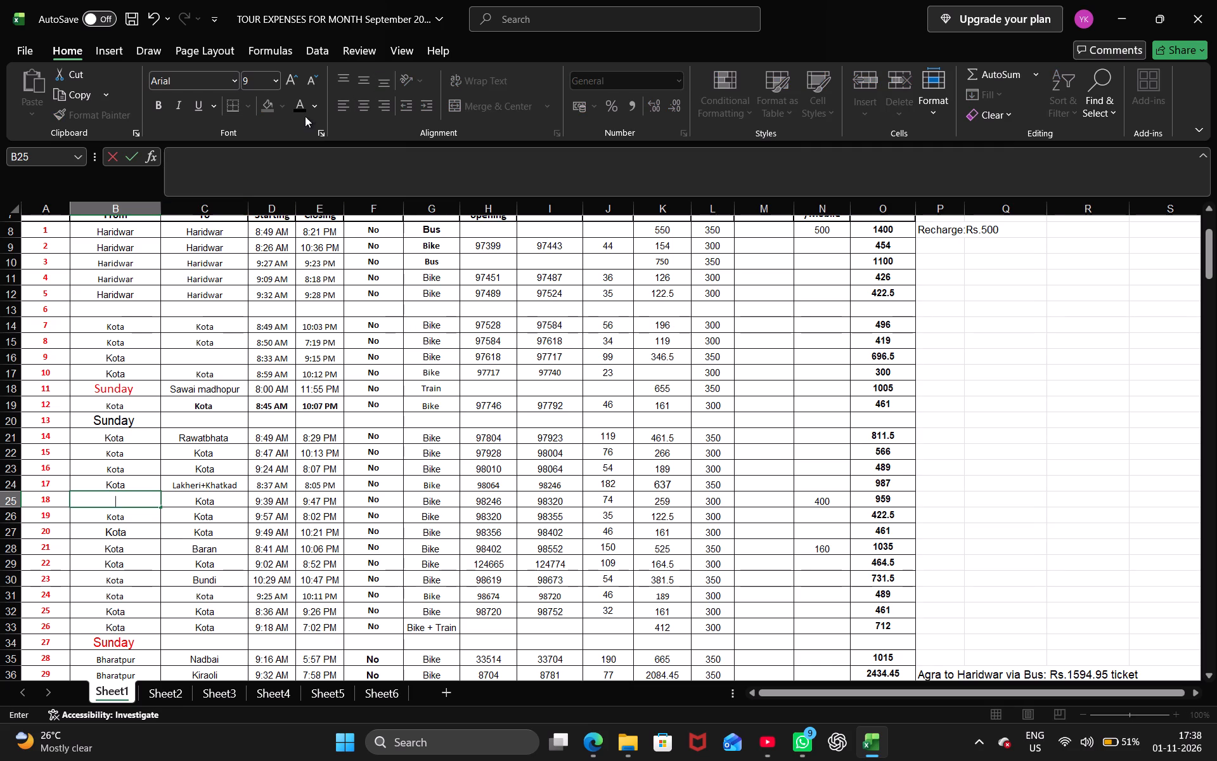
left_click(311, 108)
left_click(319, 365)
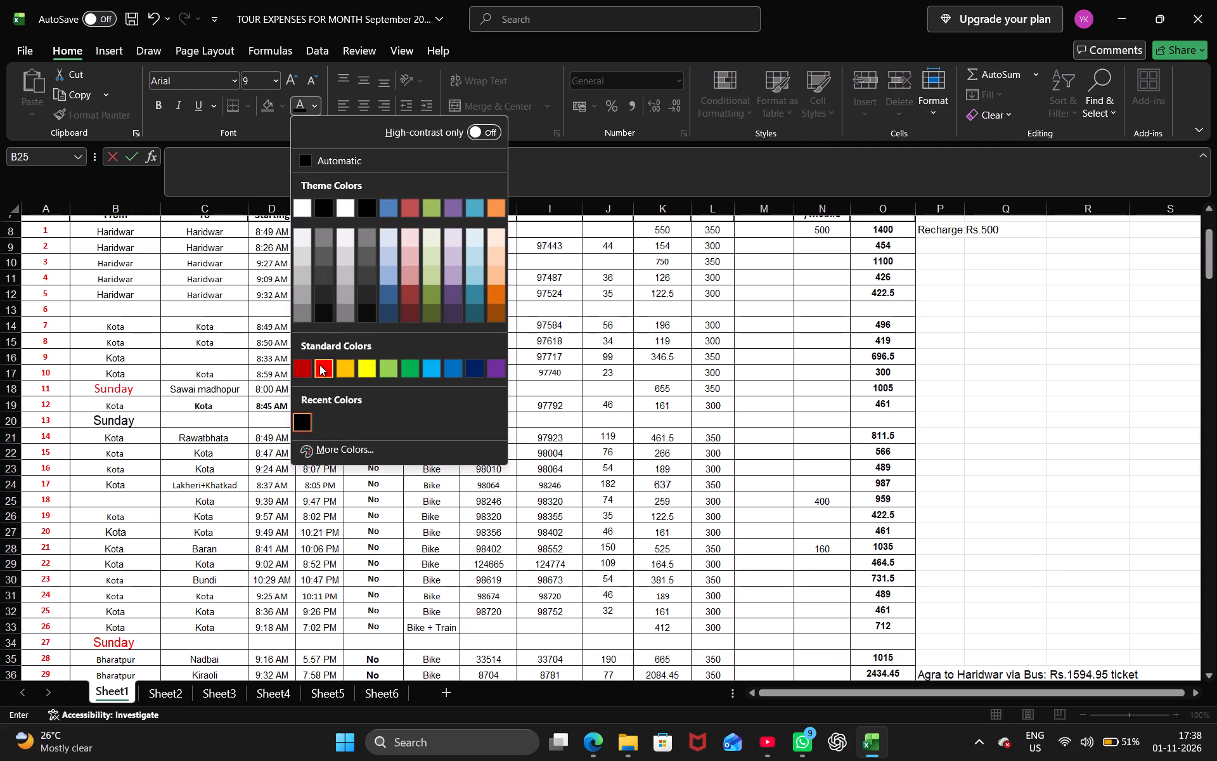
left_click(277, 81)
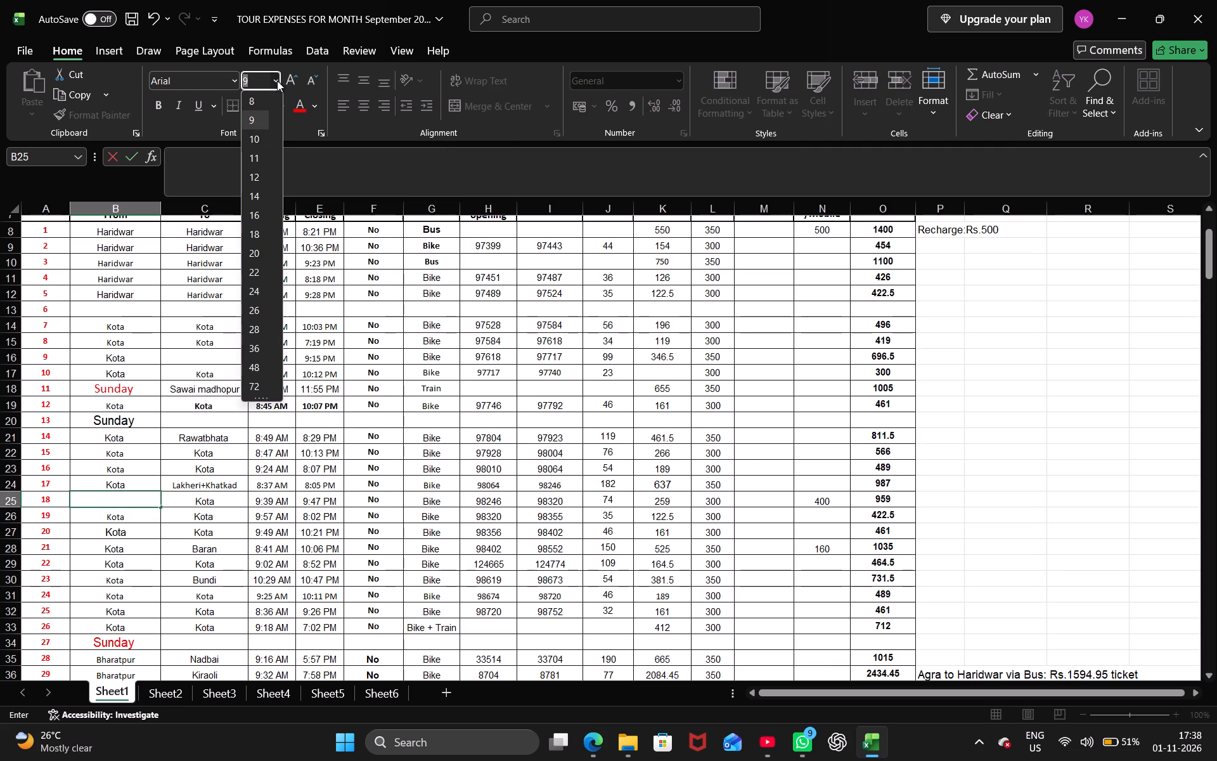
left_click(257, 169)
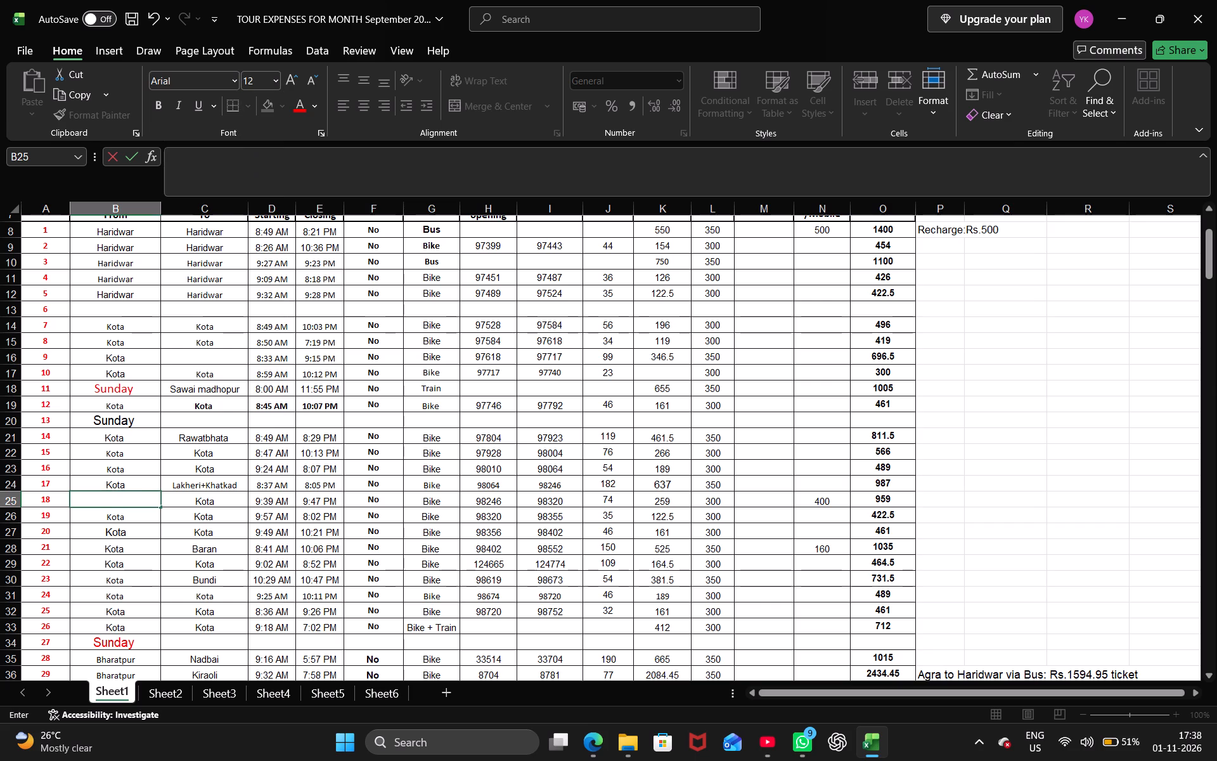
type("SUNDAY")
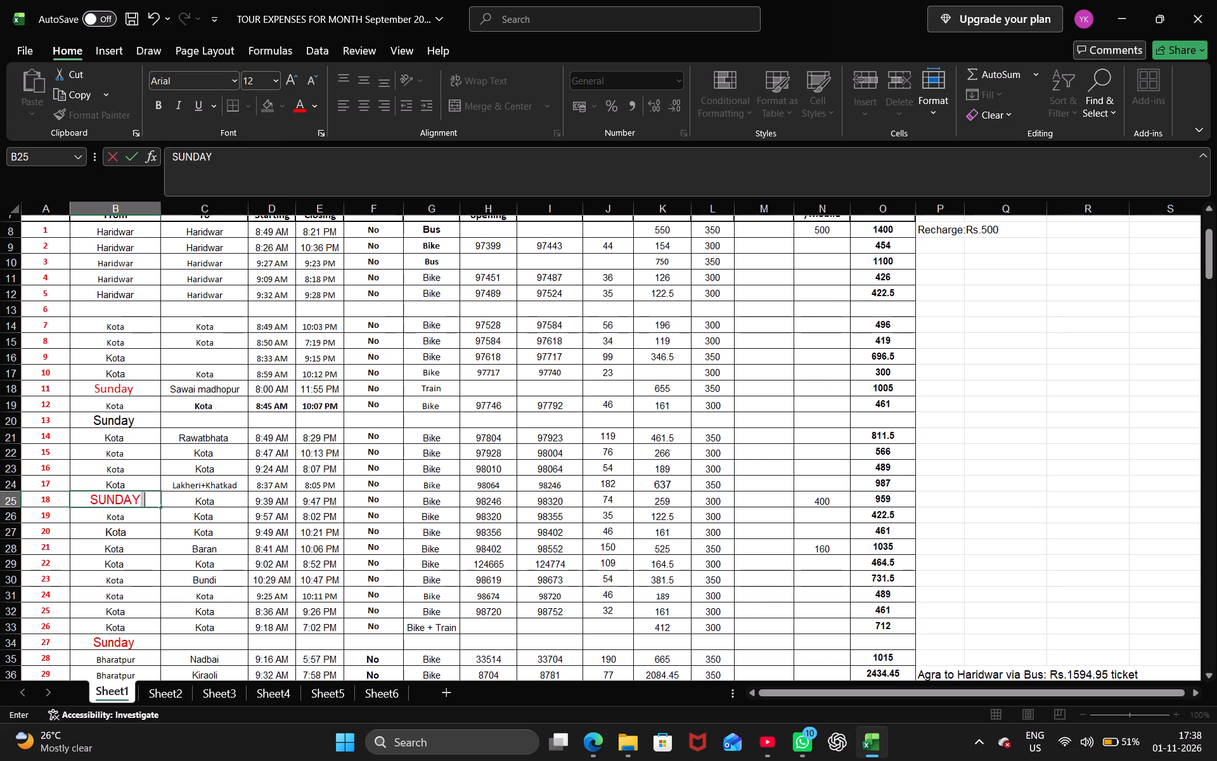
Change the font of the Sunday entry for date 11 in cell B18 to Arial.
left_click(134, 389)
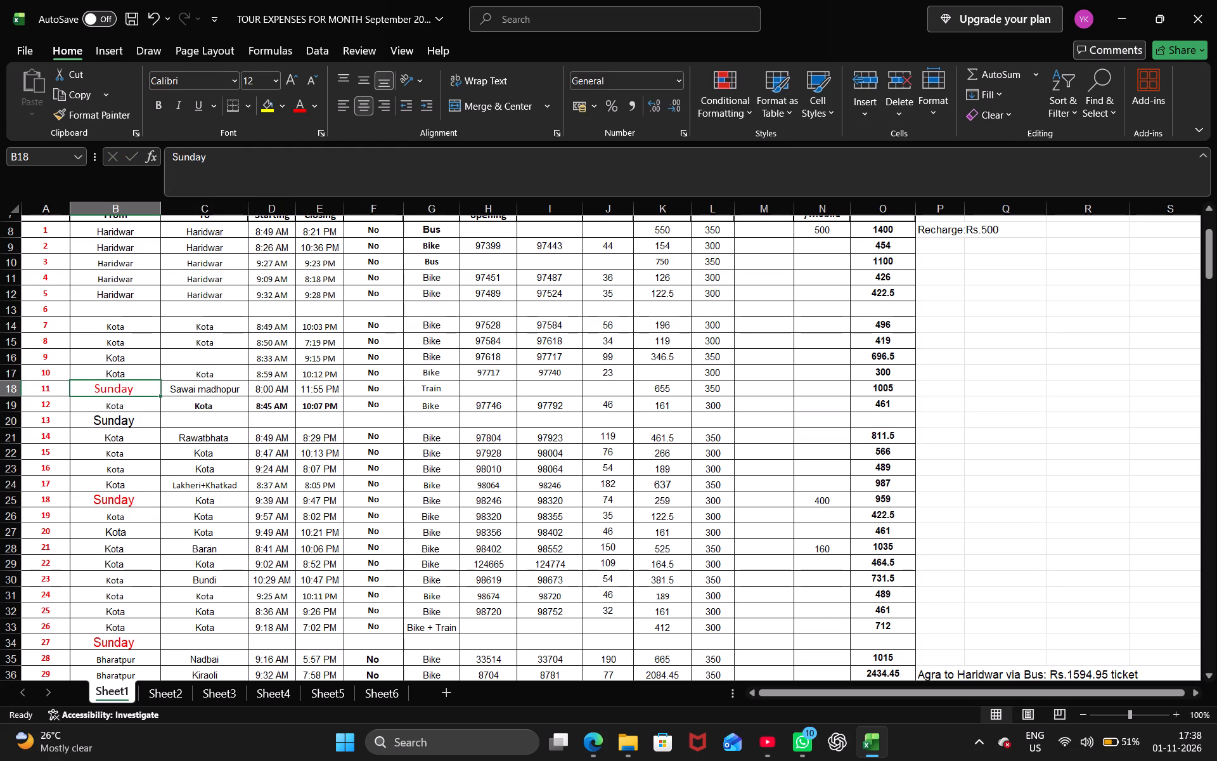
left_click(231, 79)
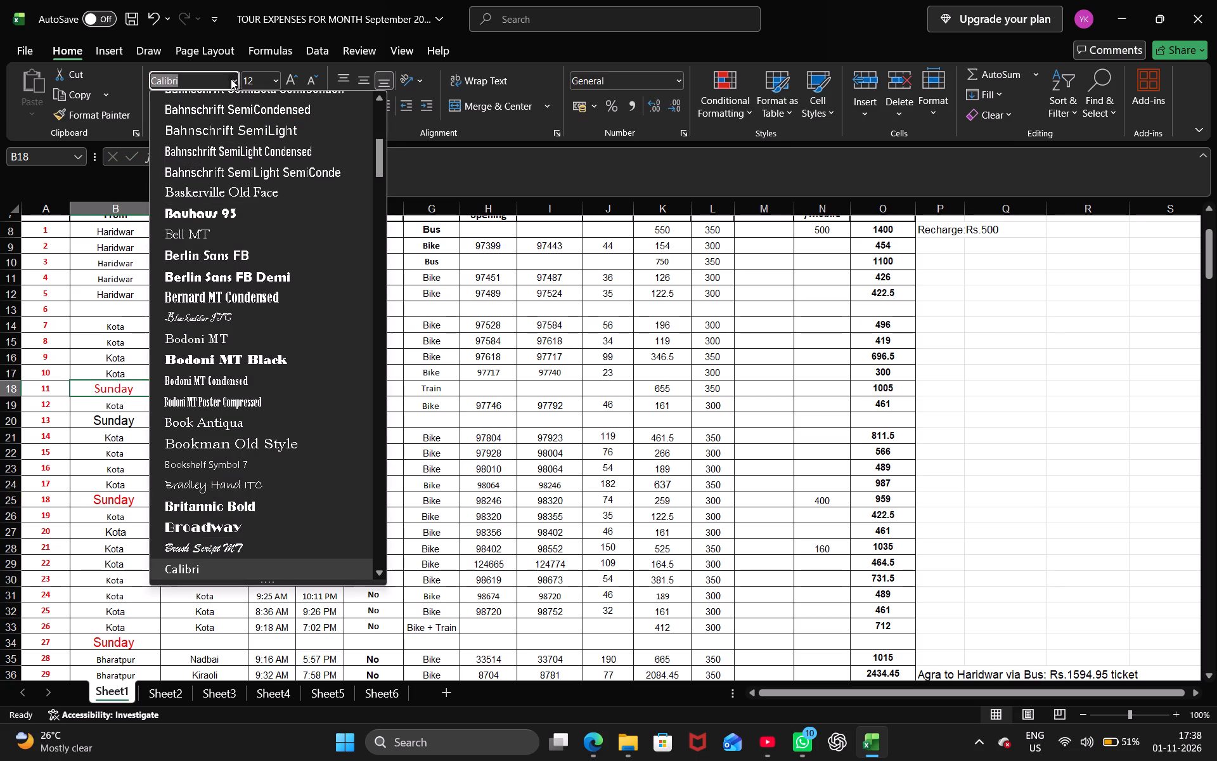
scroll(308, 350, "up", 20)
scroll(308, 350, "up", 13)
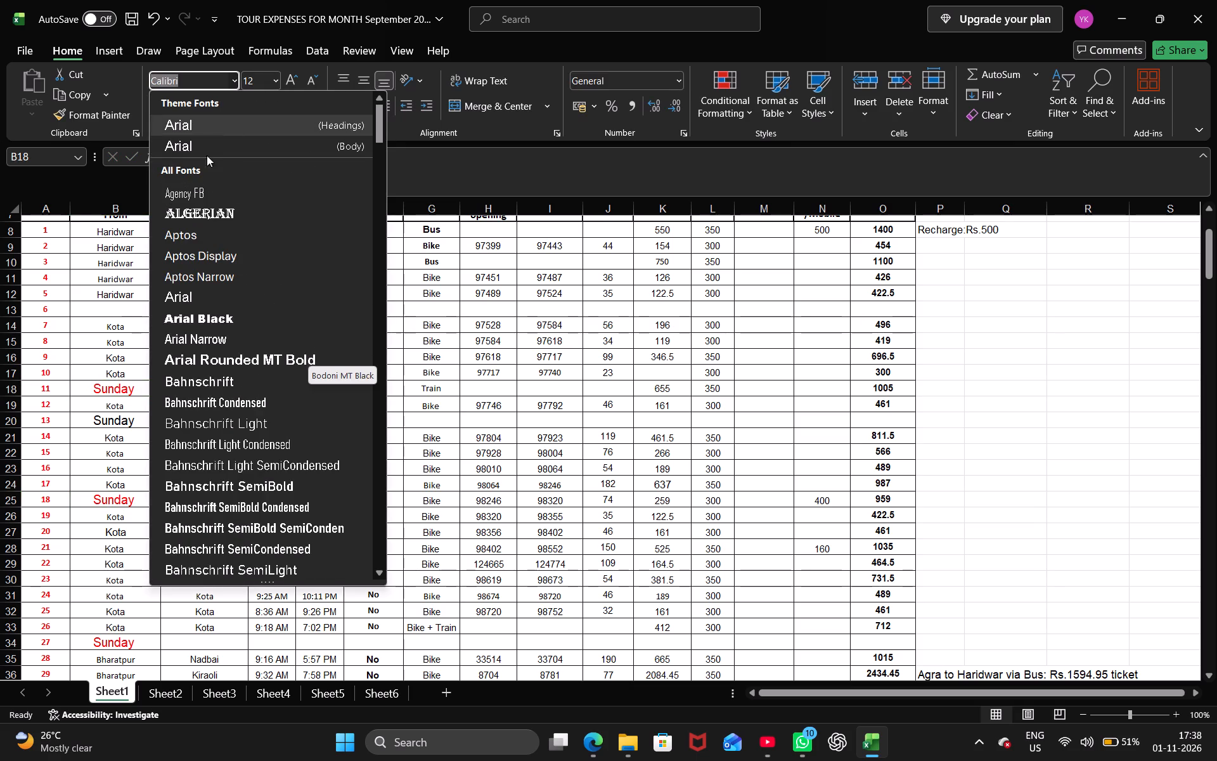
left_click(180, 306)
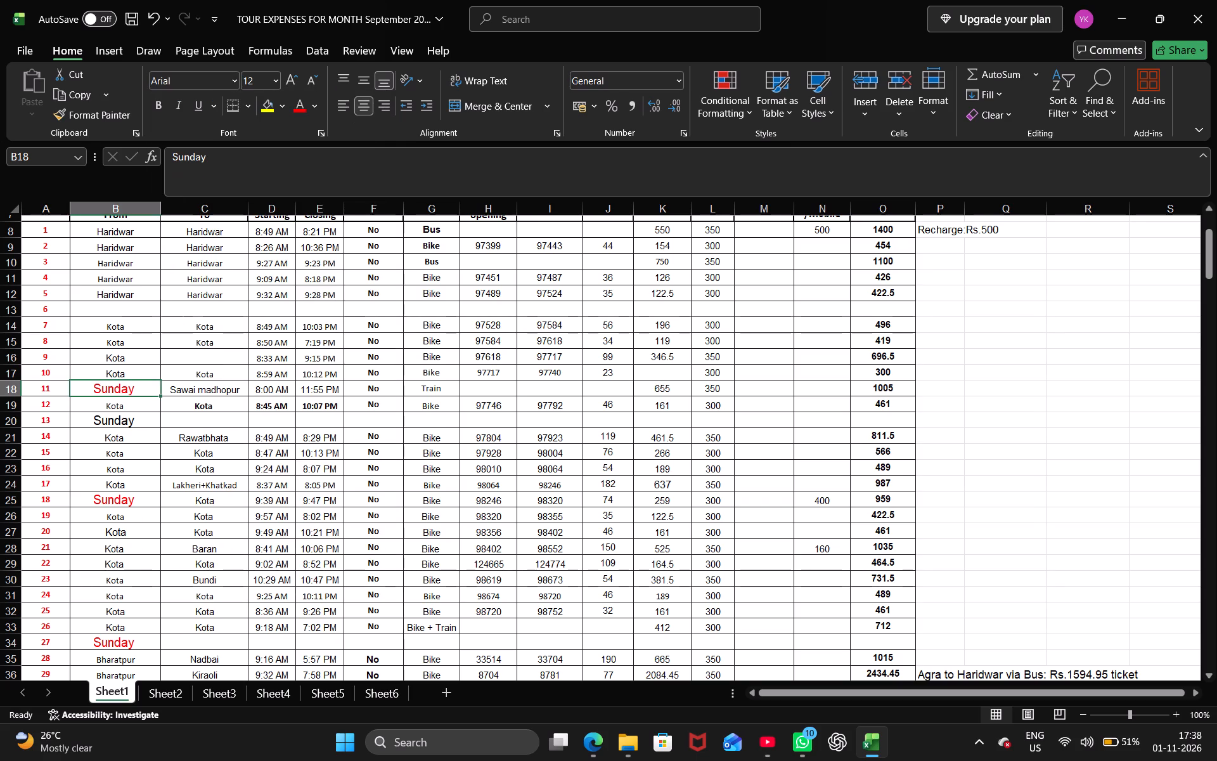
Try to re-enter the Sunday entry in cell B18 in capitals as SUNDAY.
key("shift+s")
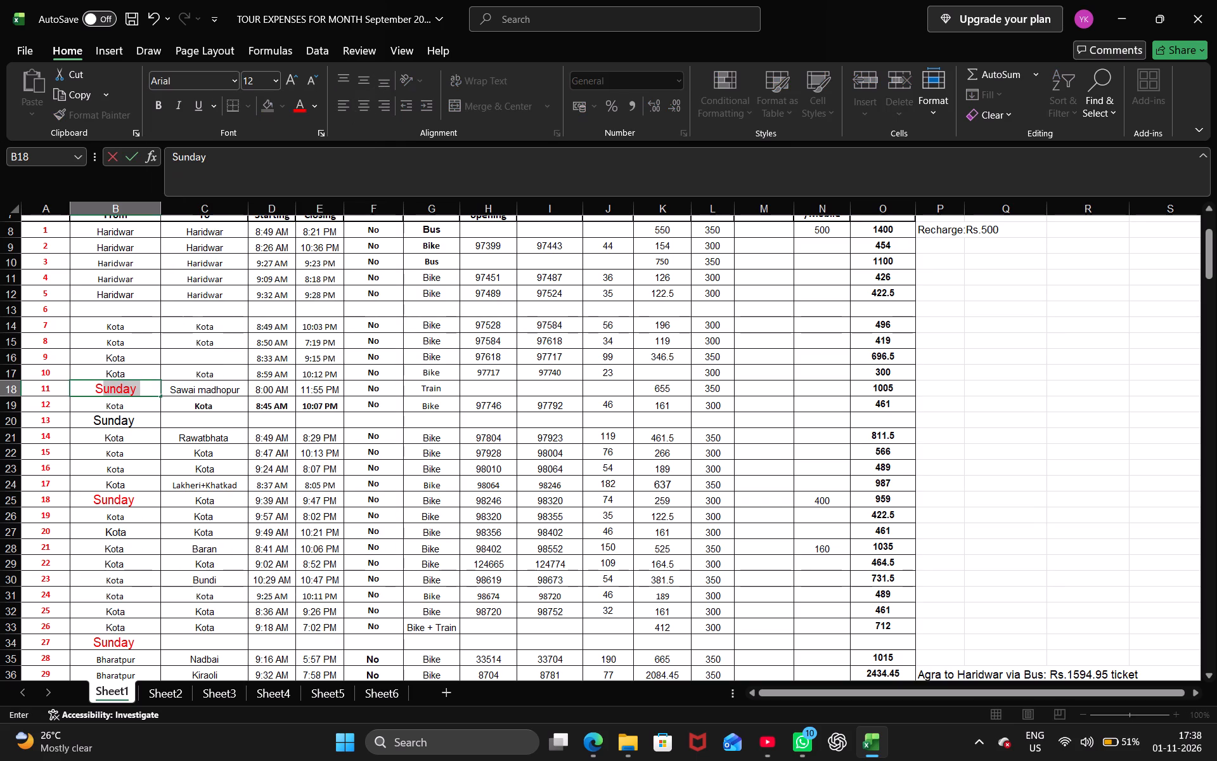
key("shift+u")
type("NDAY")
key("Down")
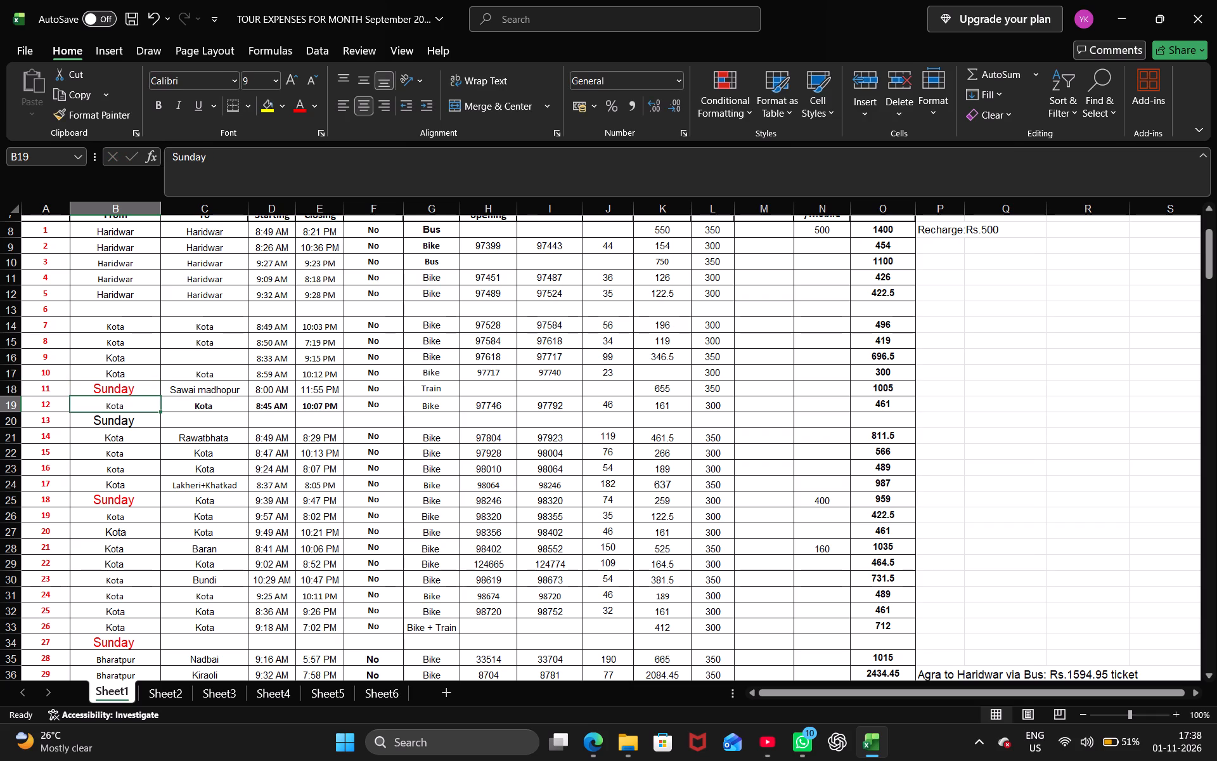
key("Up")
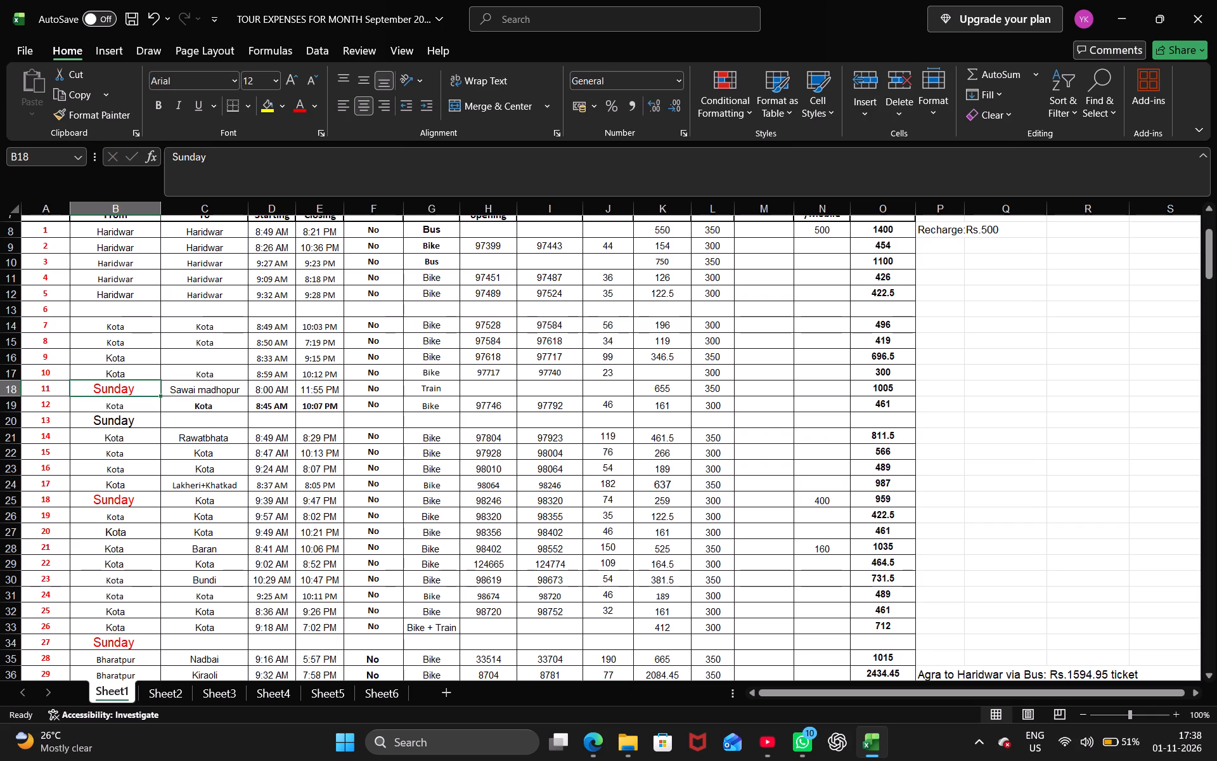
Replace the destination for date 11 in cell C18 with the letter s.
key("Tab")
key("s")
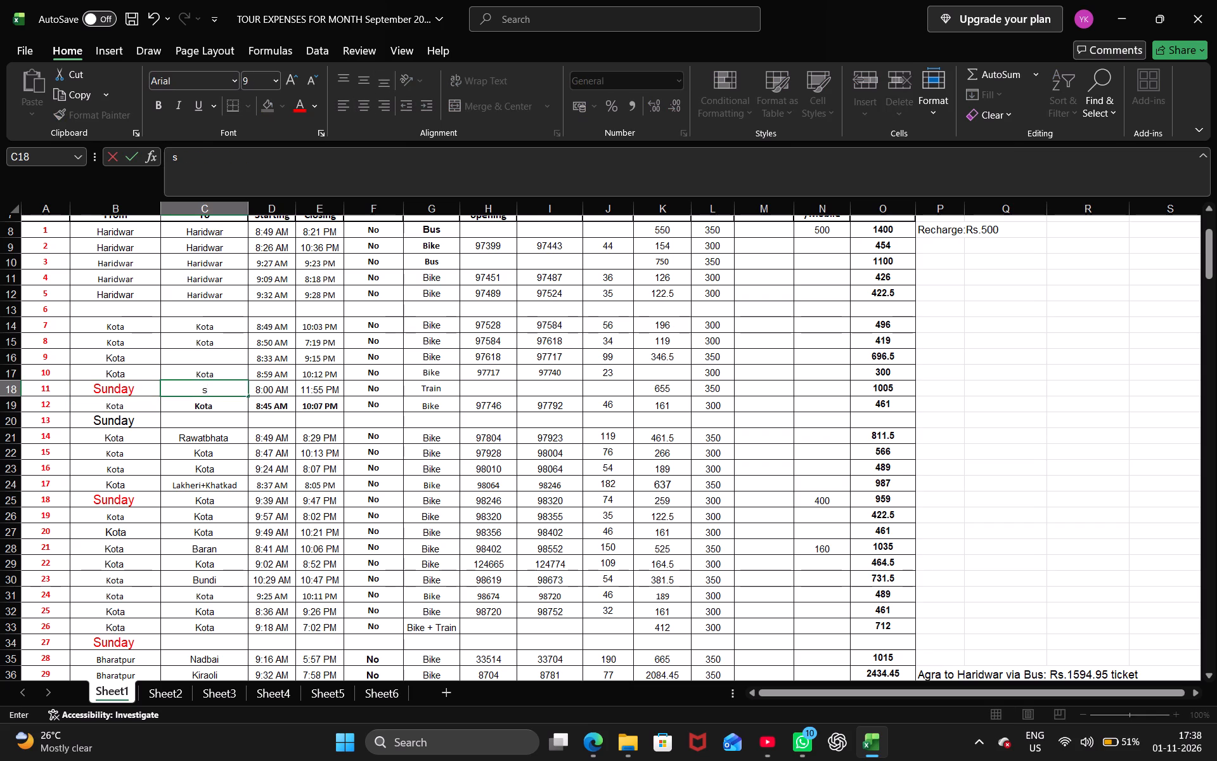
key("Left")
key("Left")
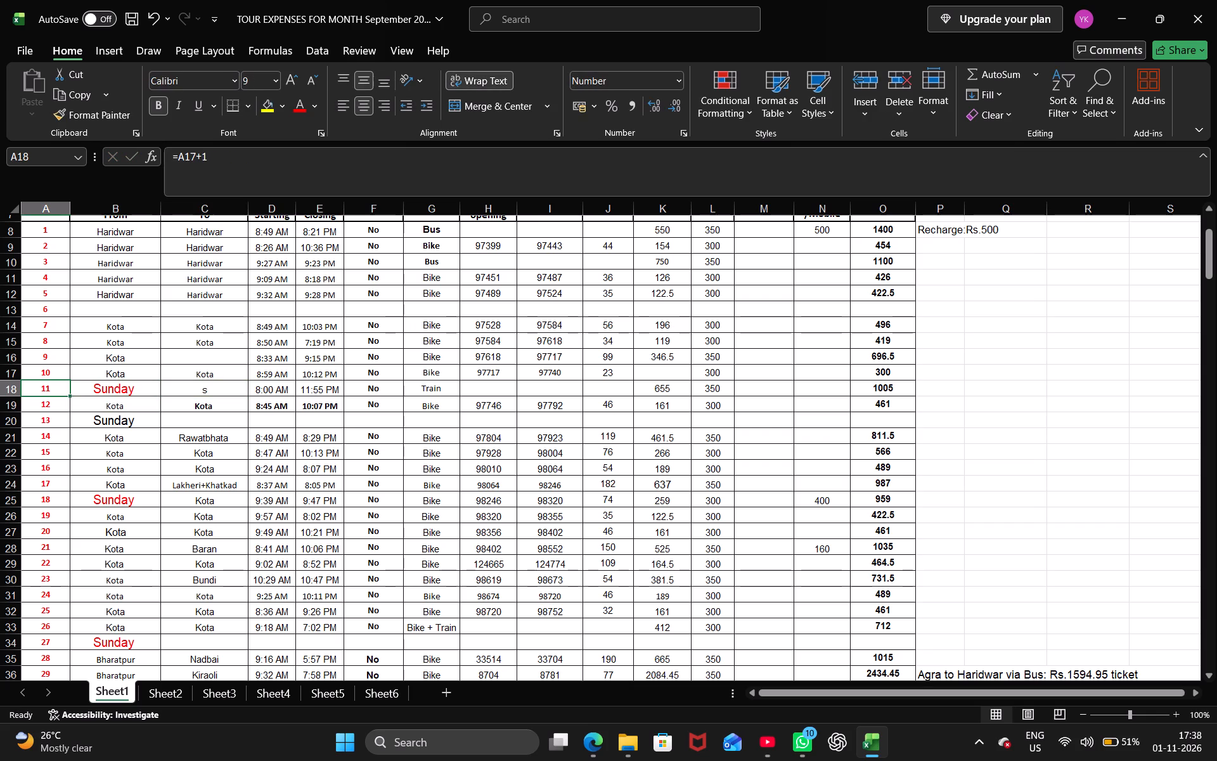
Clear the text in cell B18 and re-enter it in capitals as SUNDAY.
key("Right")
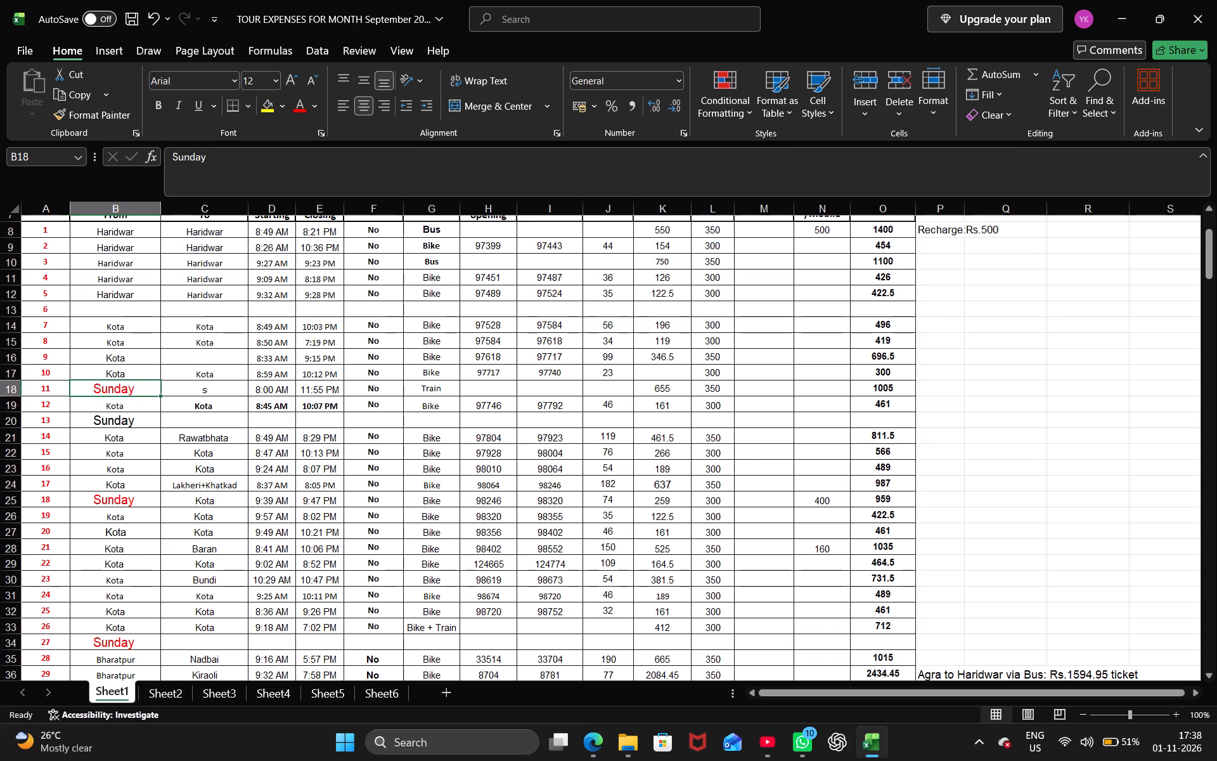
key("s")
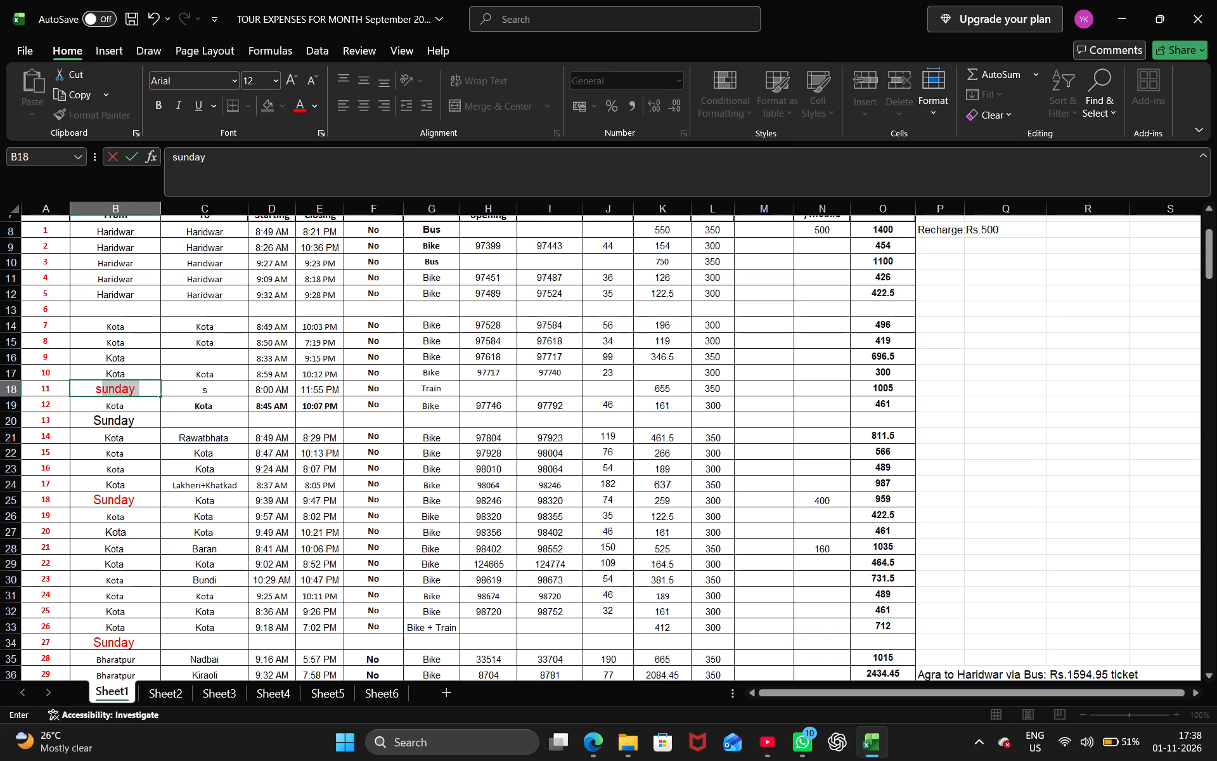
key("BackSpace")
key("s")
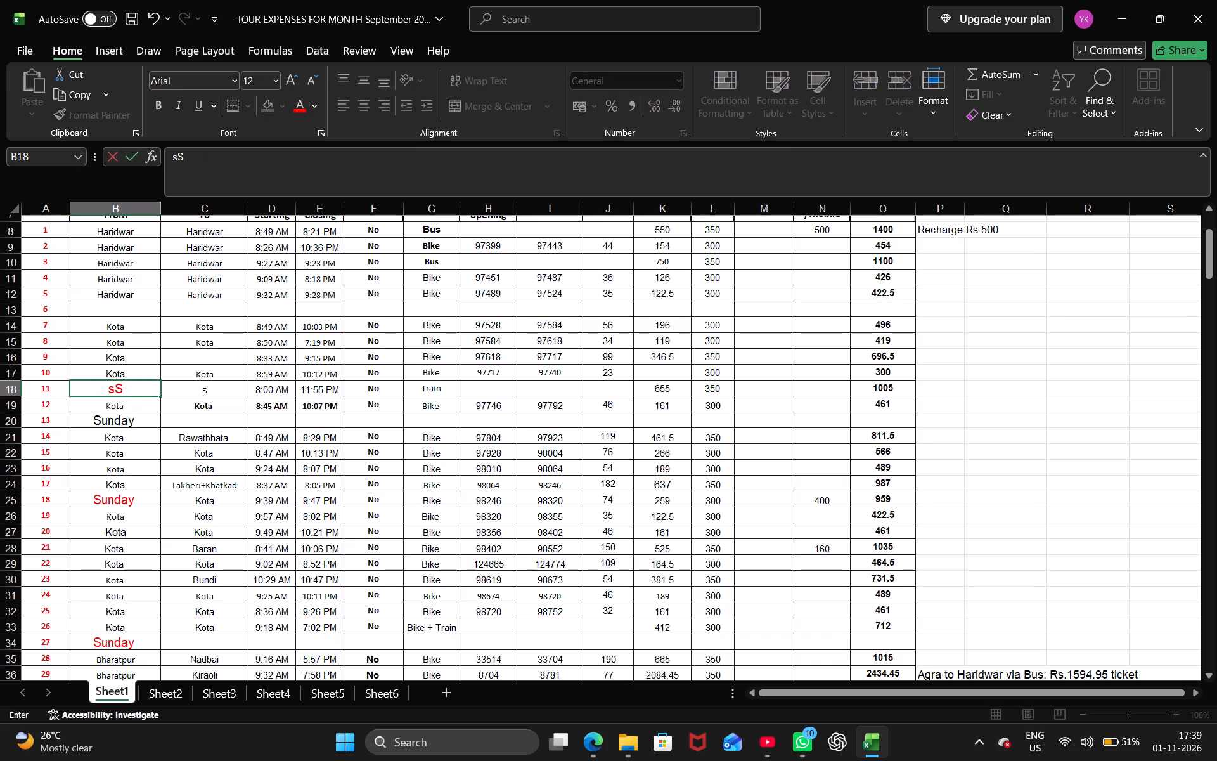
key("BackSpace")
key("BackSpace")
key("s")
key("u")
key("n")
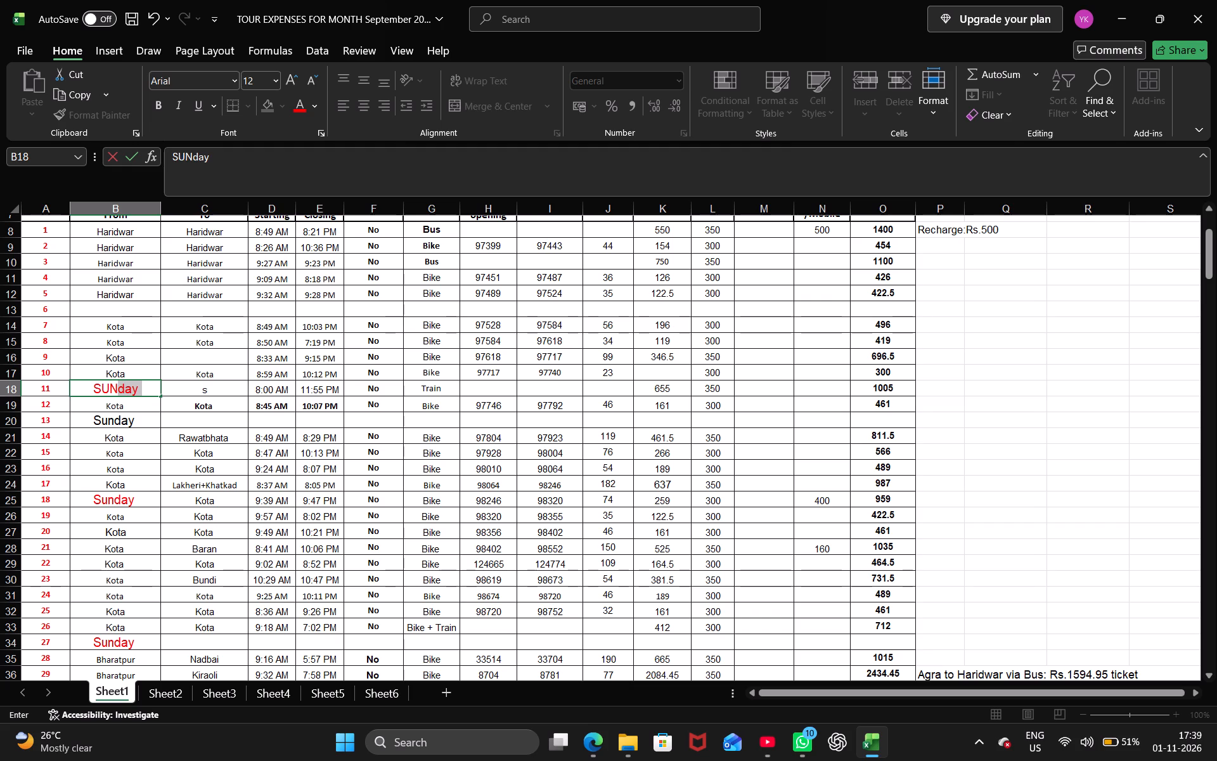
key("d")
type("AY")
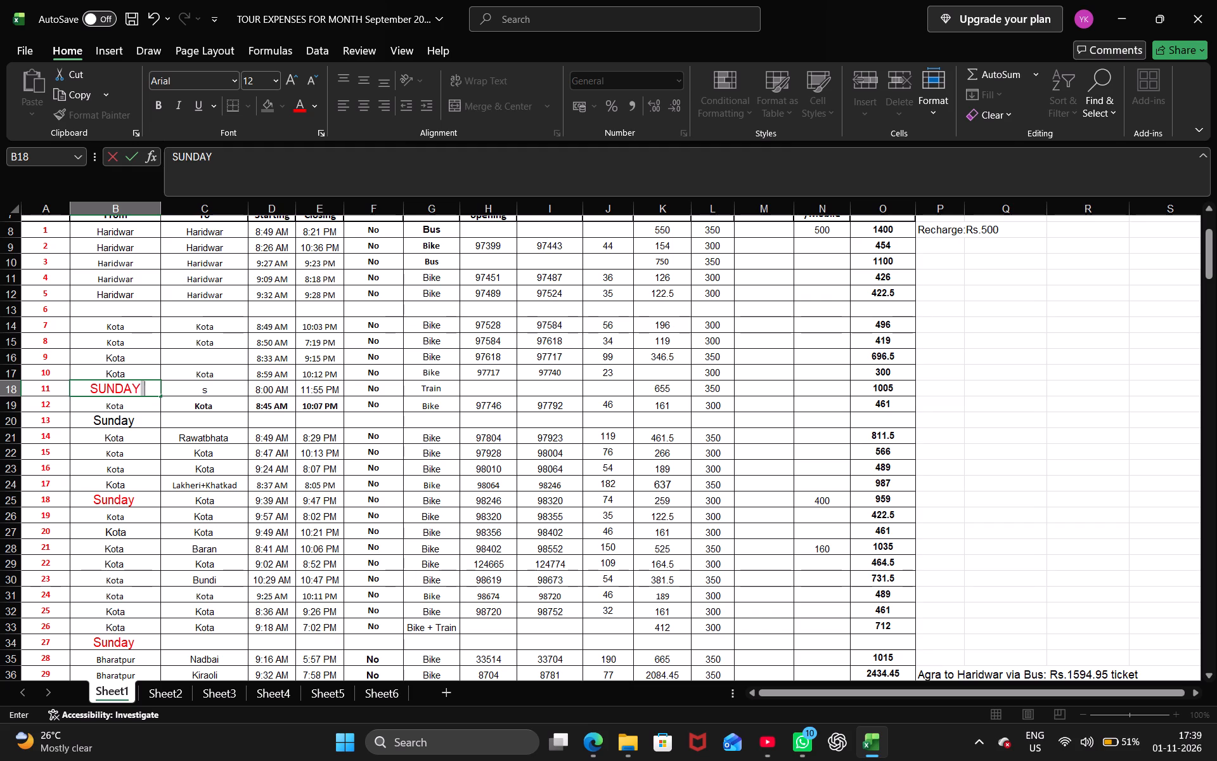
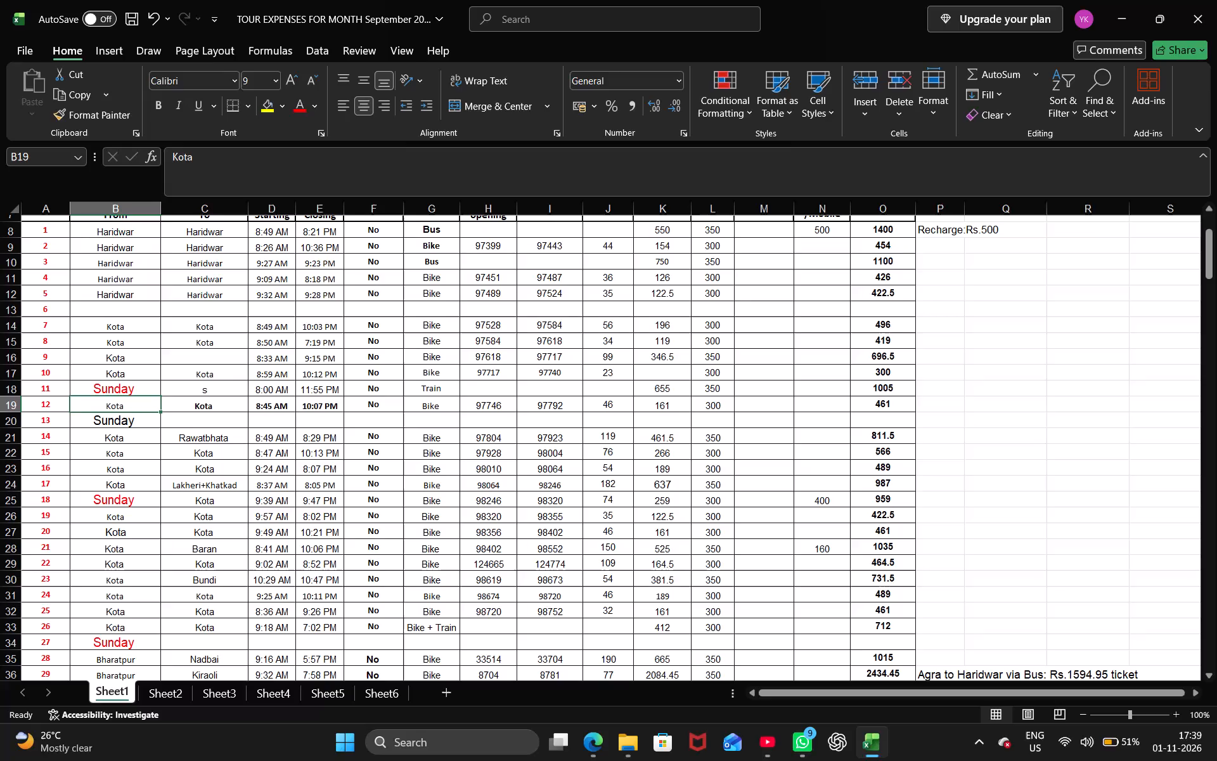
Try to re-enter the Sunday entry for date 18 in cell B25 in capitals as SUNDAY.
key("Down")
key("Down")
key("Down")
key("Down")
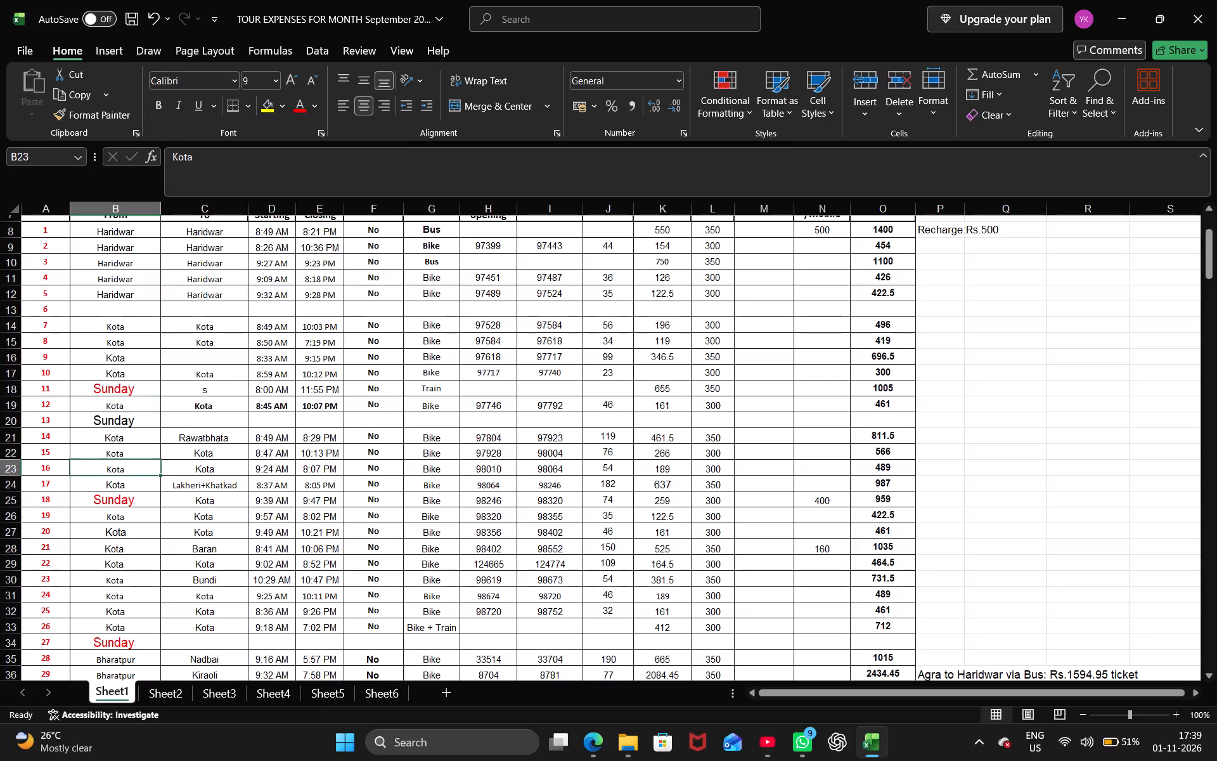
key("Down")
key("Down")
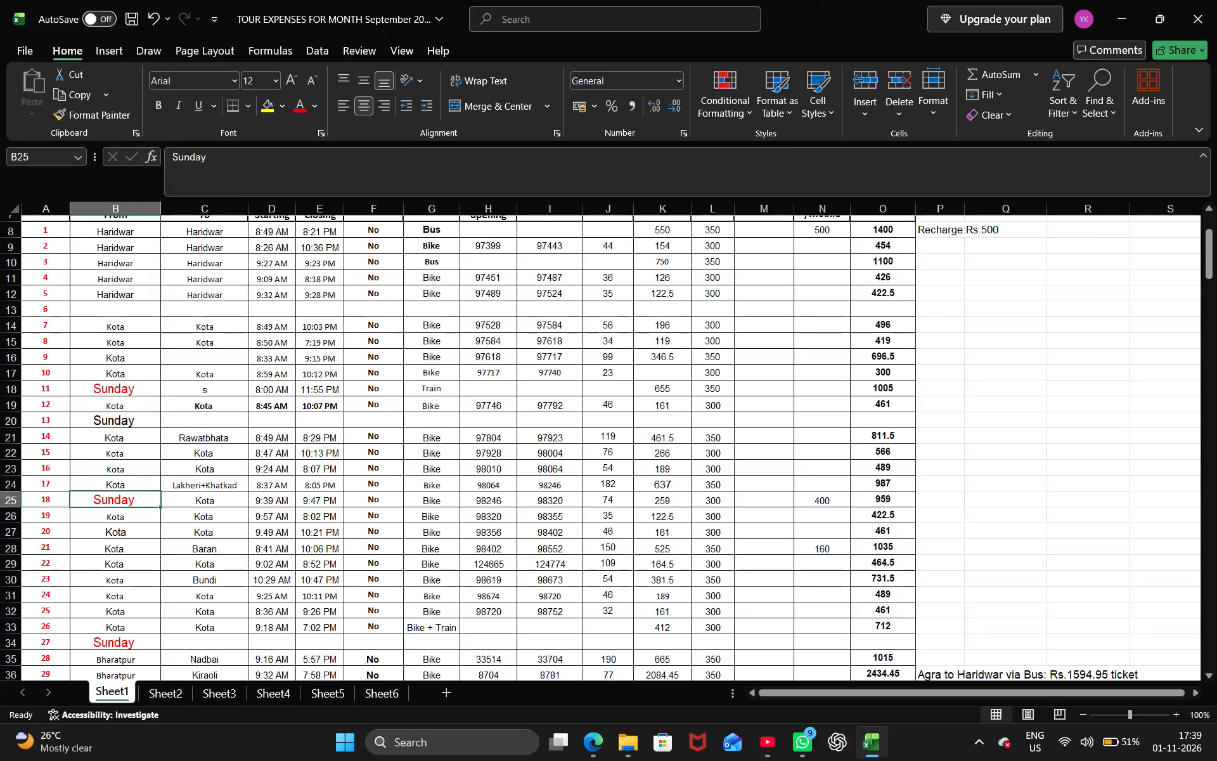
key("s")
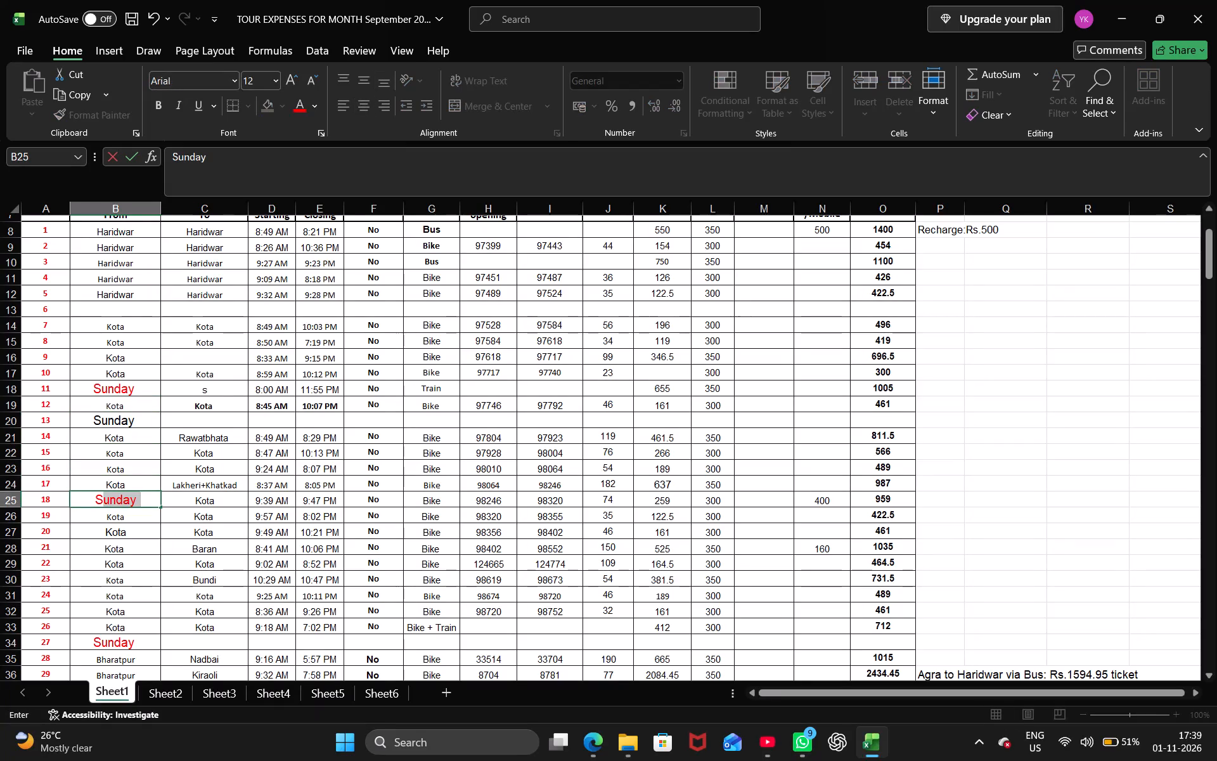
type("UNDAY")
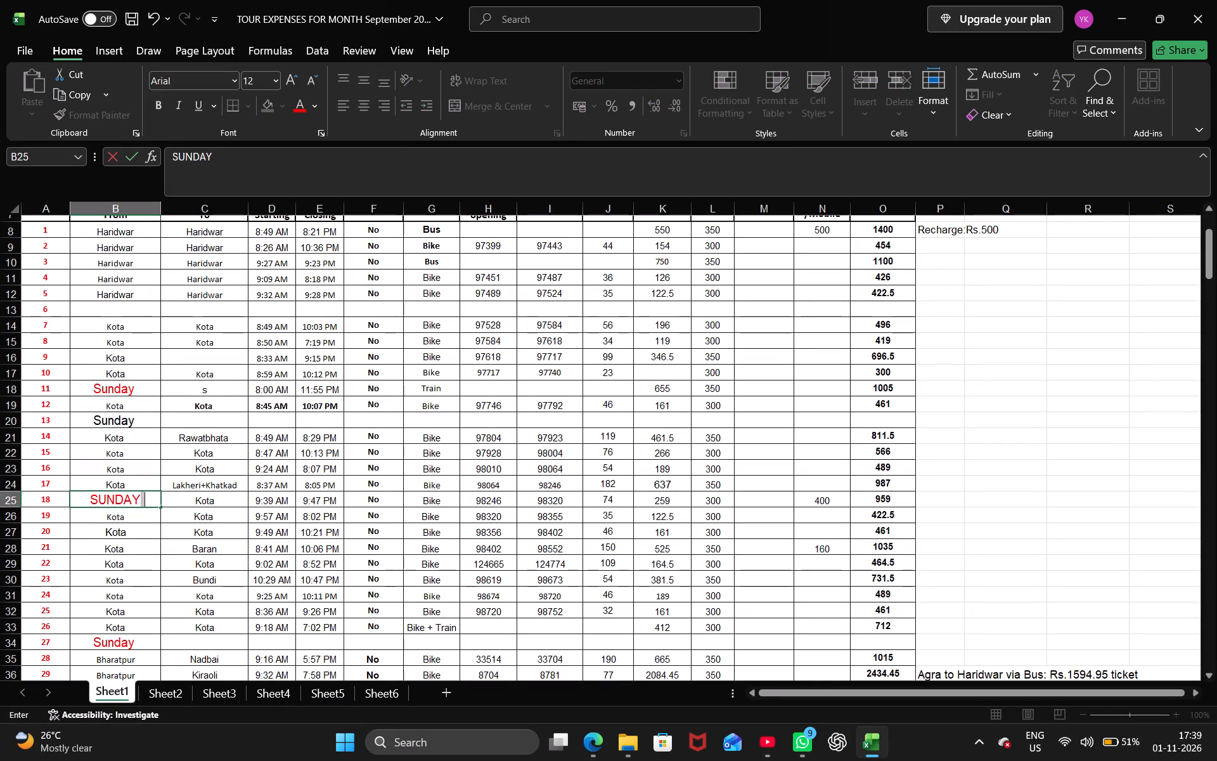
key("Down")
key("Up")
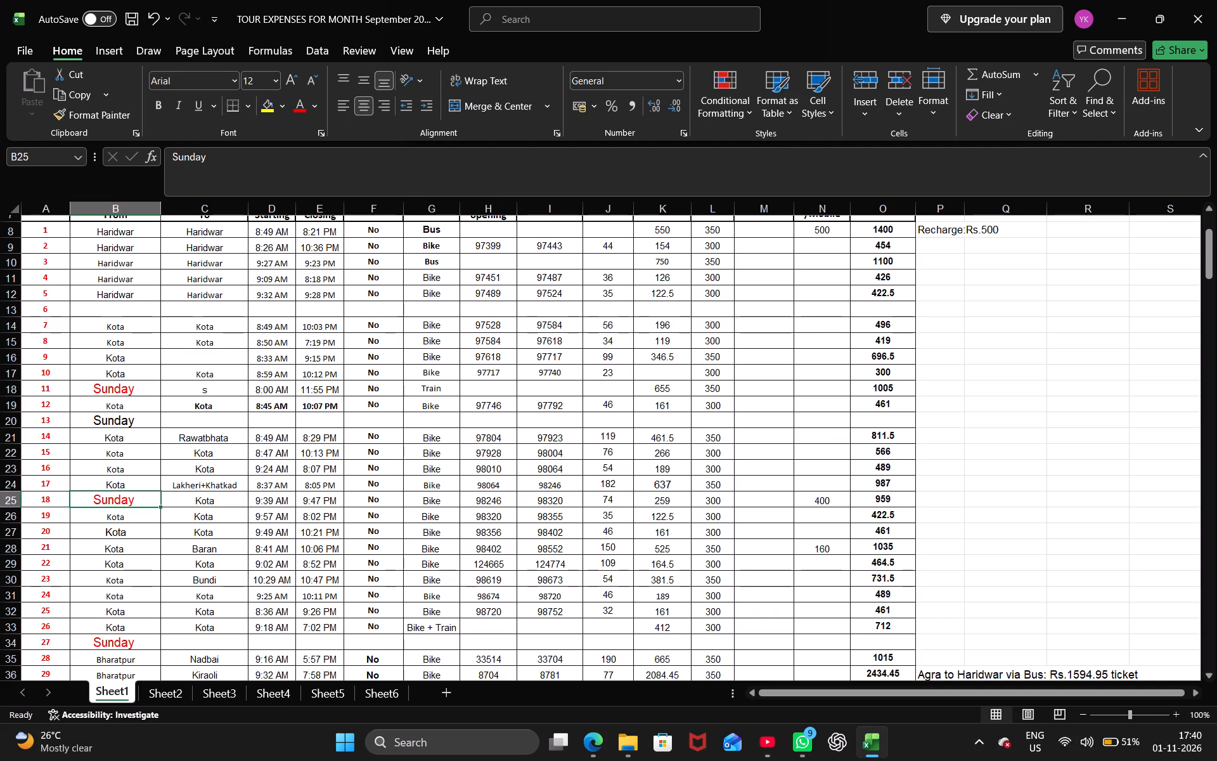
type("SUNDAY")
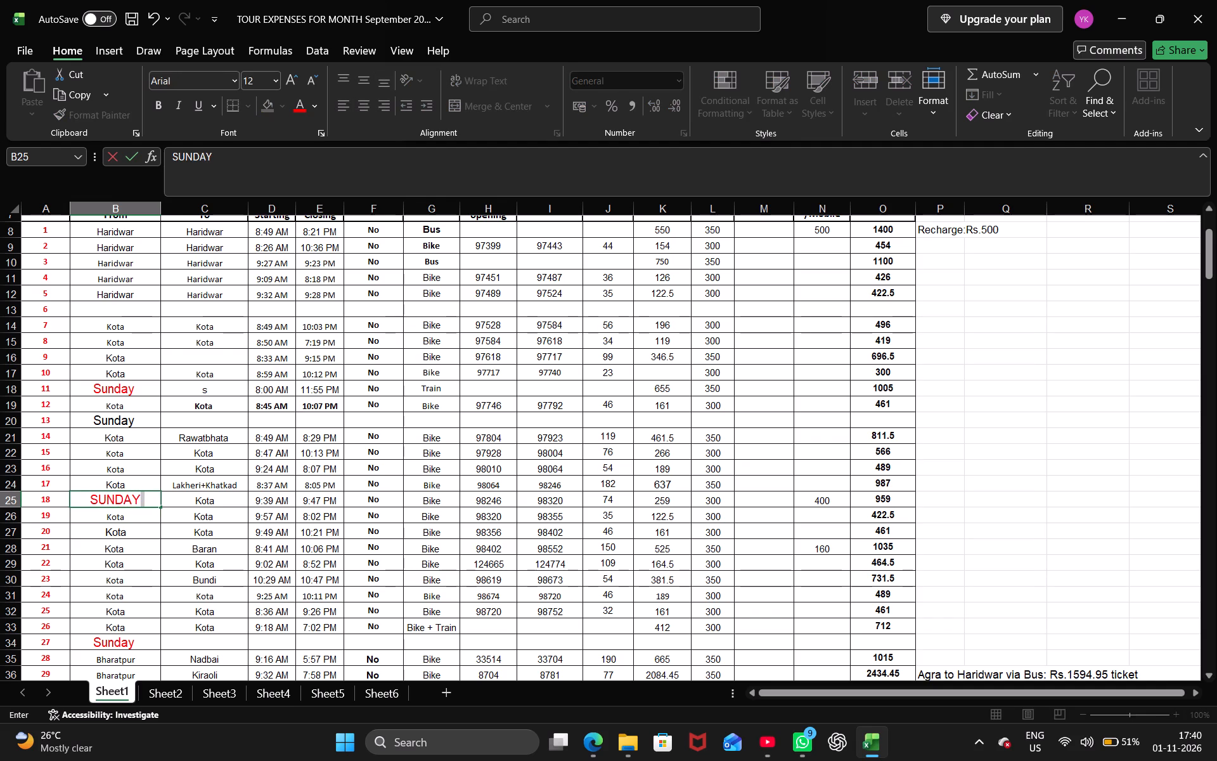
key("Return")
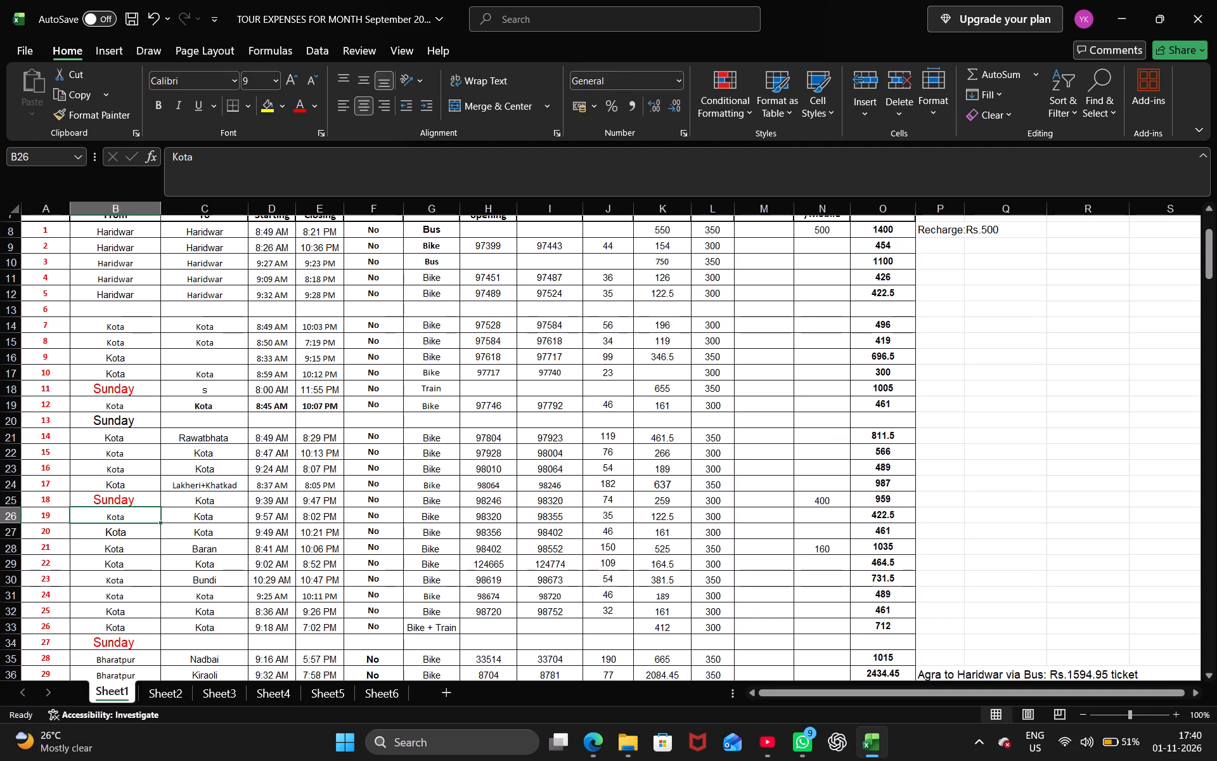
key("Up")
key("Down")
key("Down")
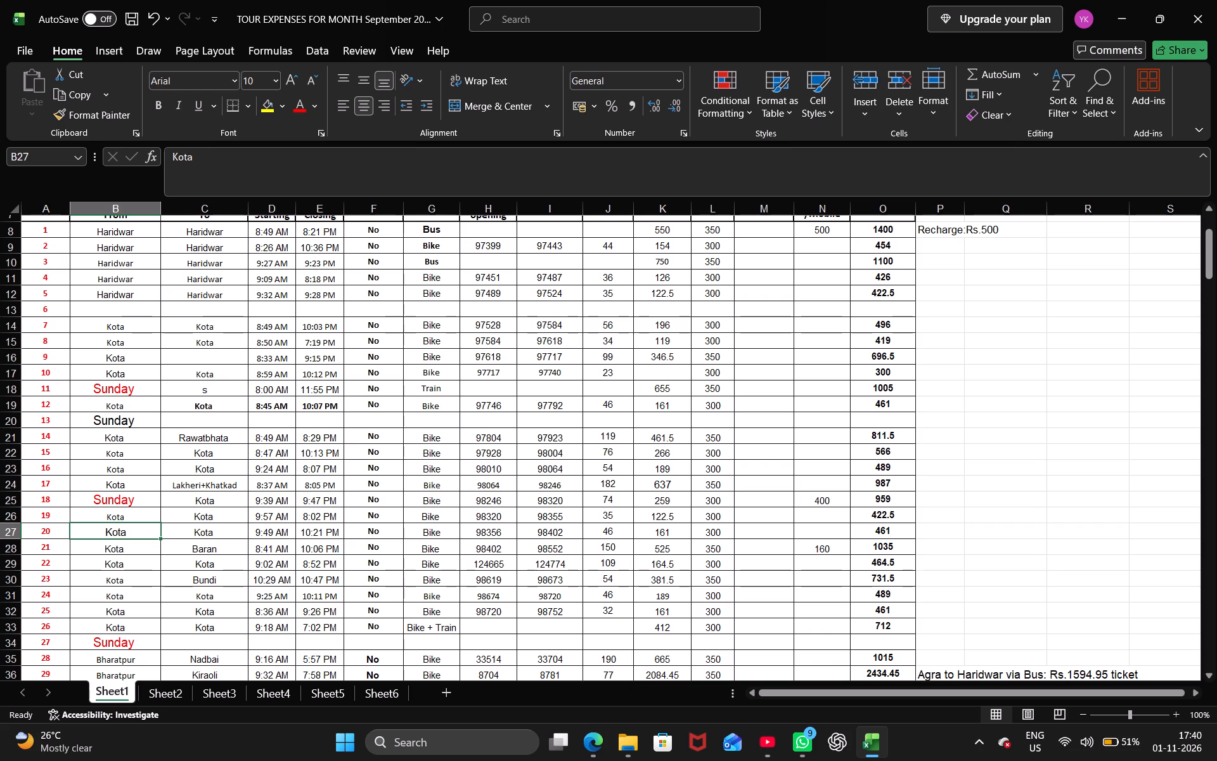
Clear the Sunday text for dates 13 and 27 from cells B20 and B34.
left_click(132, 419)
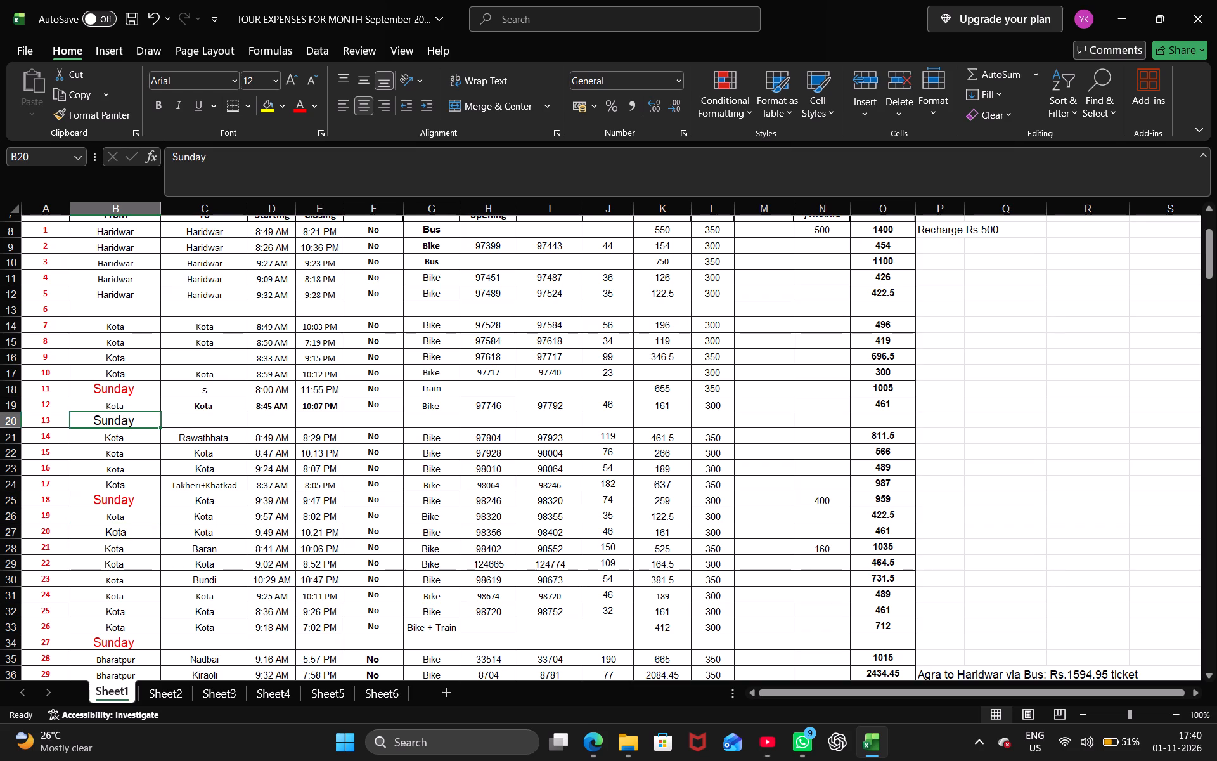
key("BackSpace")
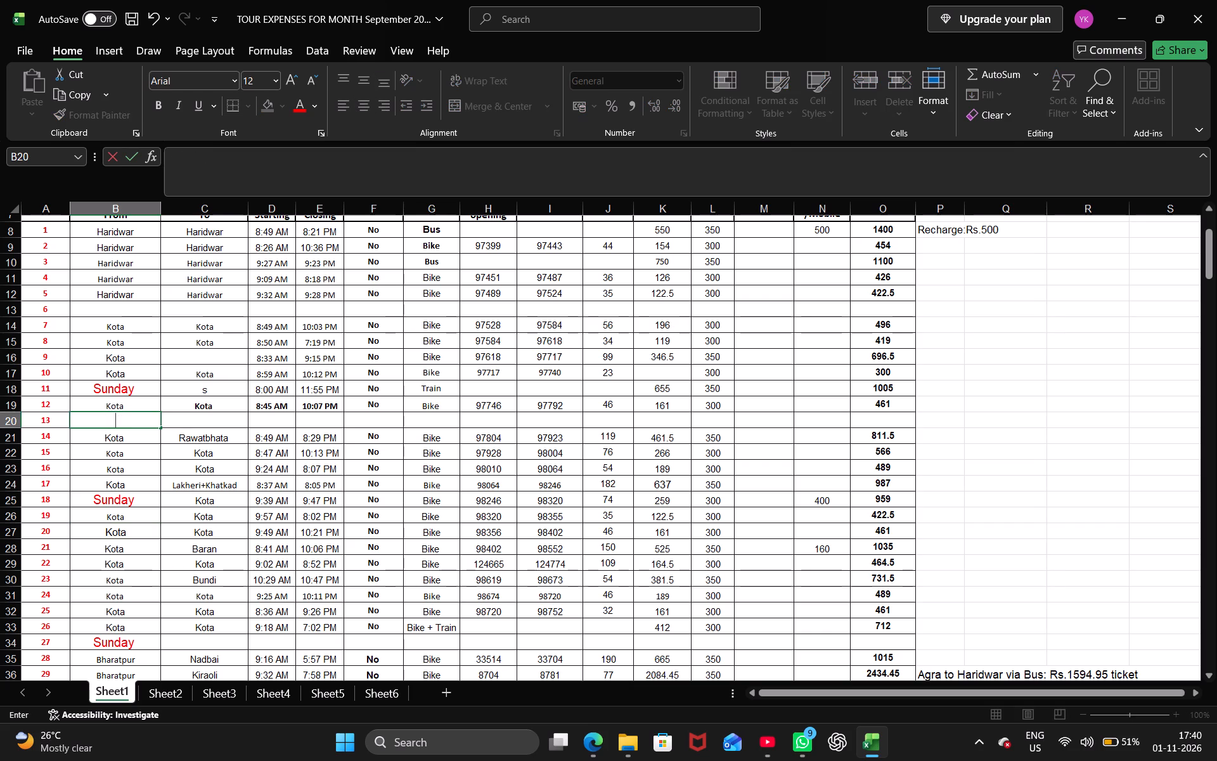
left_click(112, 646)
key("BackSpace")
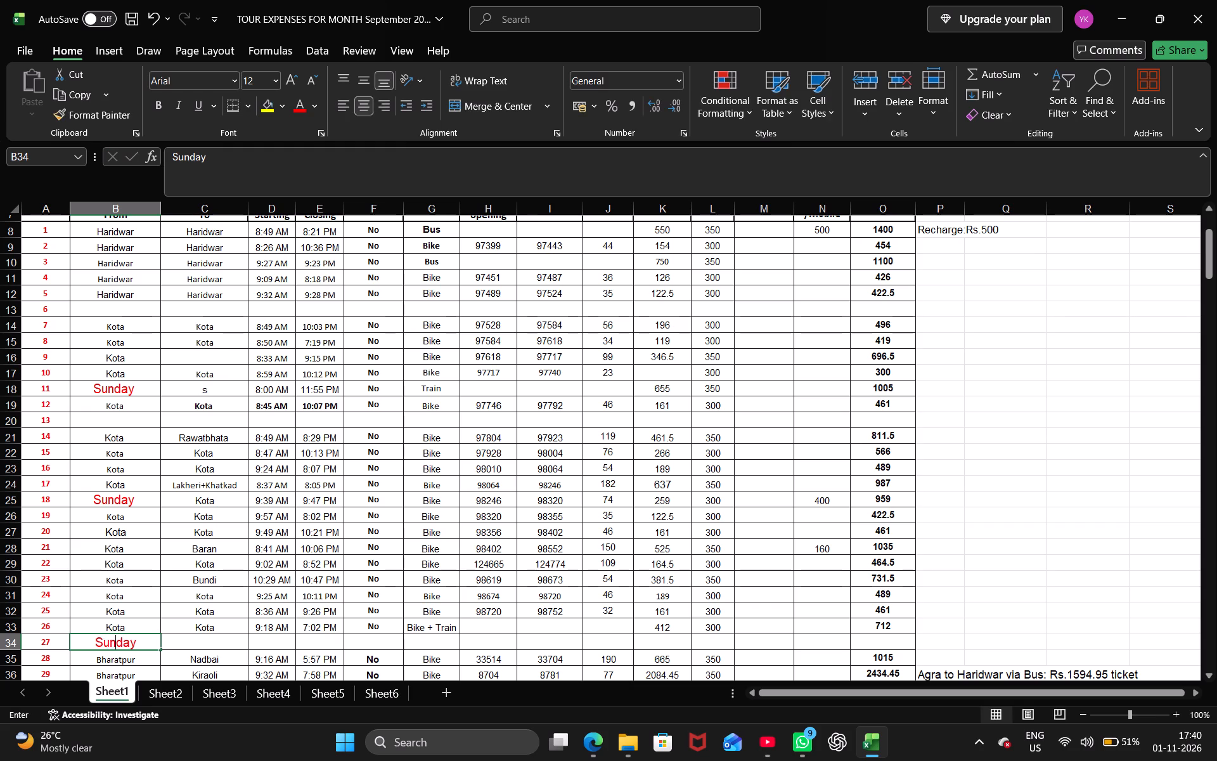
Colour the font of cell B32 for date 25 red and replace its text with Sunday.
left_click(75, 611)
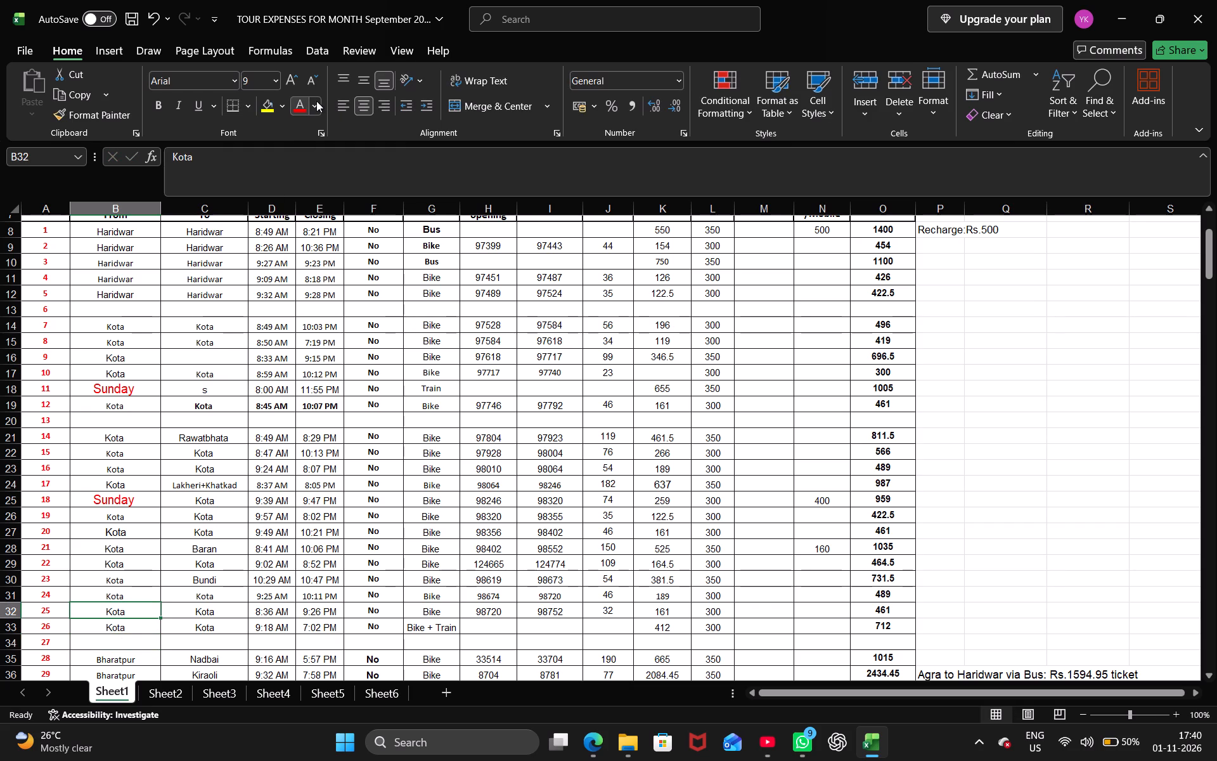
left_click(316, 101)
left_click(323, 366)
key("shift+s")
key("u")
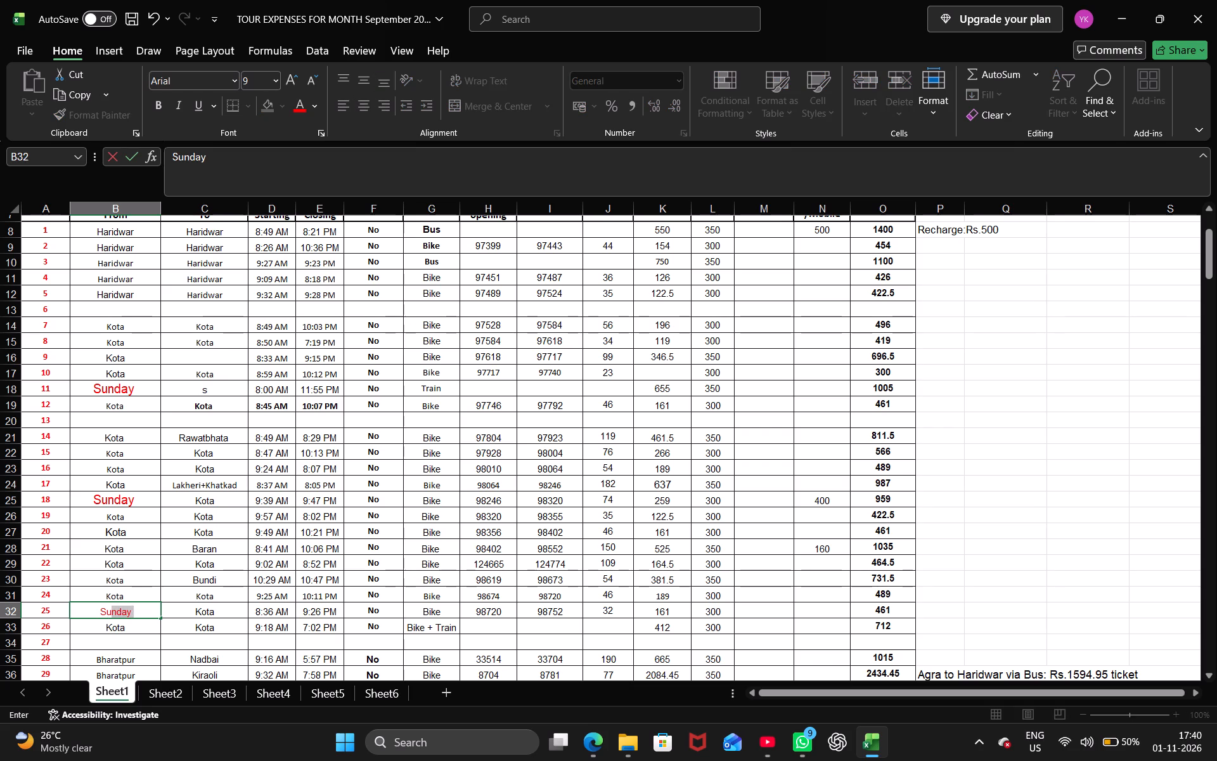
type("nday")
Set the font size of the Sunday entry in cell B32 to 12.
left_click(273, 83)
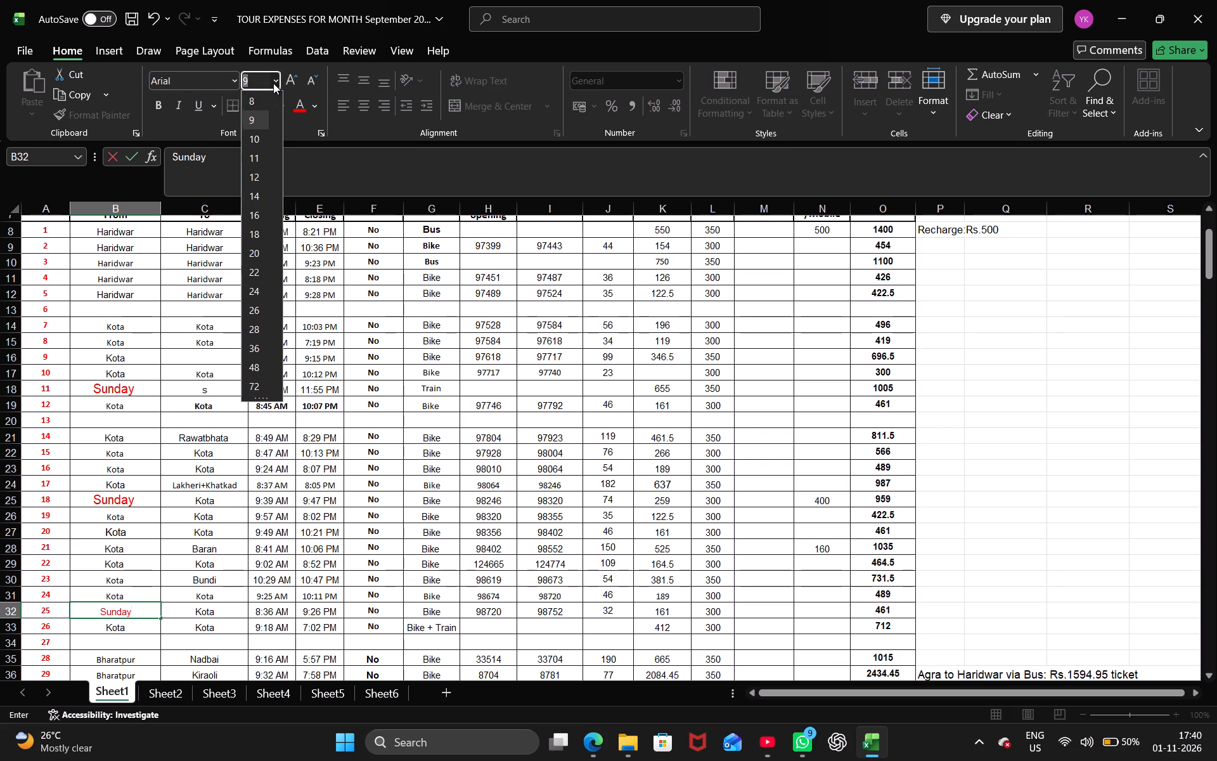
left_click(261, 179)
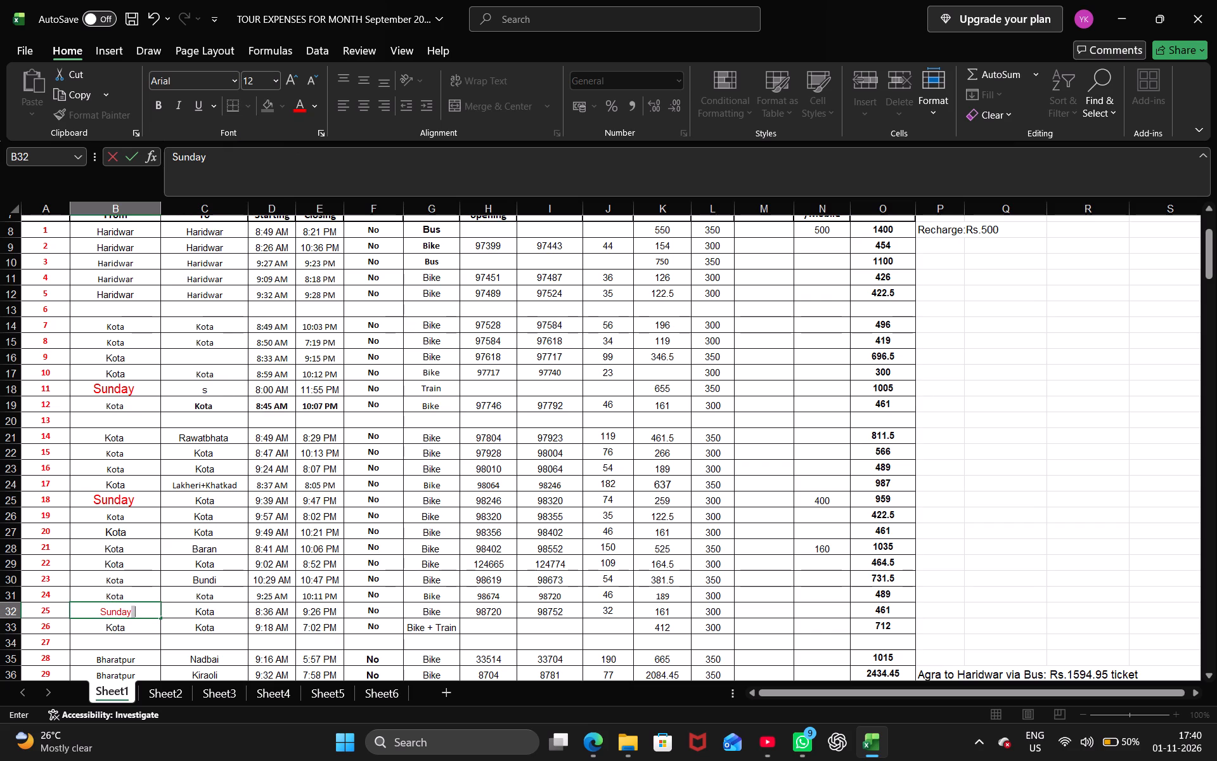
key("Down")
key("Up")
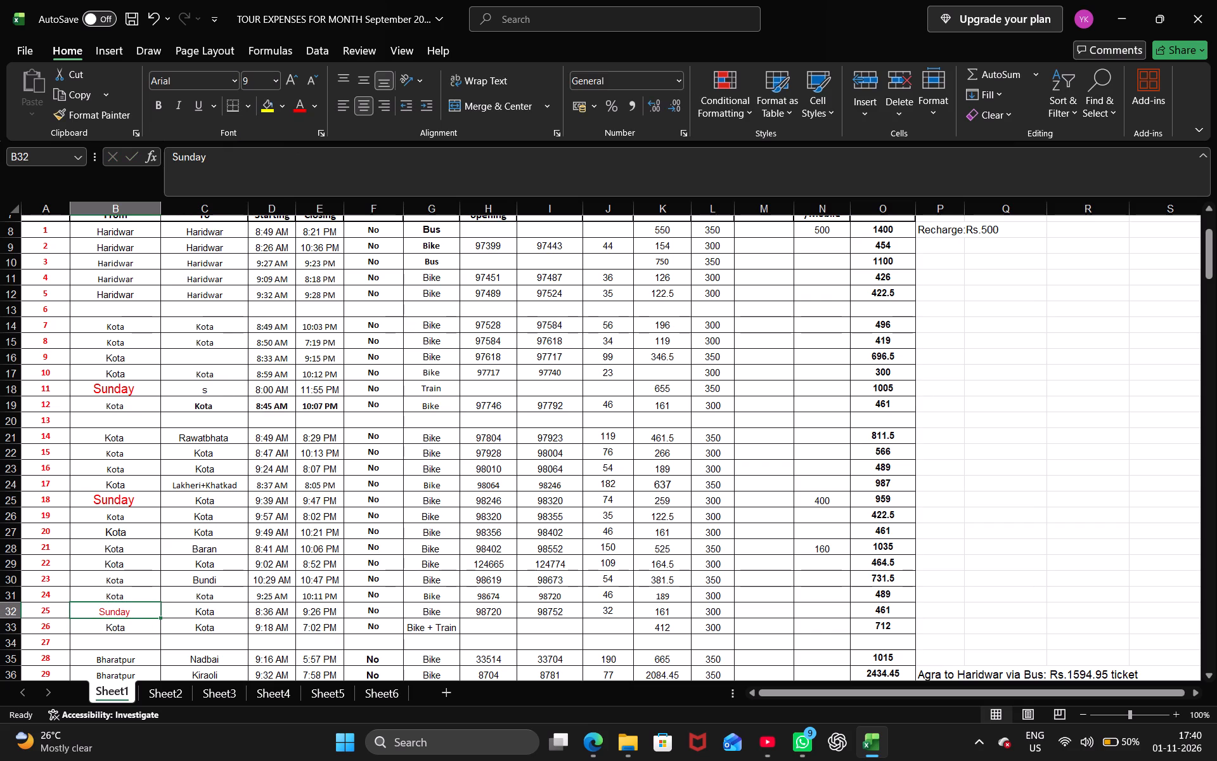
left_click(278, 81)
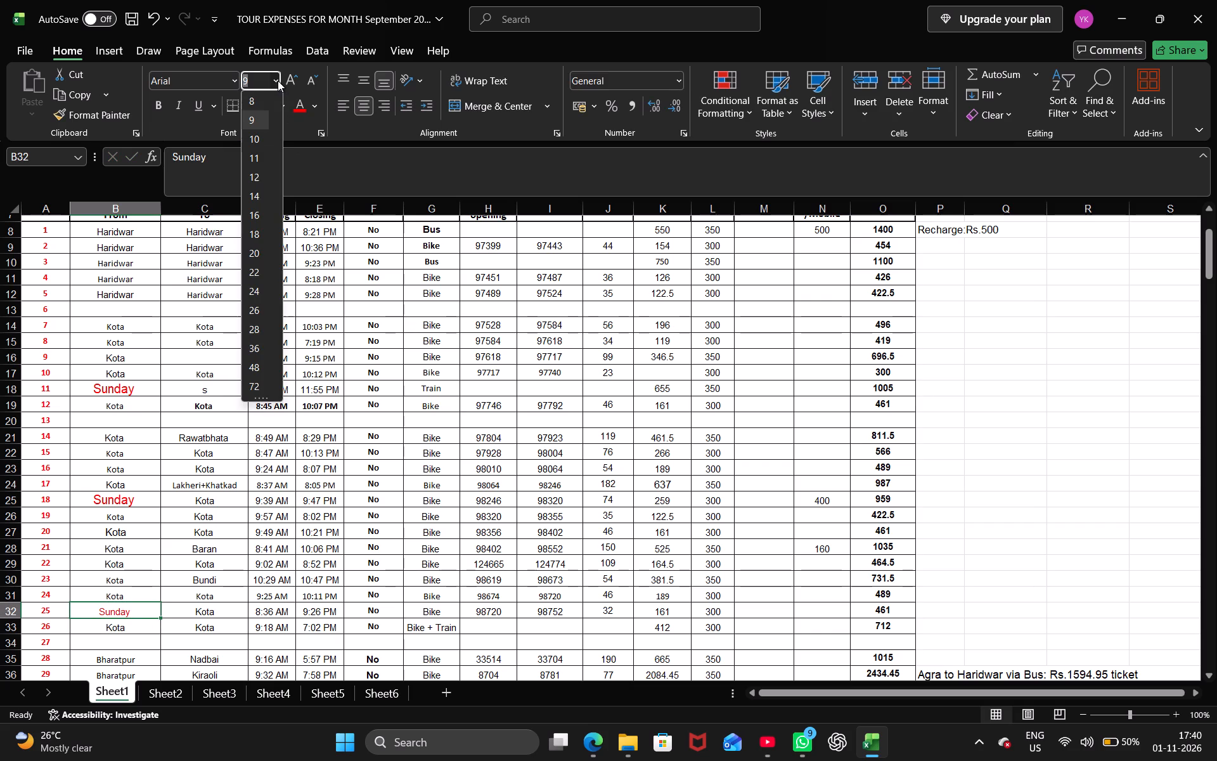
left_click(248, 182)
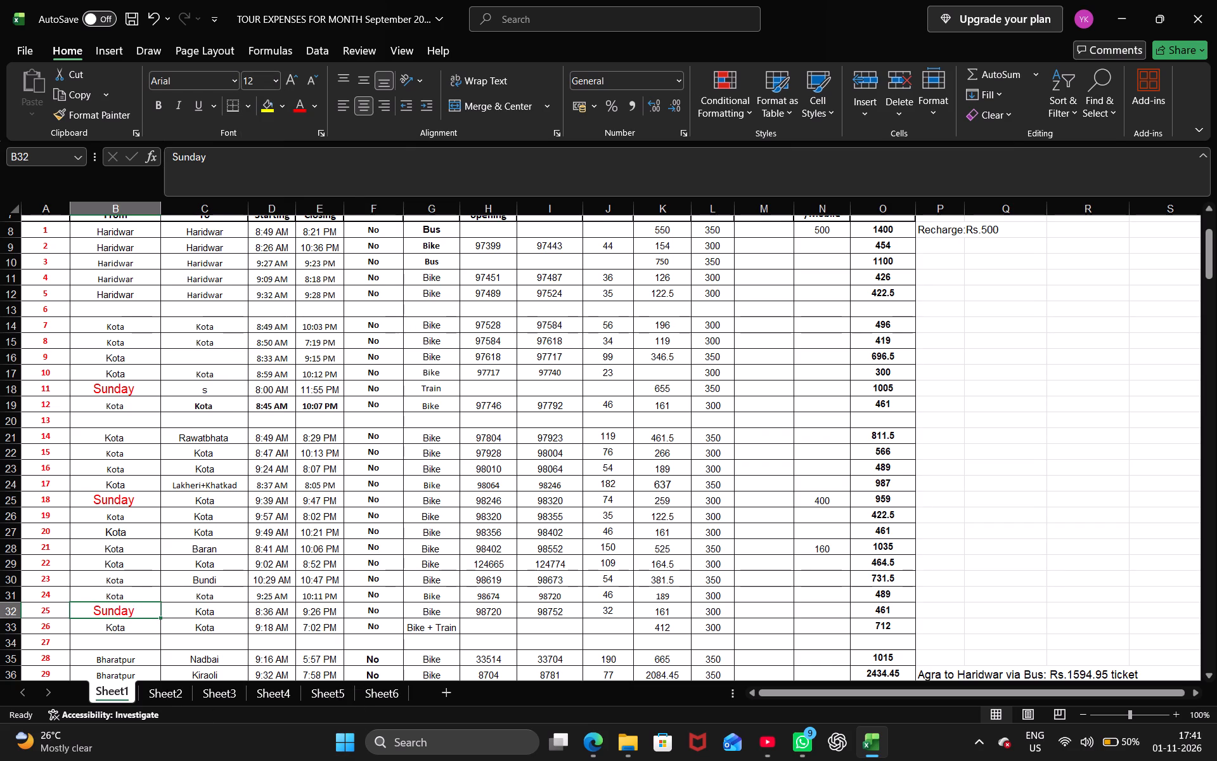
Check the From column entries from date 26 down to the Grand Total row and back up to date 1.
key("Down")
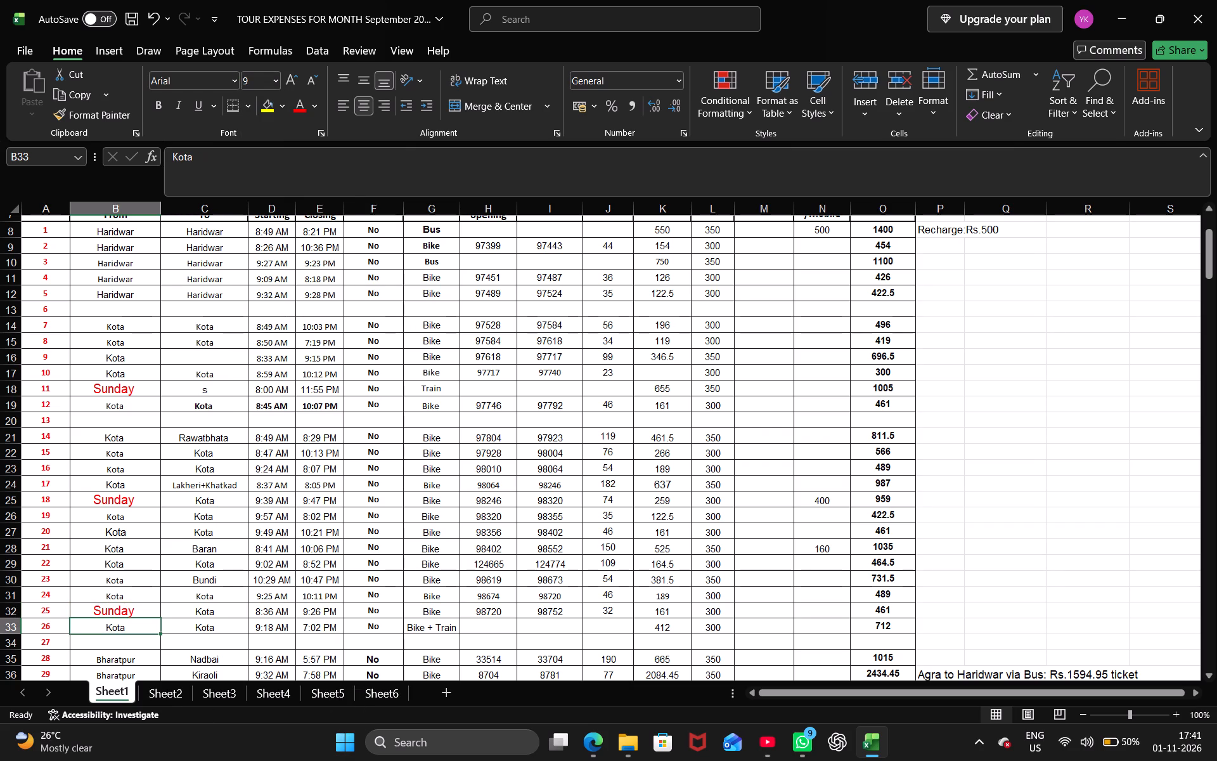
key("Down")
key("Down")
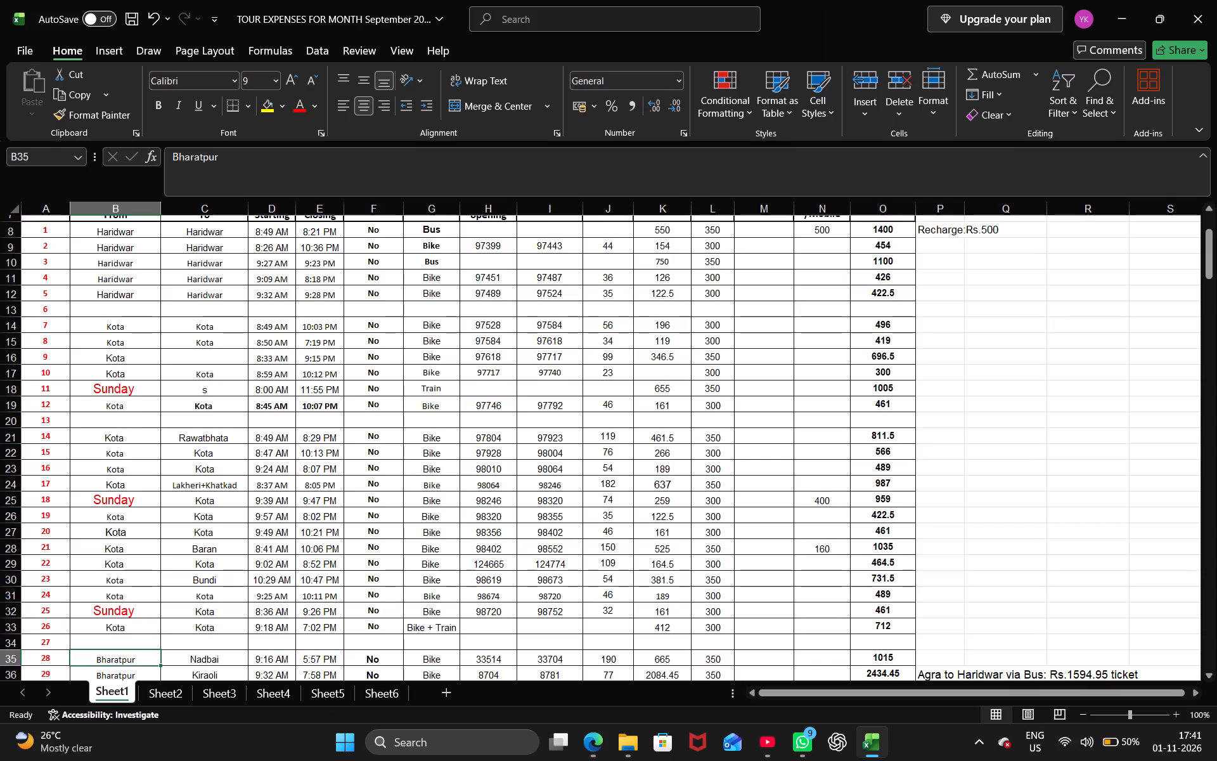
key("Down")
key("Down")
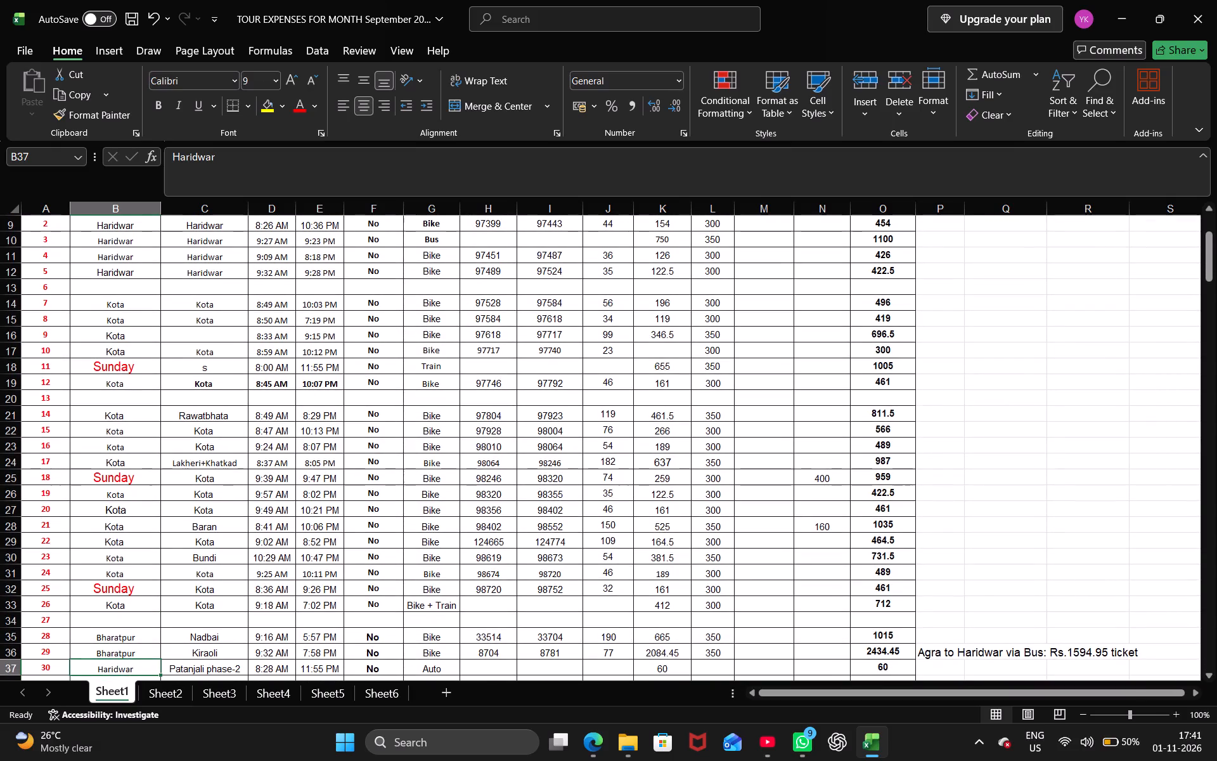
key("Down")
key("Down")
key("Down")
key("Up")
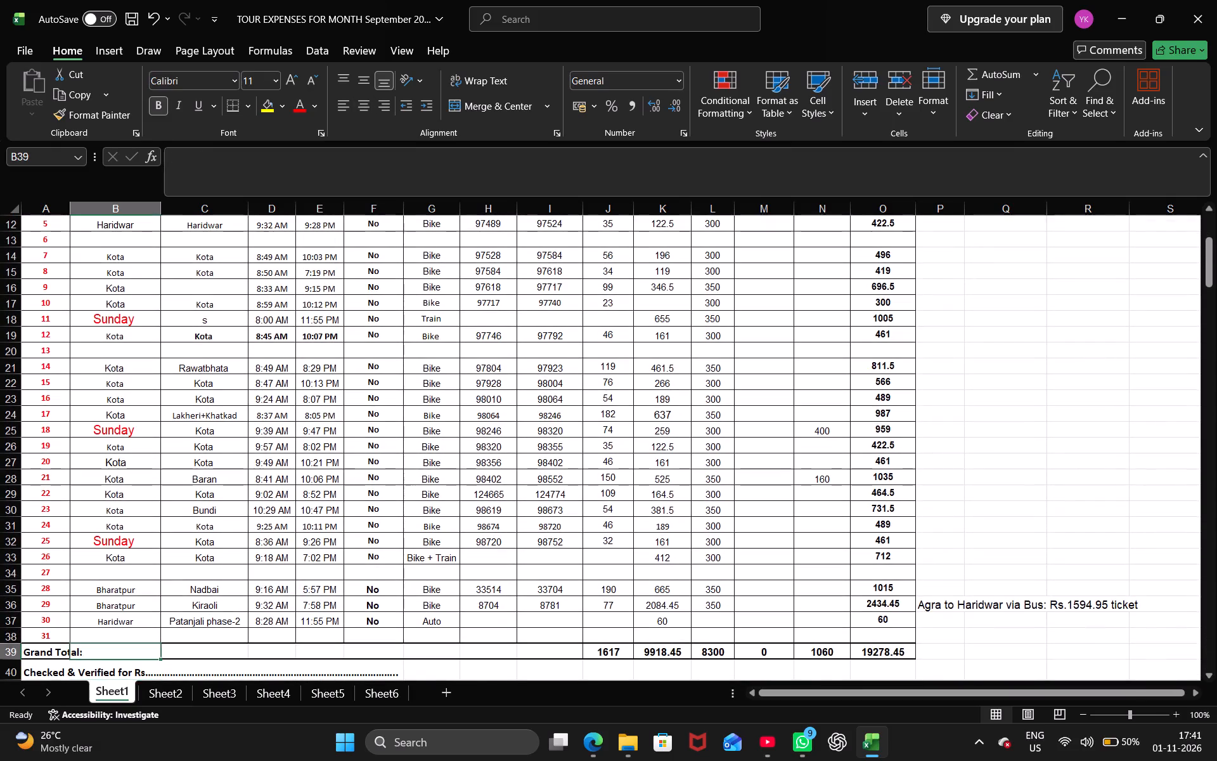
key("Up")
key("Up")
key("Up")
key("Up")
key("Up")
key("Up")
key("Up")
key("Up")
key("Up")
key("Up")
key("Up")
key("Up")
key("Up")
key("Up")
key("Up")
key("Up")
key("Up")
key("Up")
key("Up")
key("Up")
key("Up")
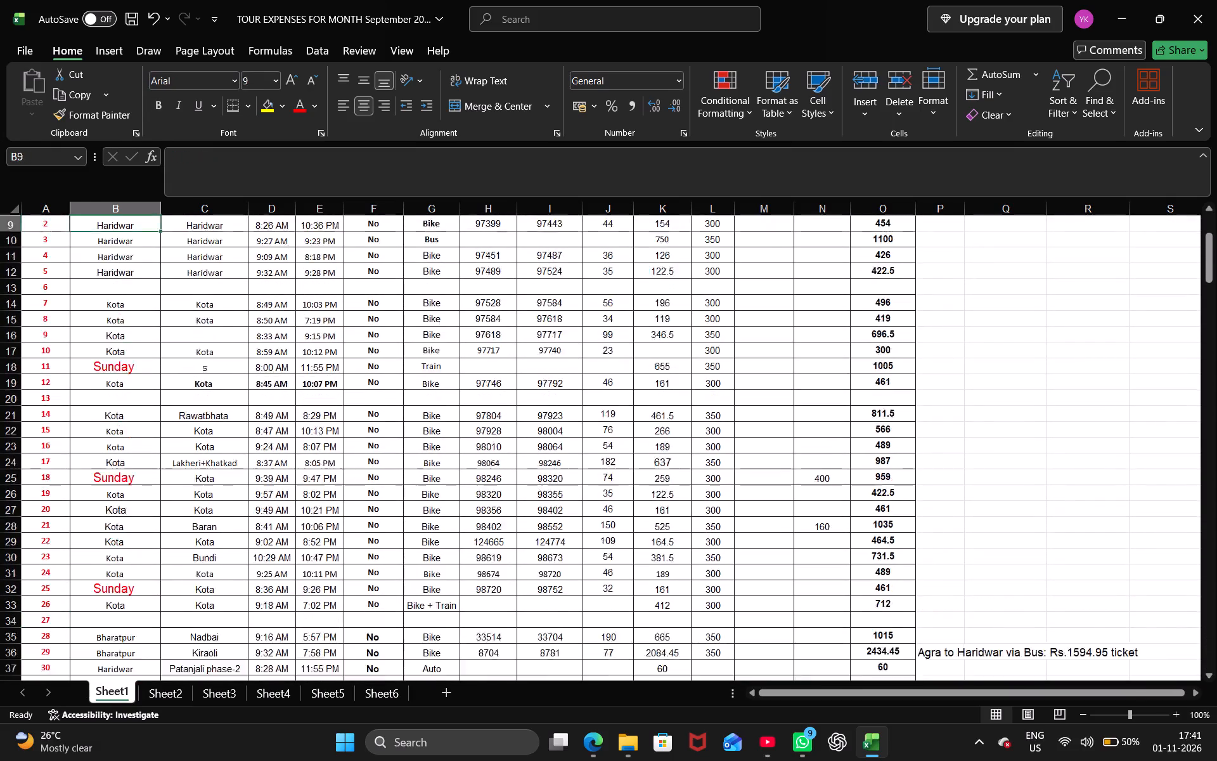
key("Down")
key("Down")
key("Down")
key("Down")
key("Down")
key("Down")
key("Down")
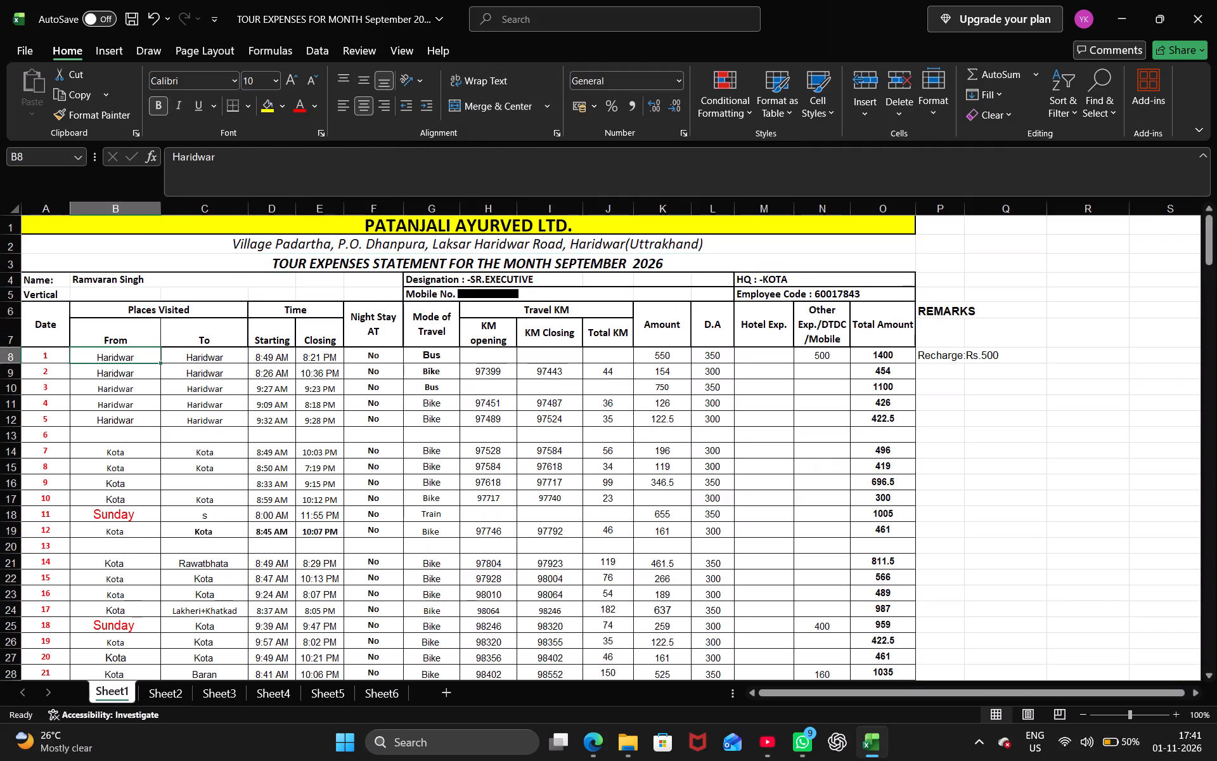
Enter 33801 as the opening KM for date 6 in cell H13.
key("Down")
key("Down")
key("Down")
key("Down")
key("Down")
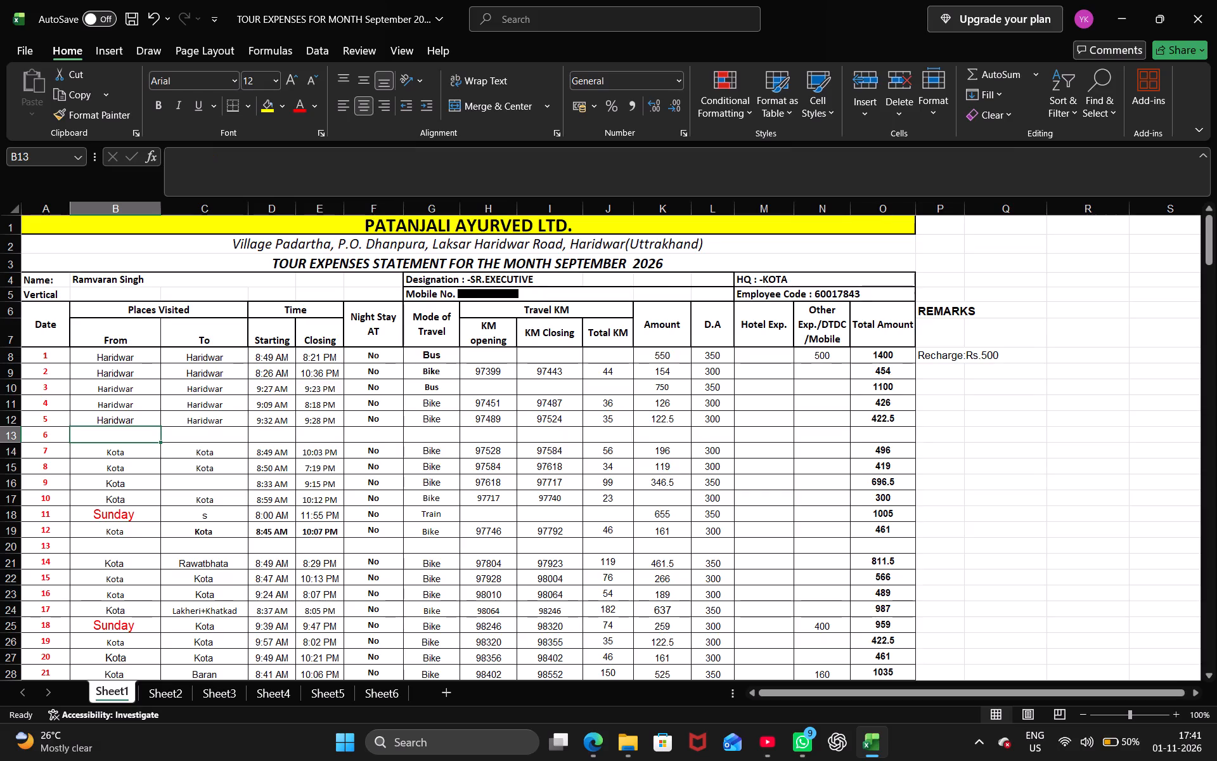
key("Right")
key("Right")
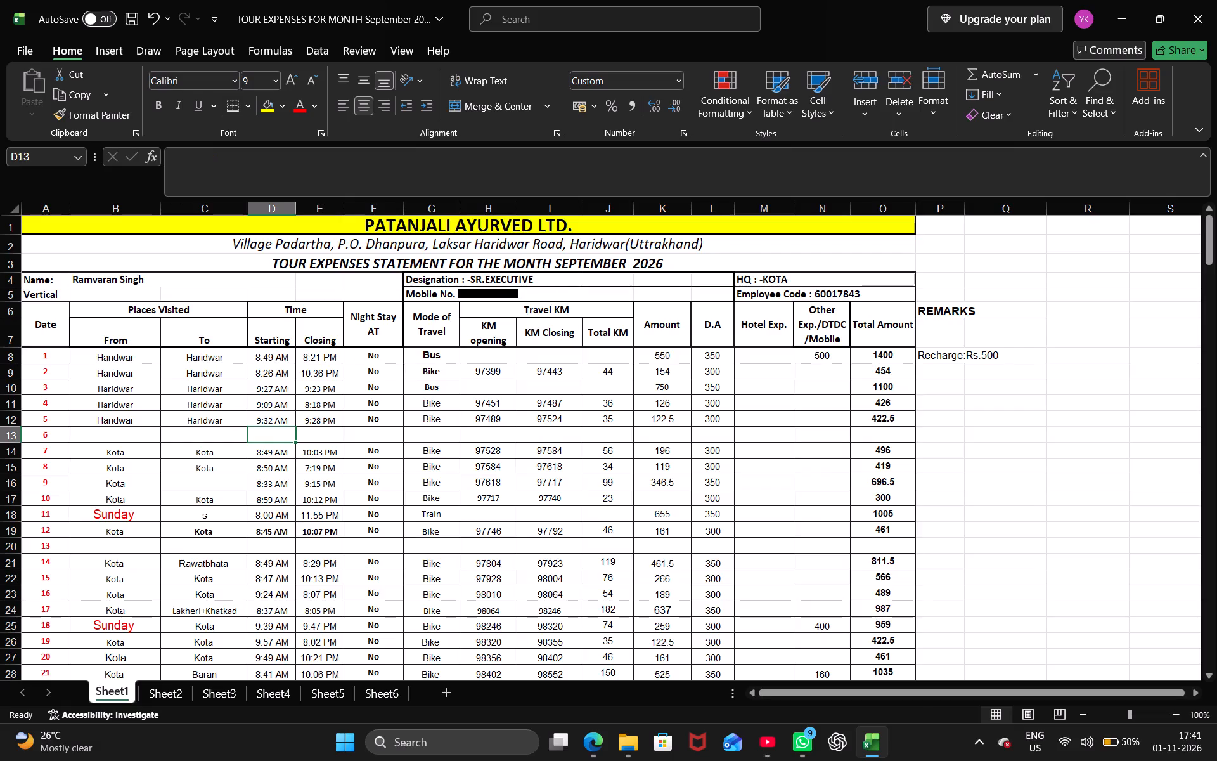
key("Right")
key("Right")
key("Right")
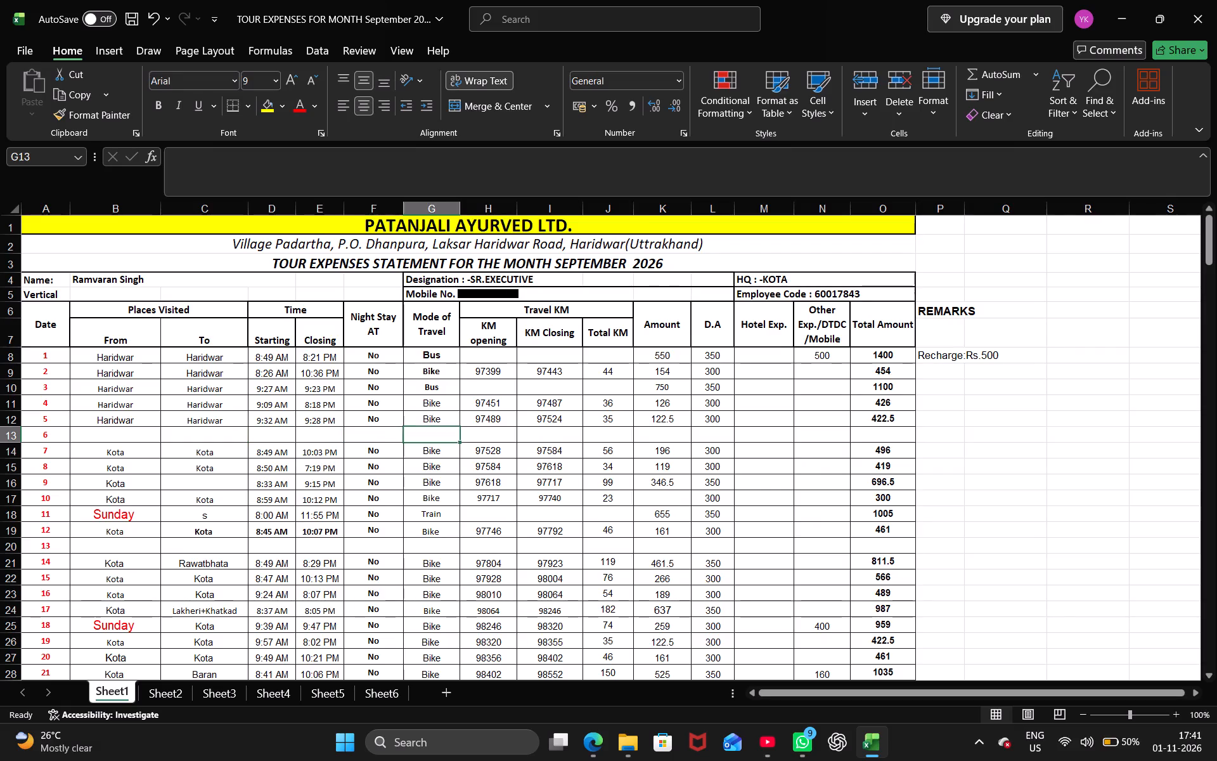
key("Right")
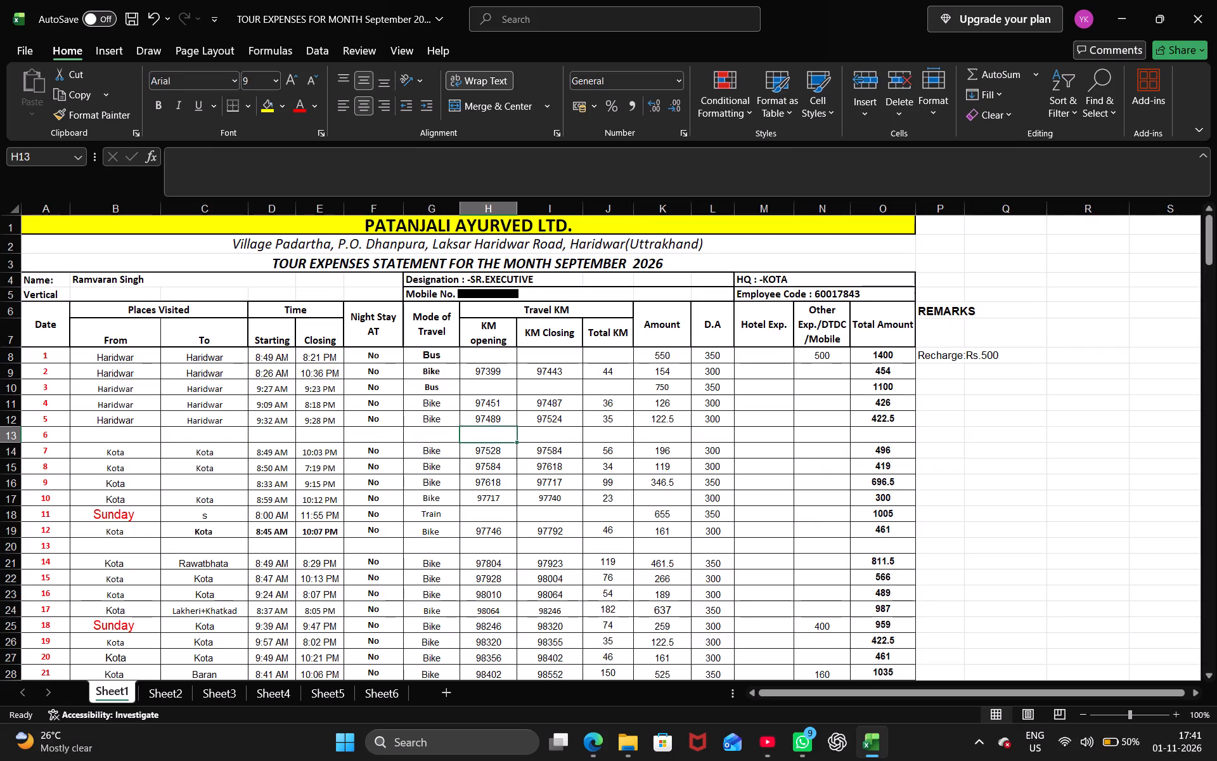
type("33")
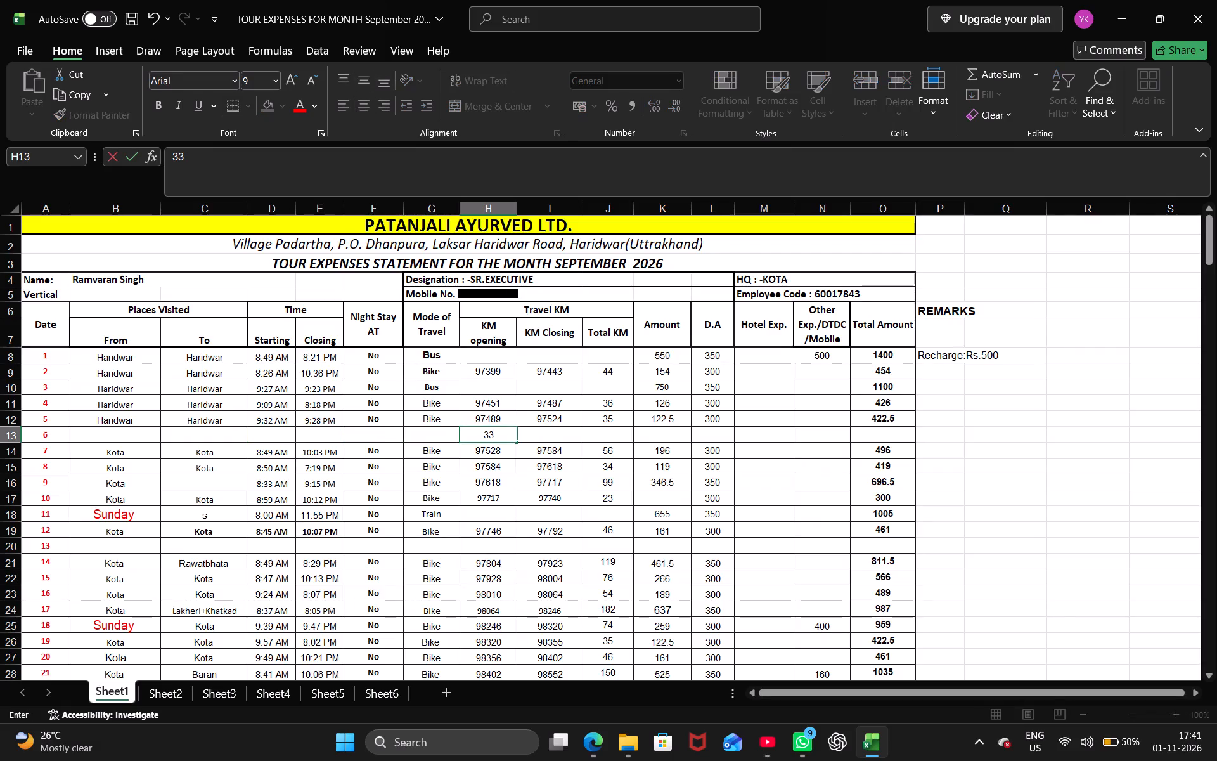
type("801")
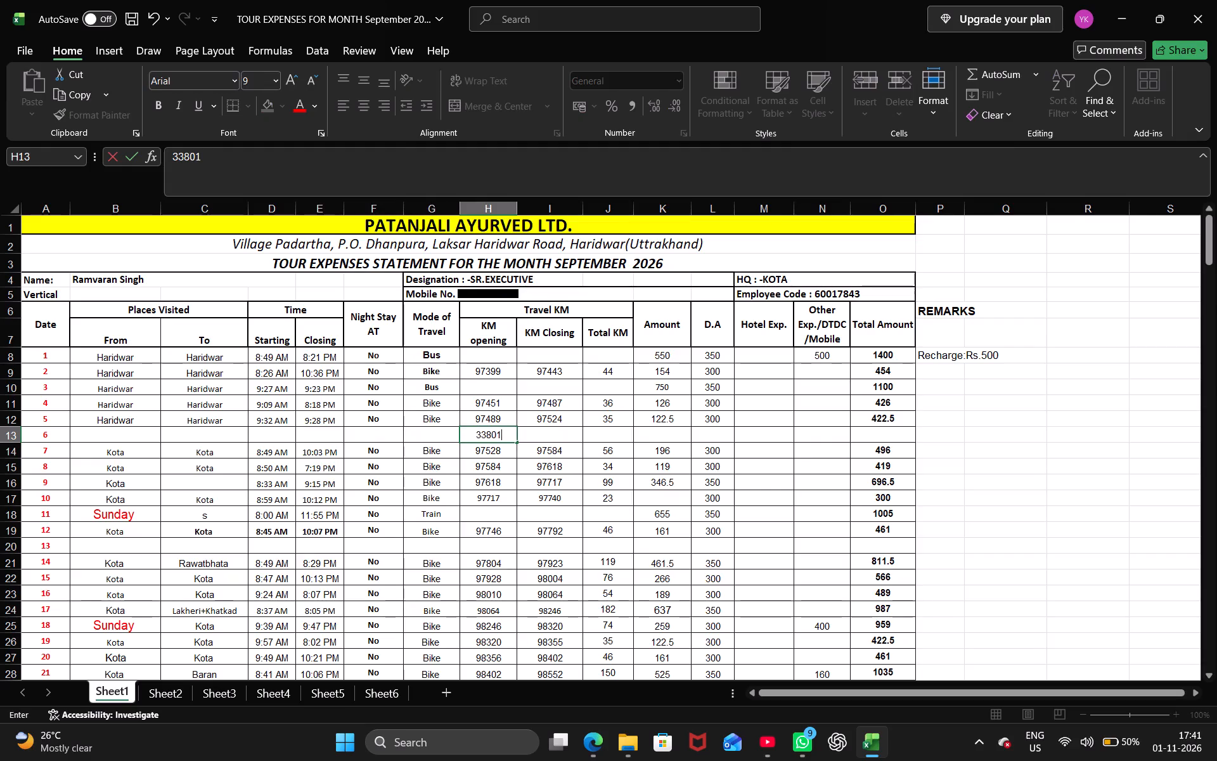
key("Down")
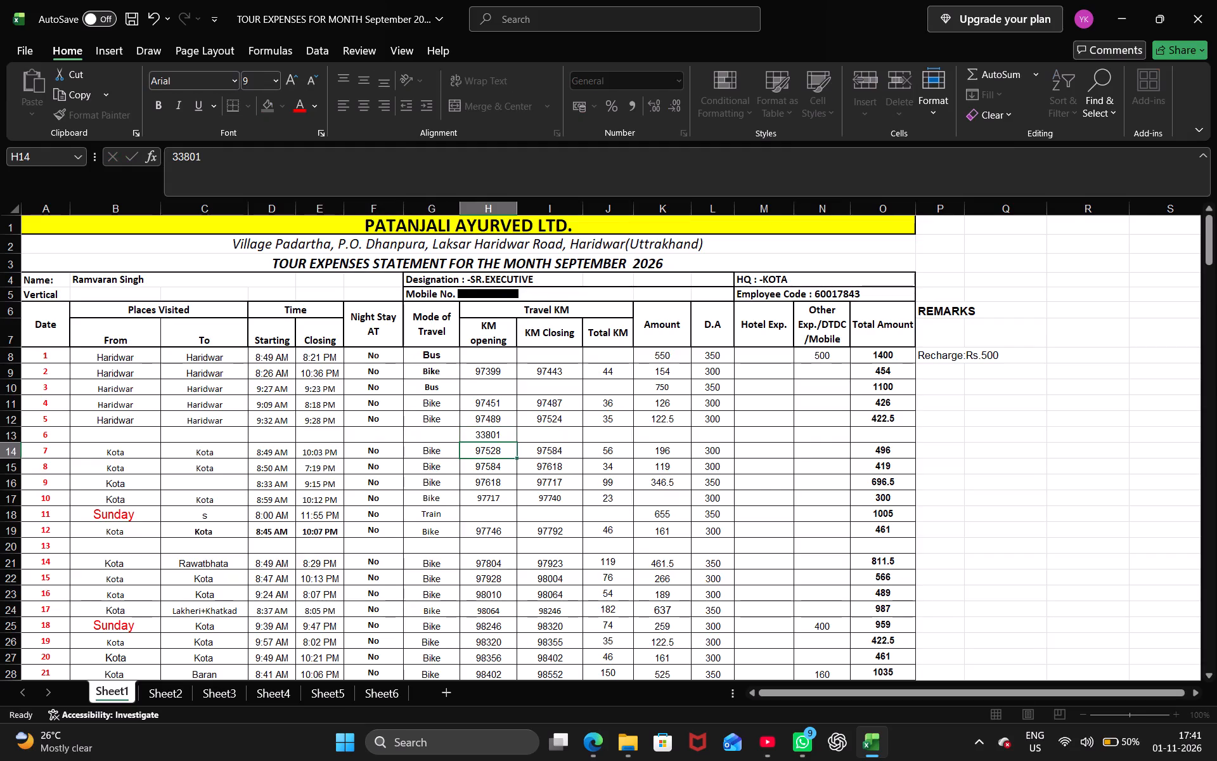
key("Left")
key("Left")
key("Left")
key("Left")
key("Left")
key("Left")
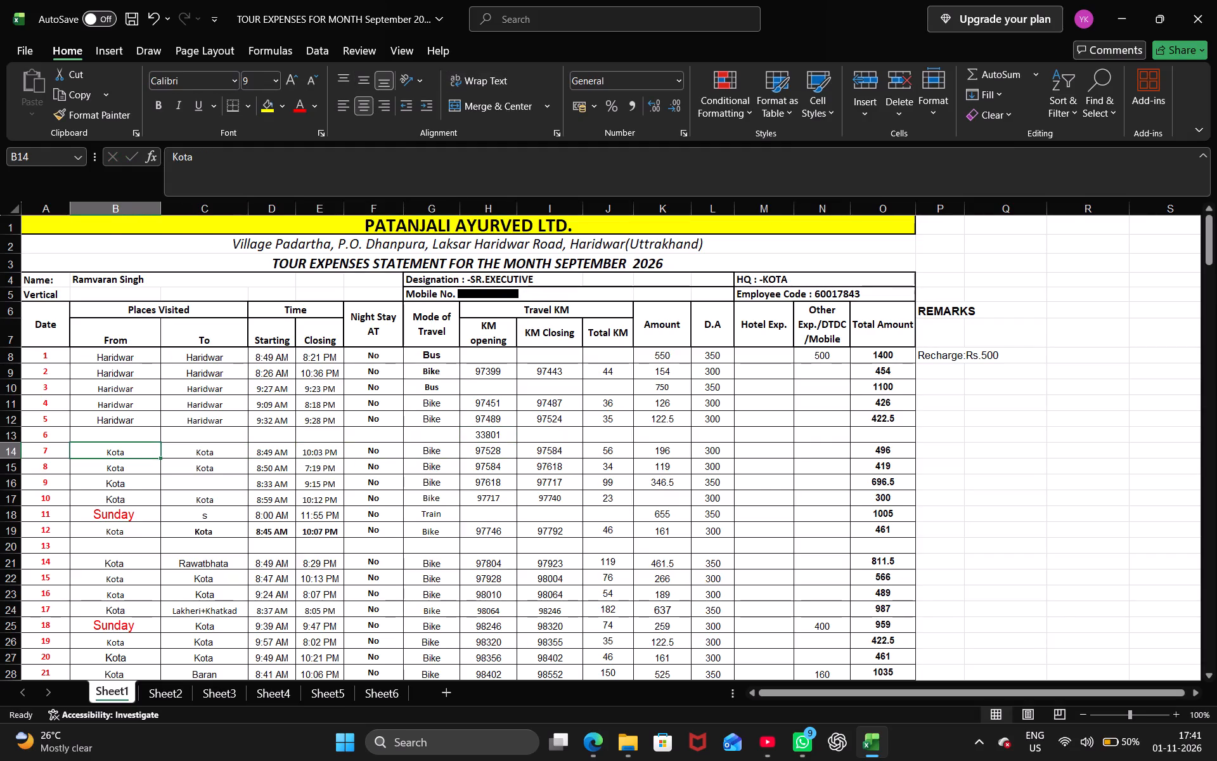
Set the date 7 starting time in cell D14 to 9:27 and the closing time in cell E14 to 8:04.
key("Right")
key("Right")
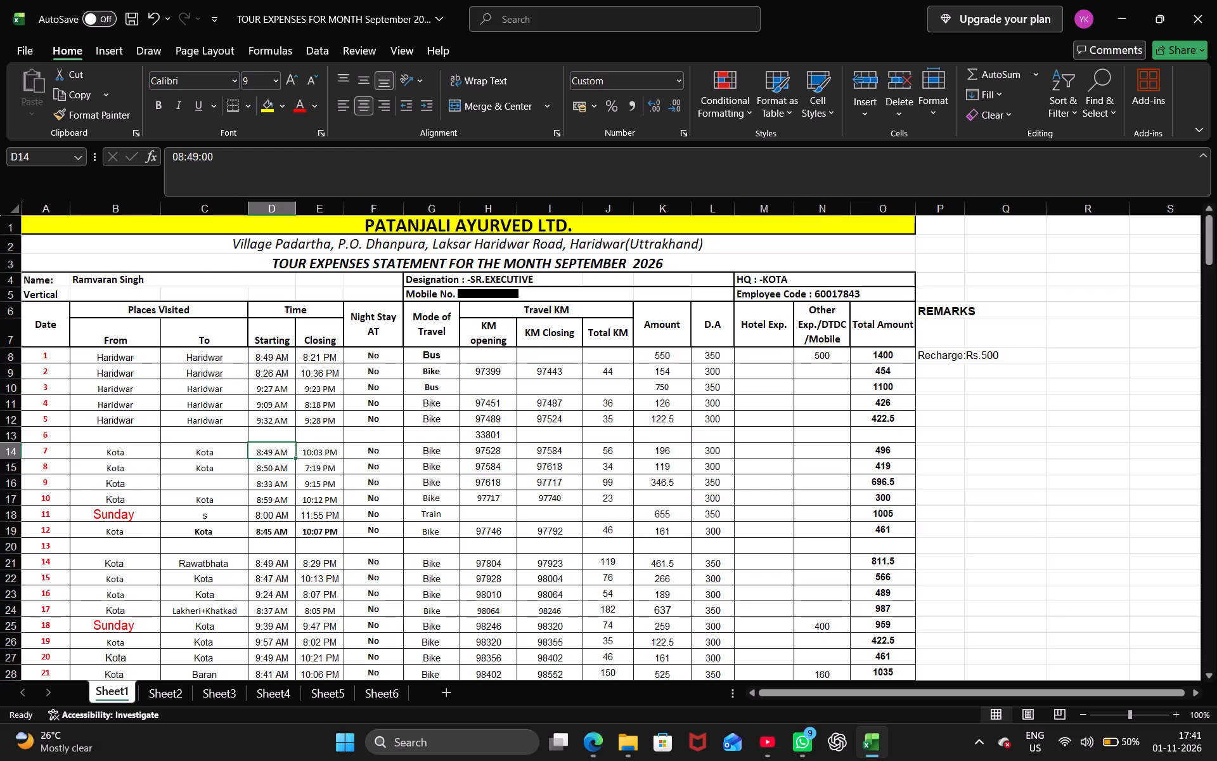
key("Right")
key("Right")
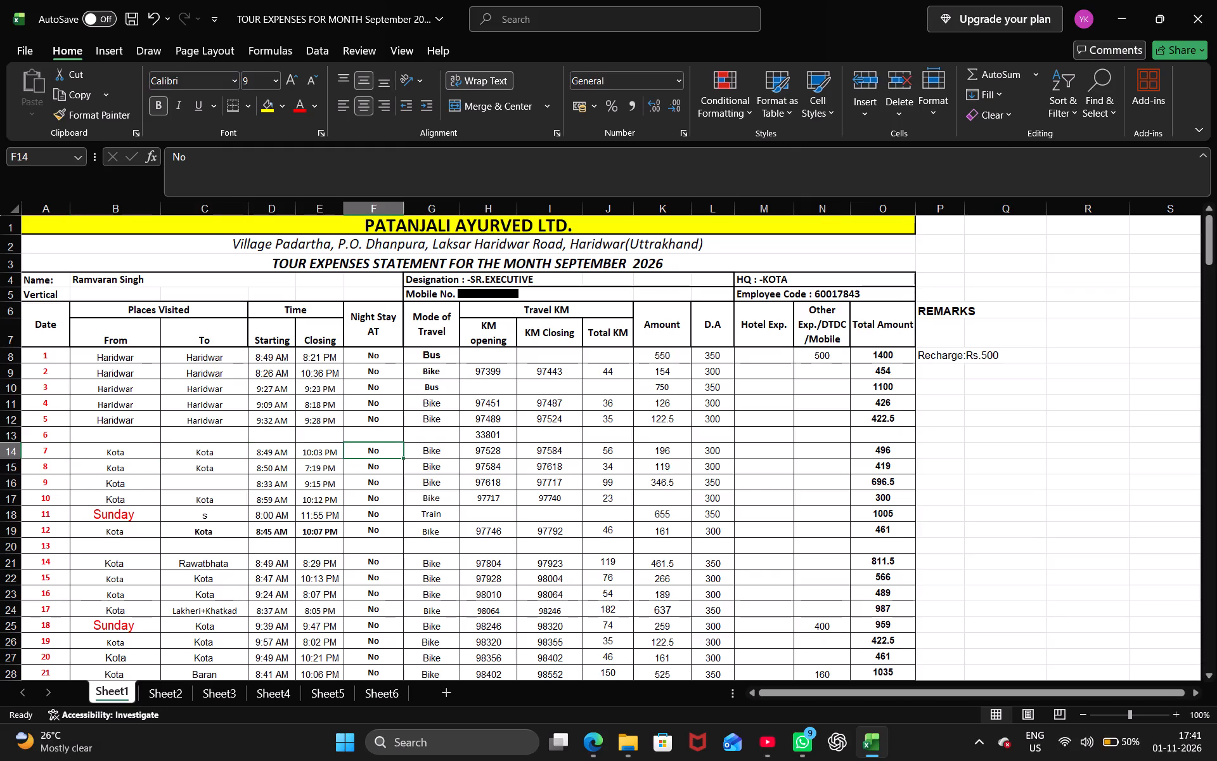
key("Right")
key("Right")
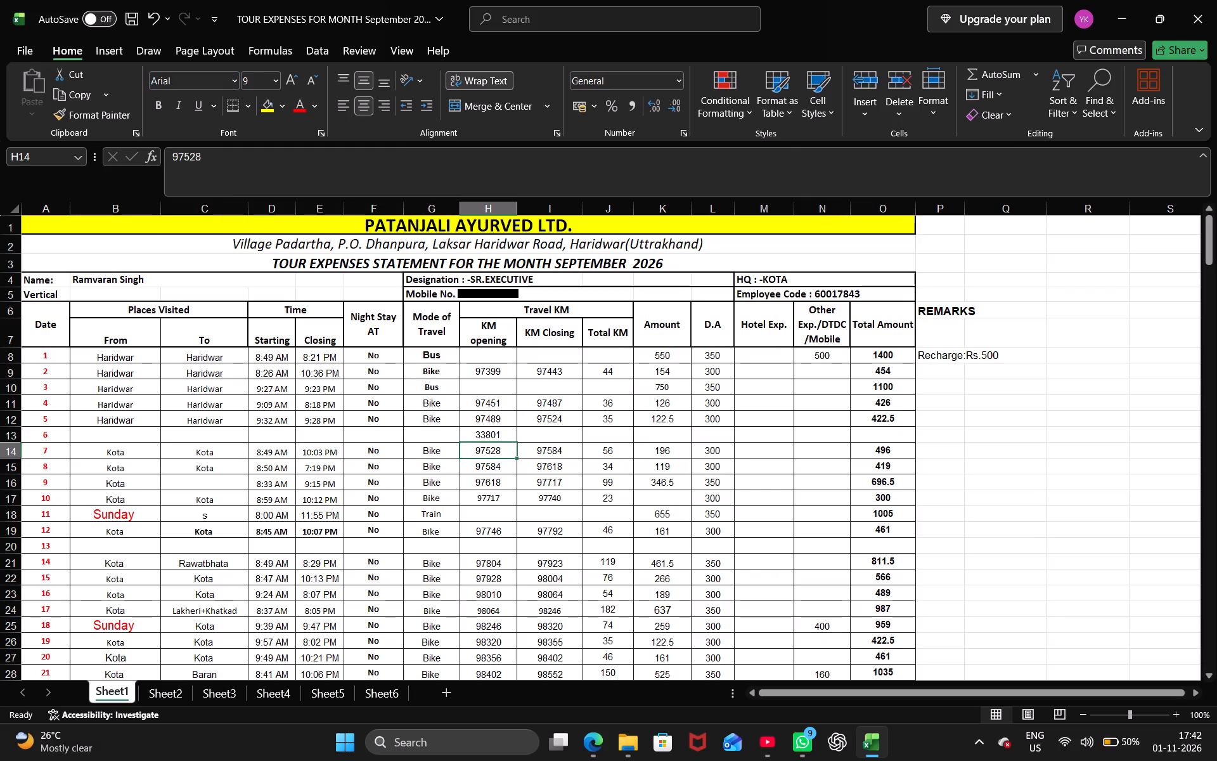
key("Left")
key("Left")
key("Left")
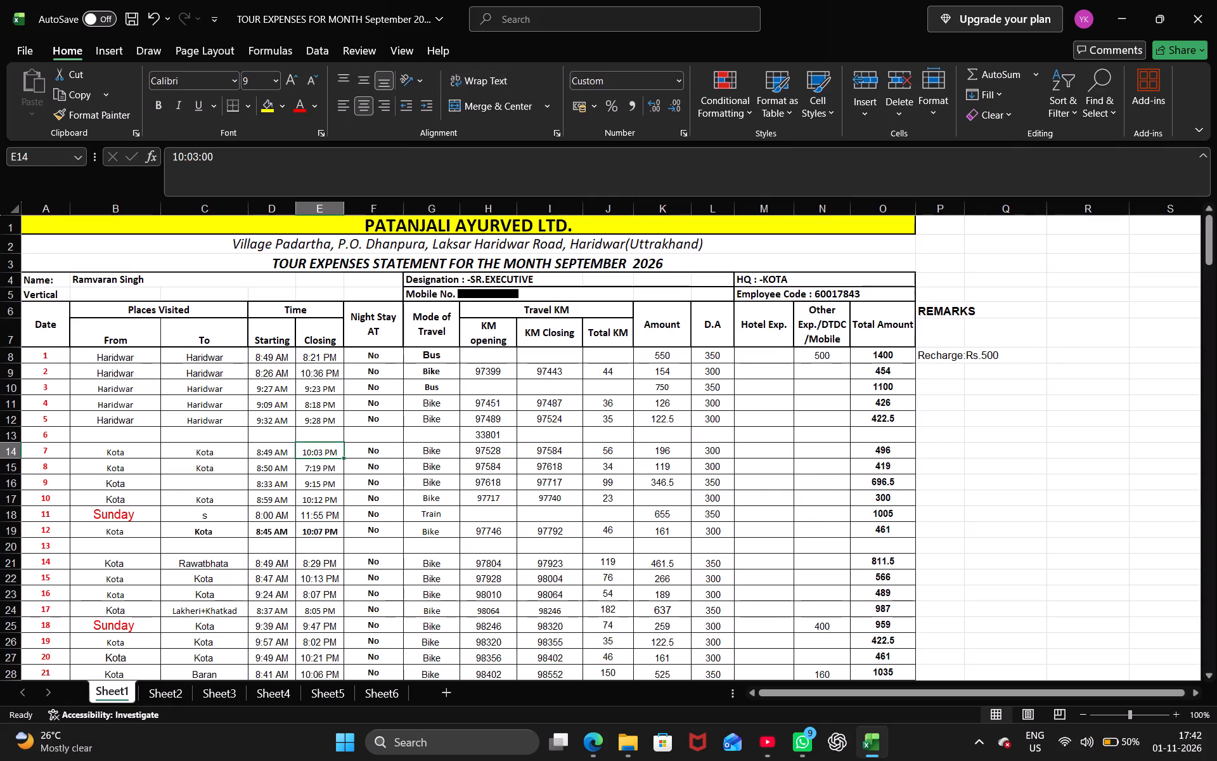
key("Left")
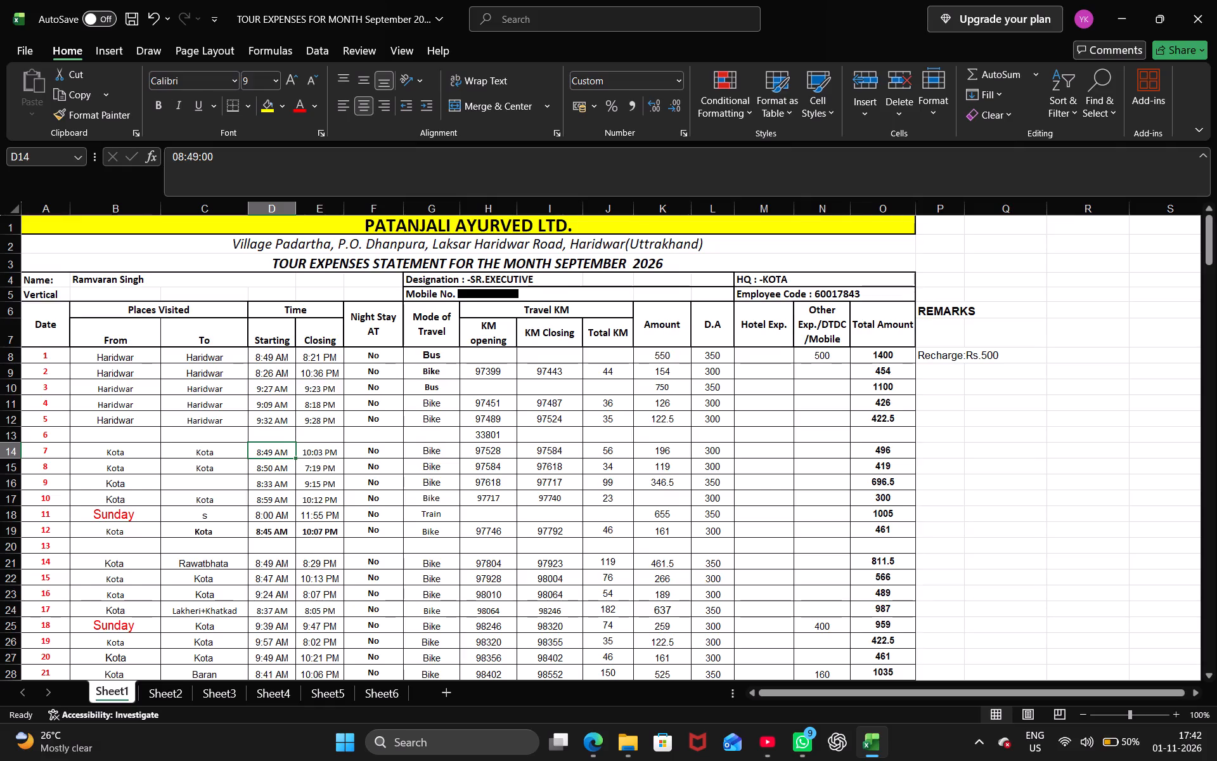
type("9.")
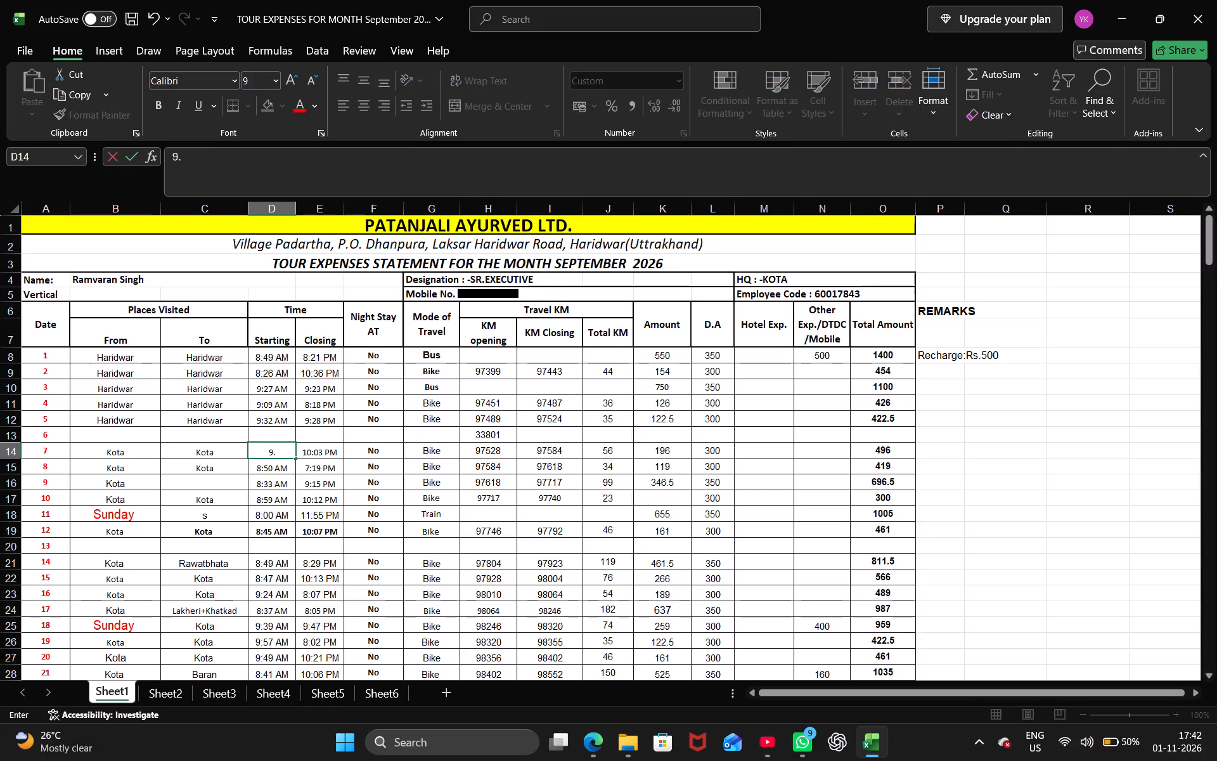
key("BackSpace")
key("BackSpace")
key("9")
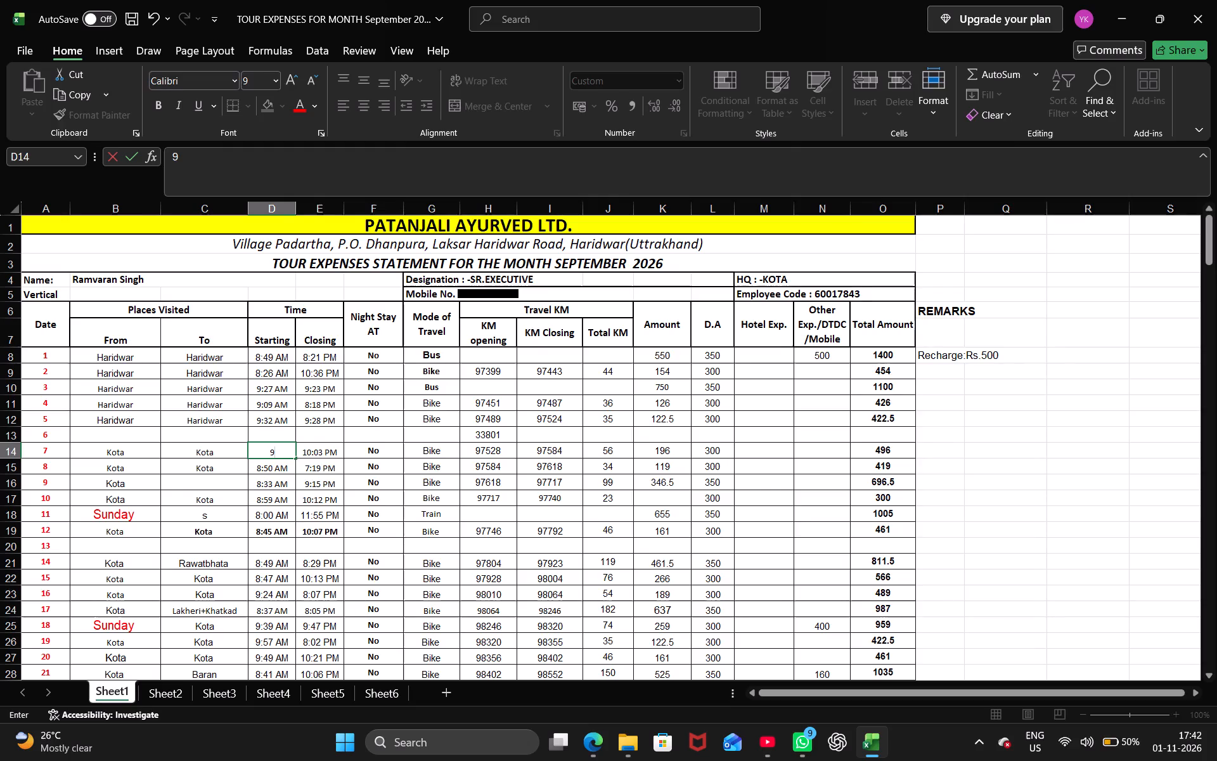
key("shift+colon")
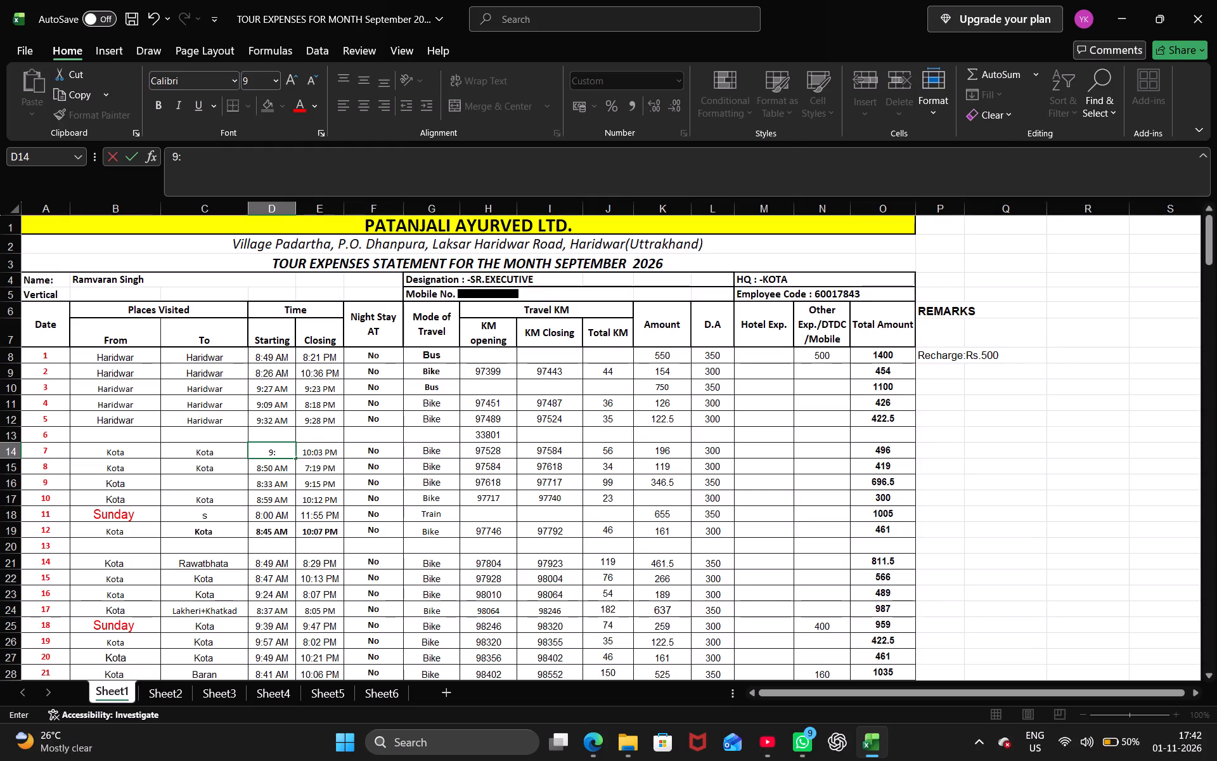
type("27")
key("Right")
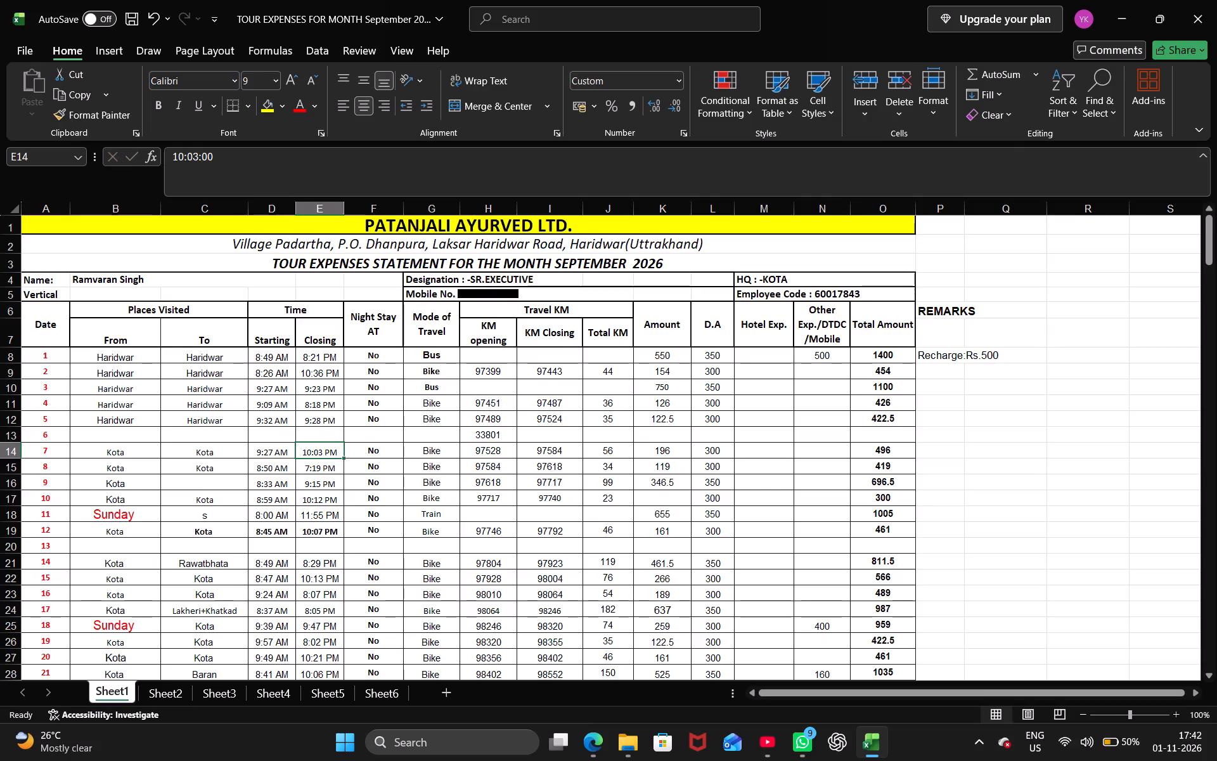
key("8")
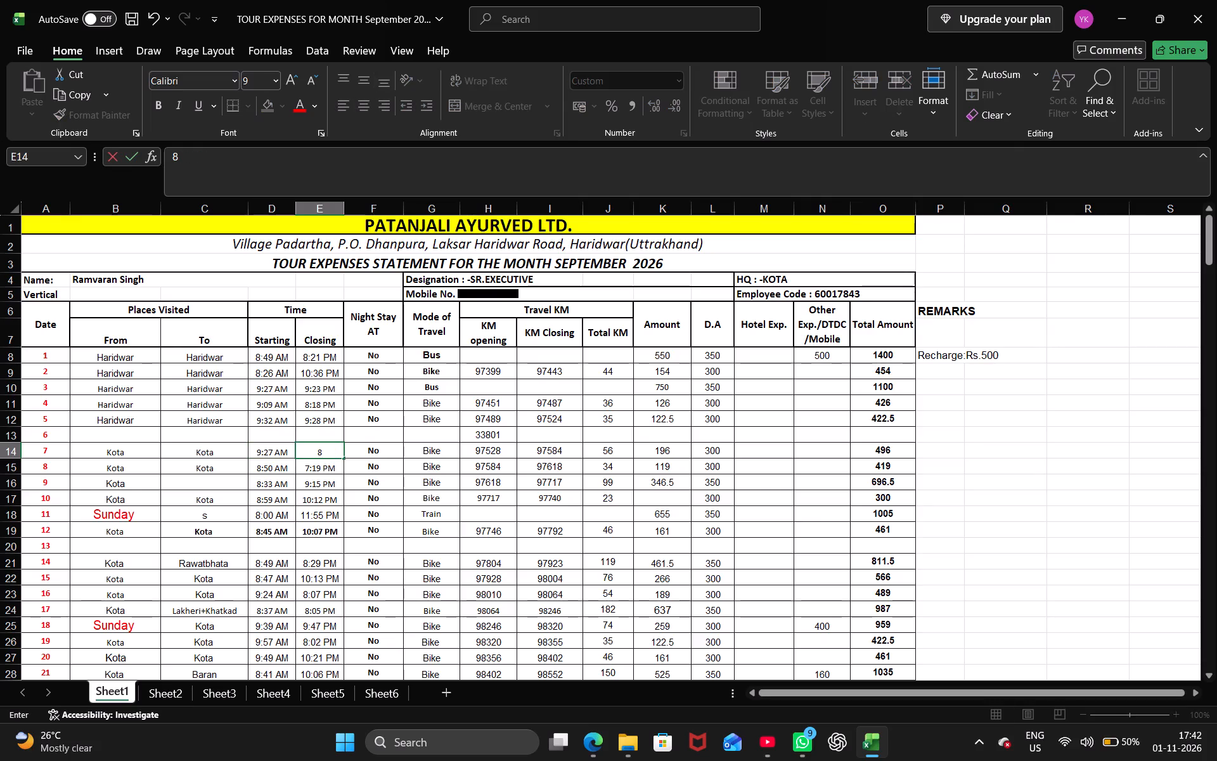
type(":04")
key("Right")
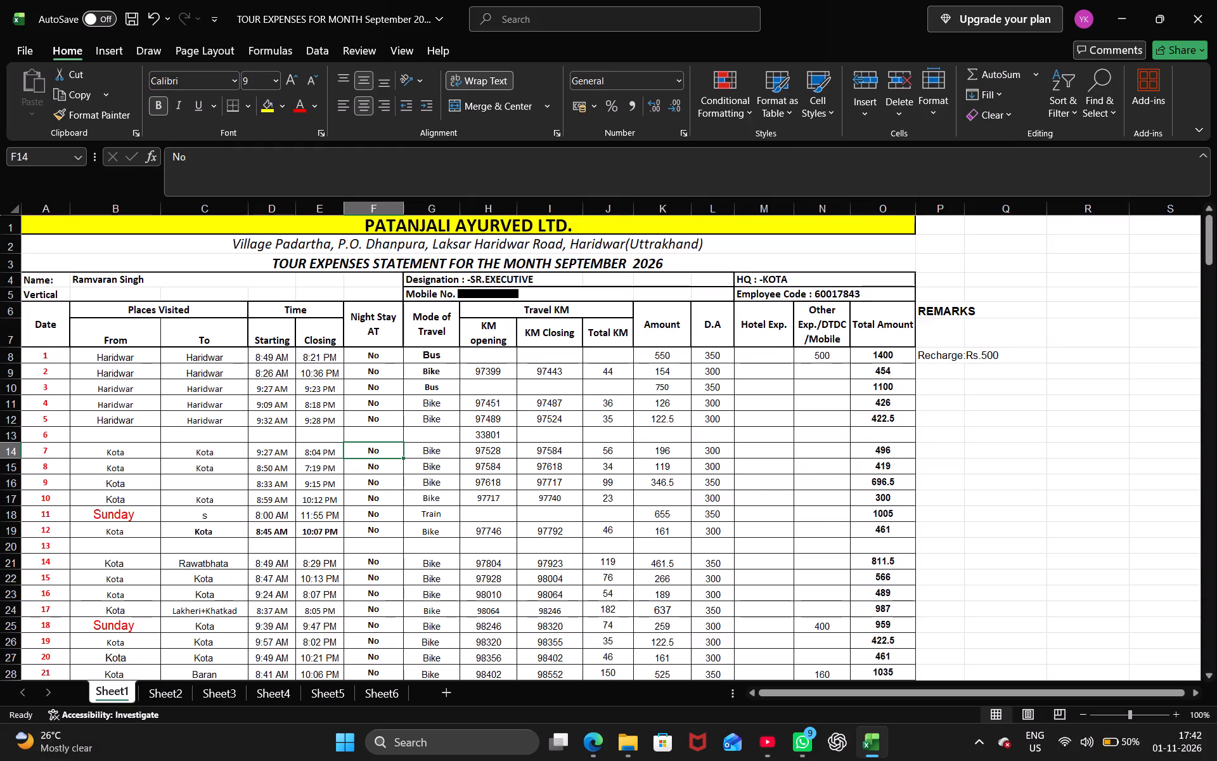
Set the date 7 opening KM in cell H14 to 33930 and the closing KM in cell I14 to 34014.
key("Right")
key("Right")
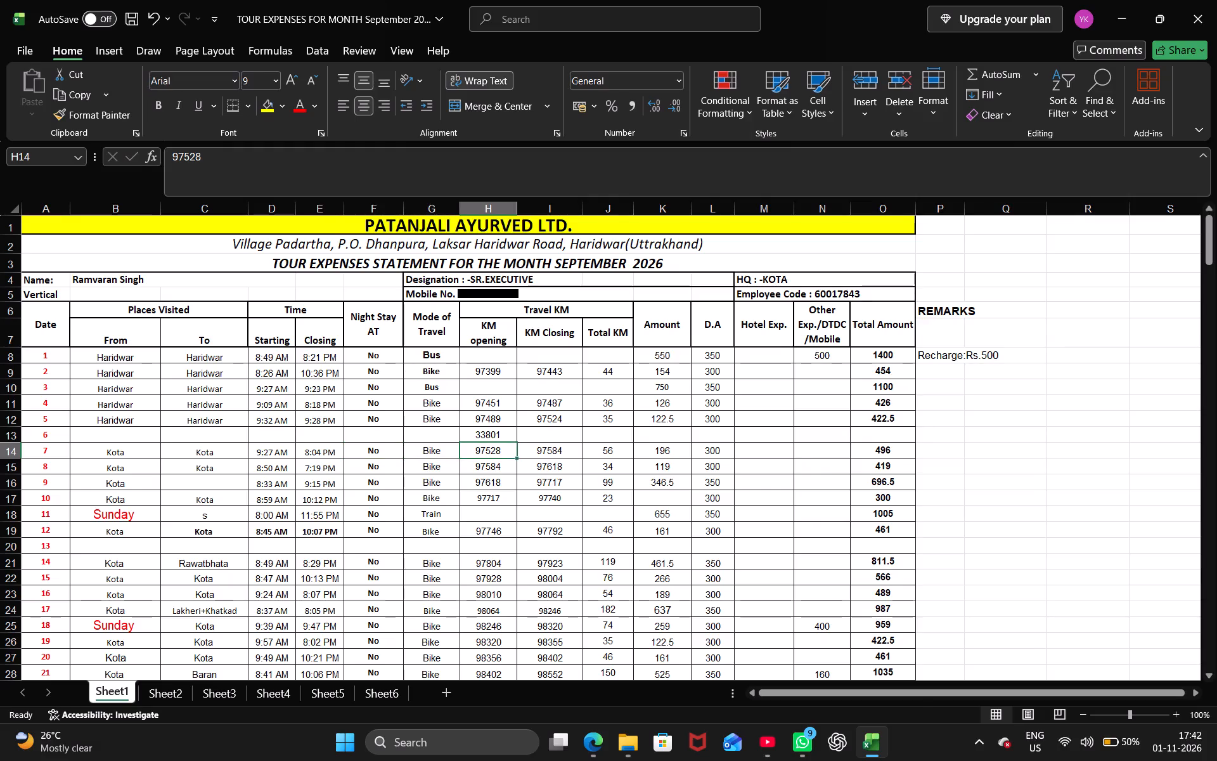
type("34")
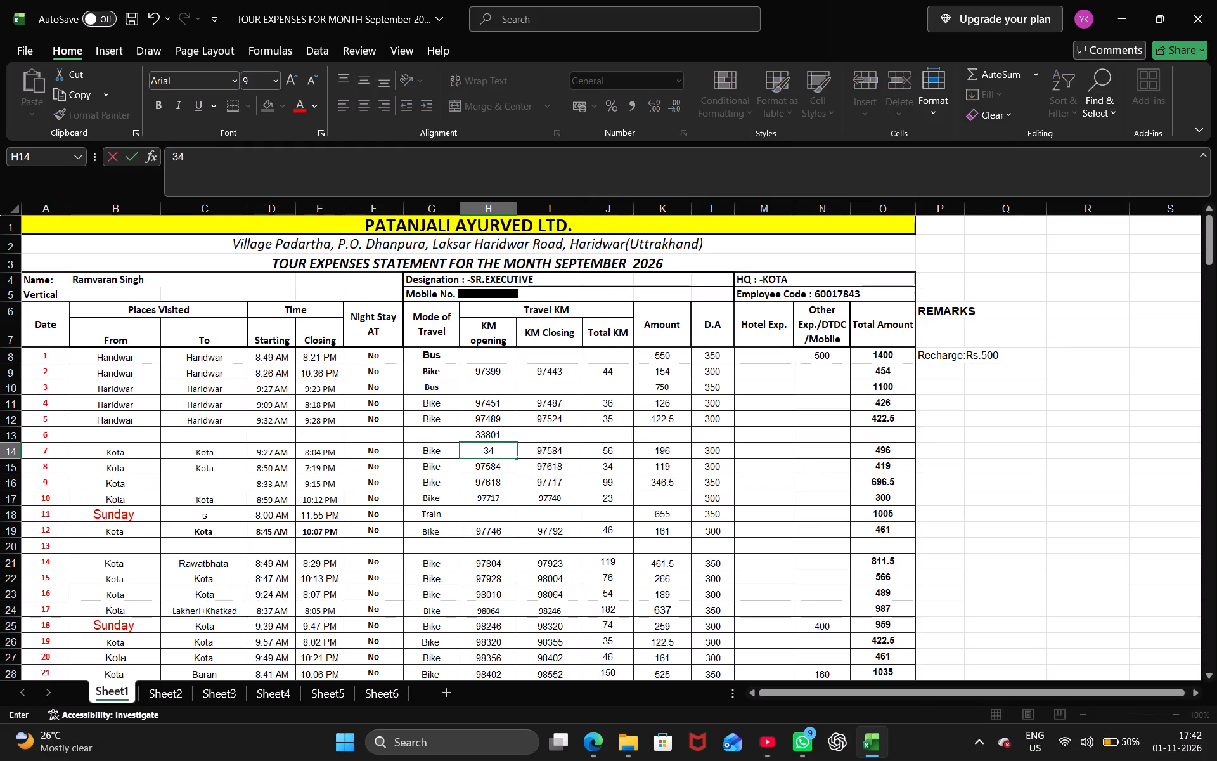
type("014")
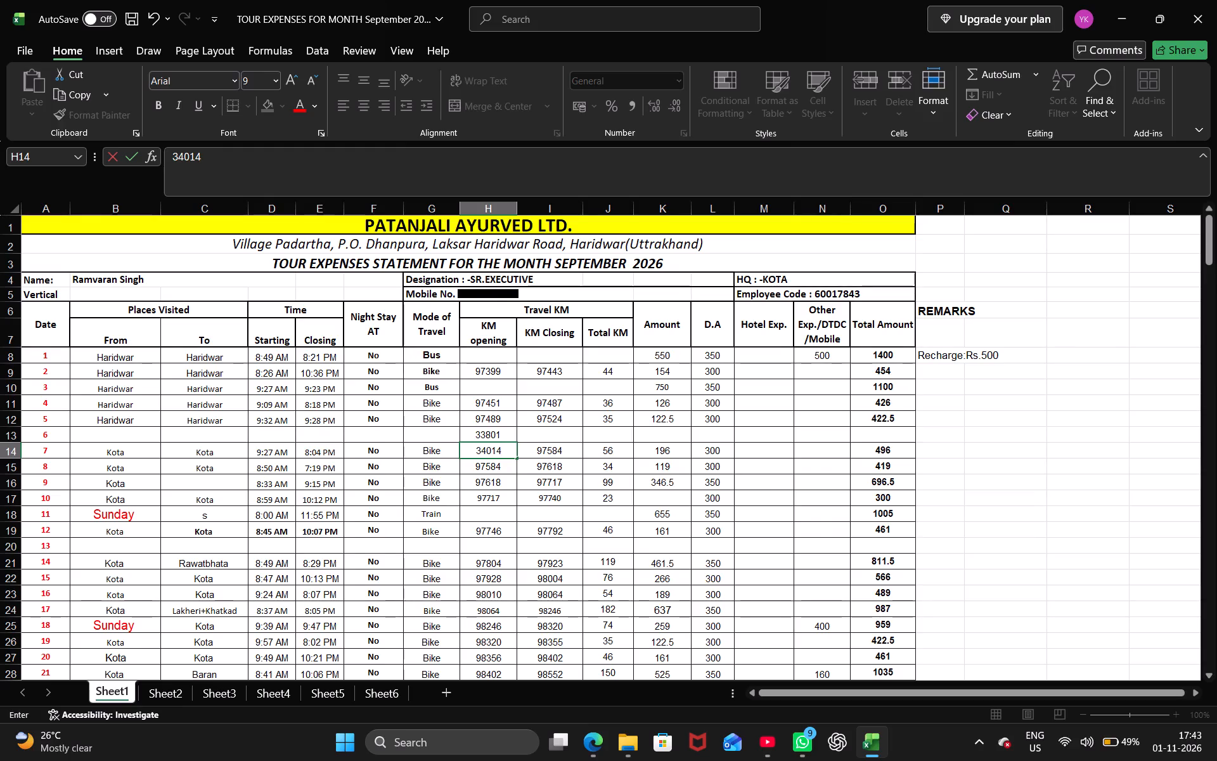
key("BackSpace")
key("BackSpace")
key("BackSpace")
key("BackSpace")
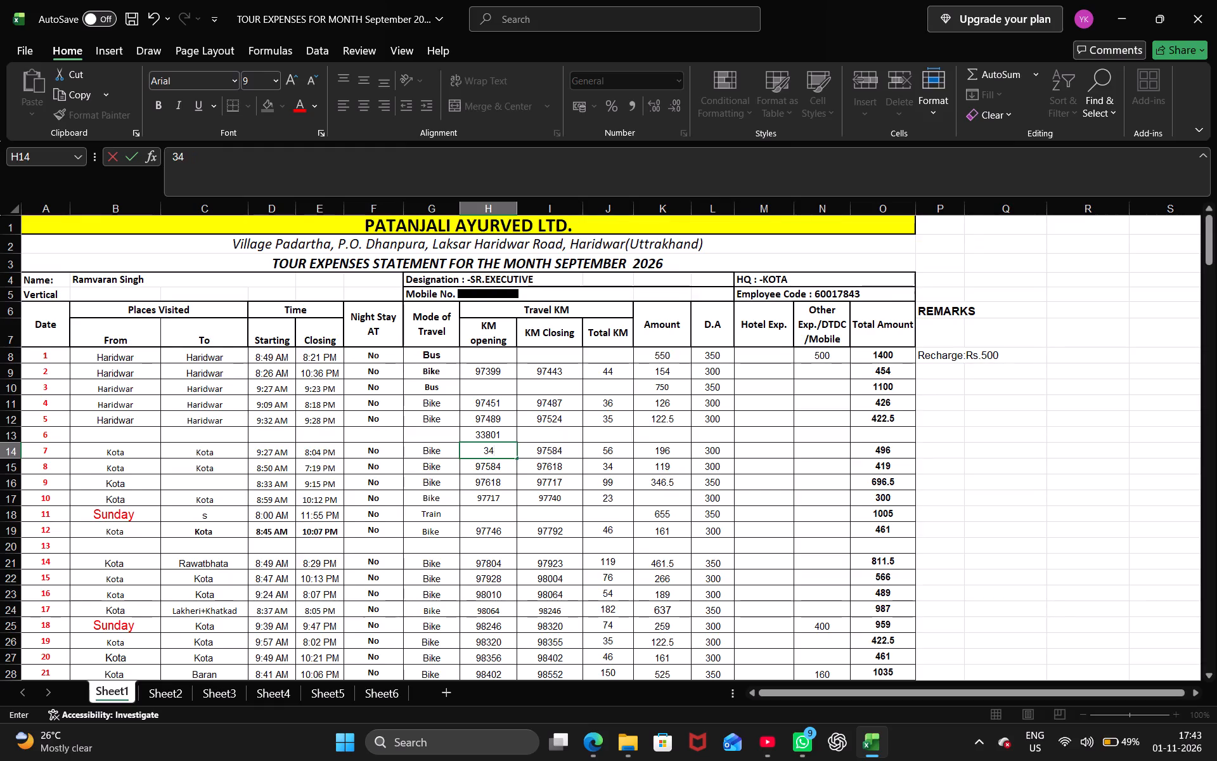
type("3930")
key("Right")
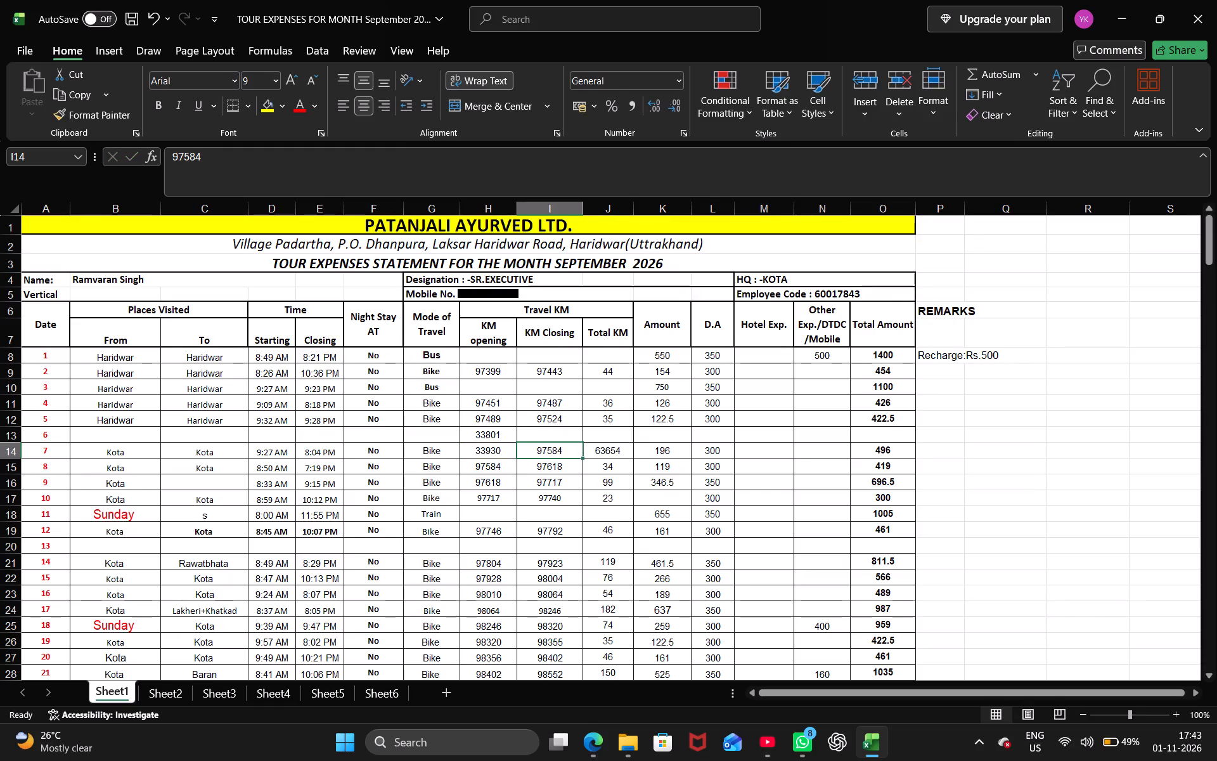
type("33")
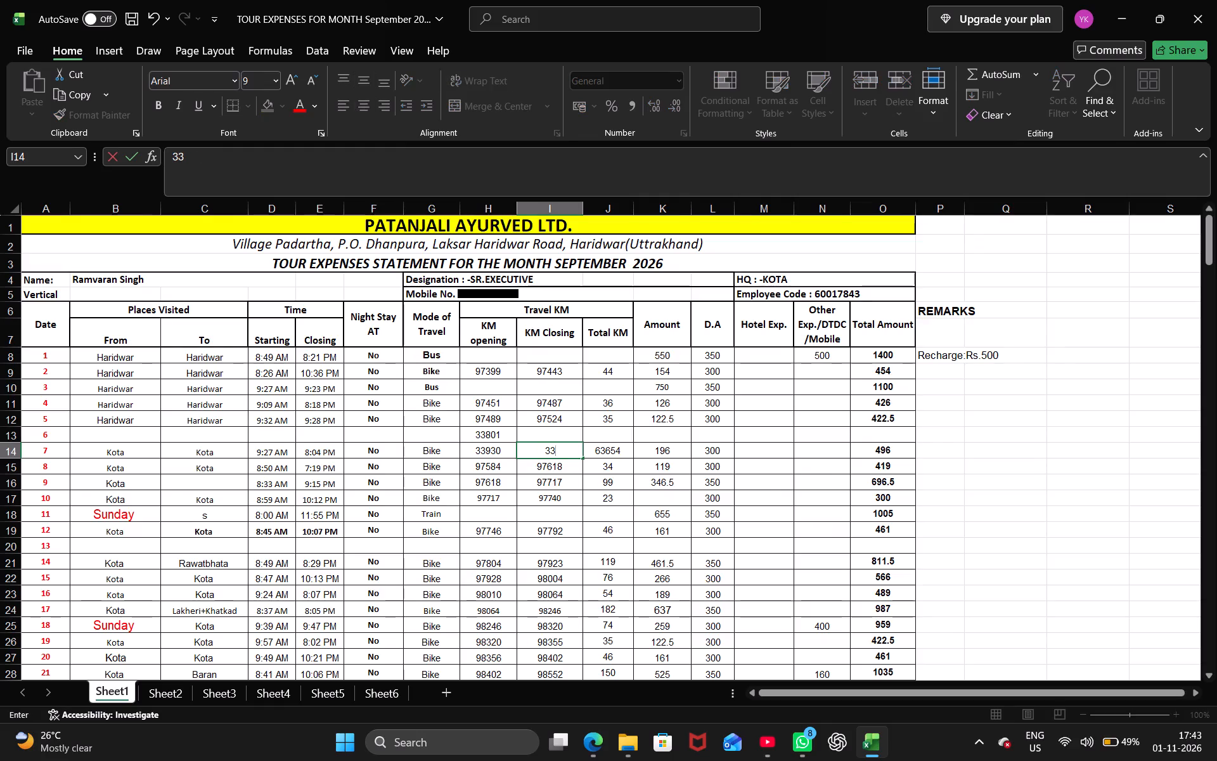
key("BackSpace")
type("4014")
key("Down")
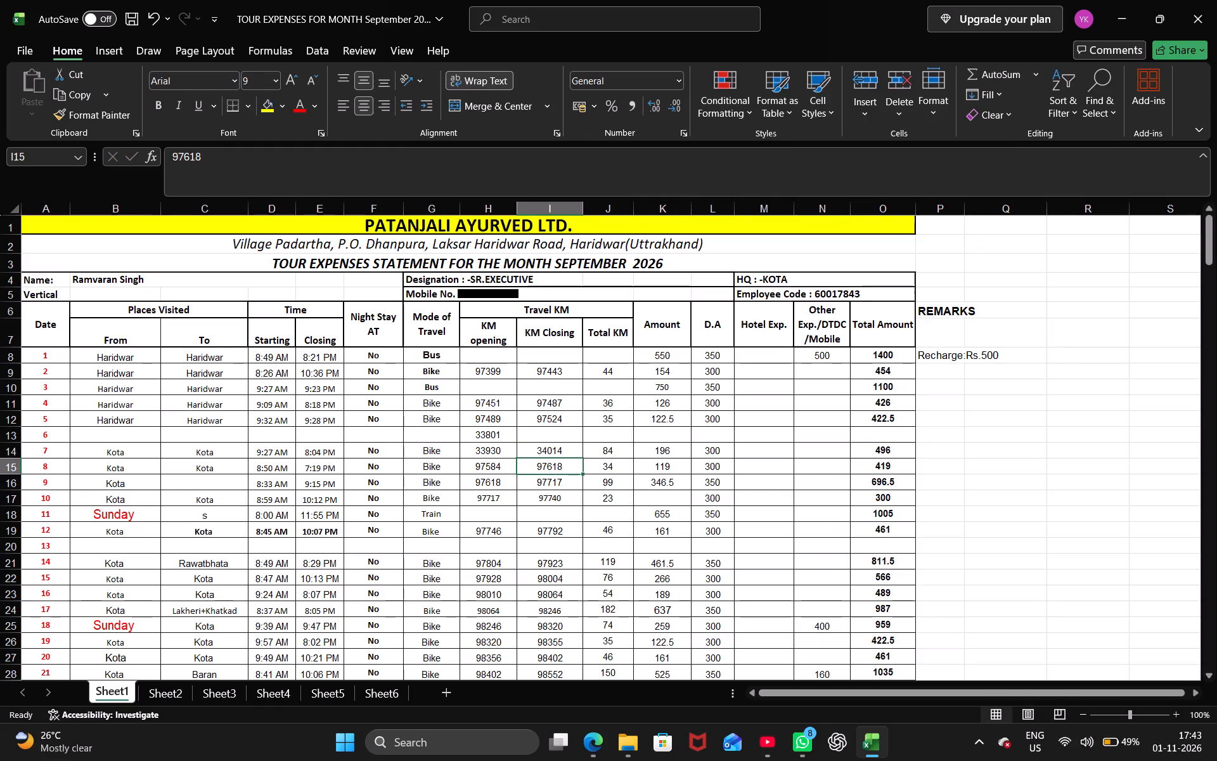
Select the opening KM entry for date 8 in cell H15.
key("Left")
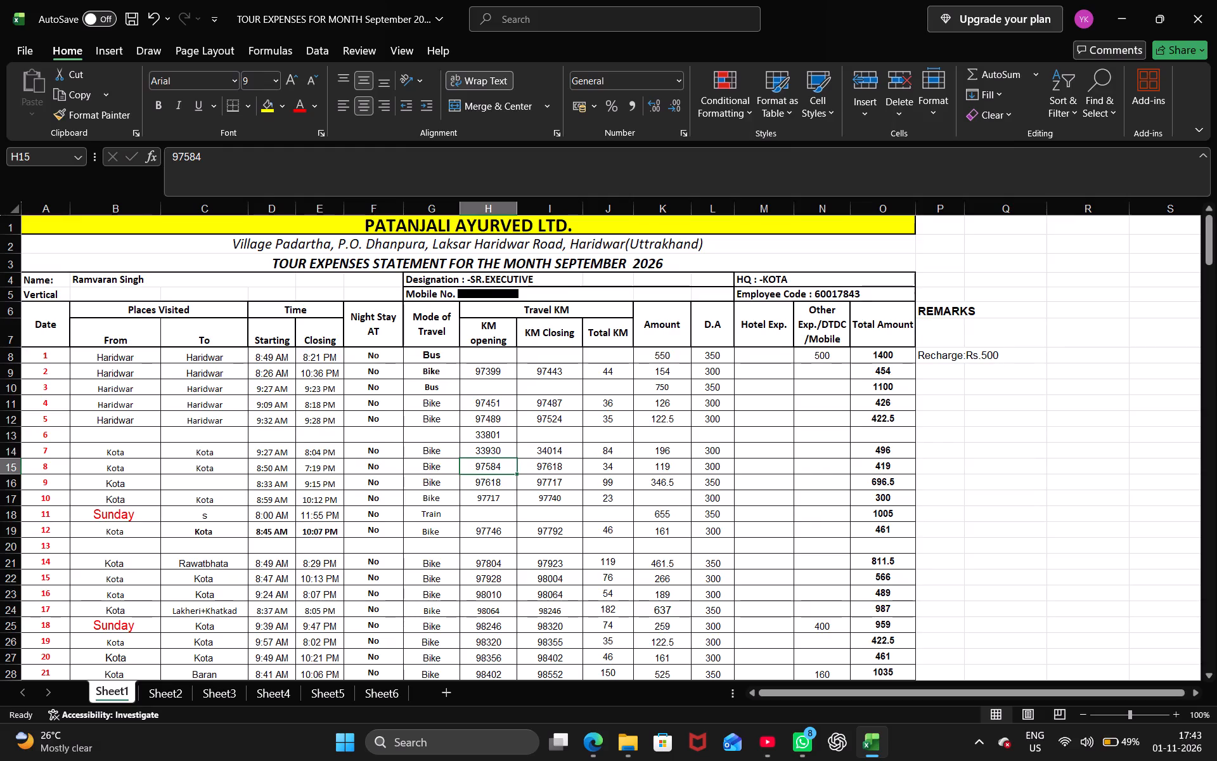
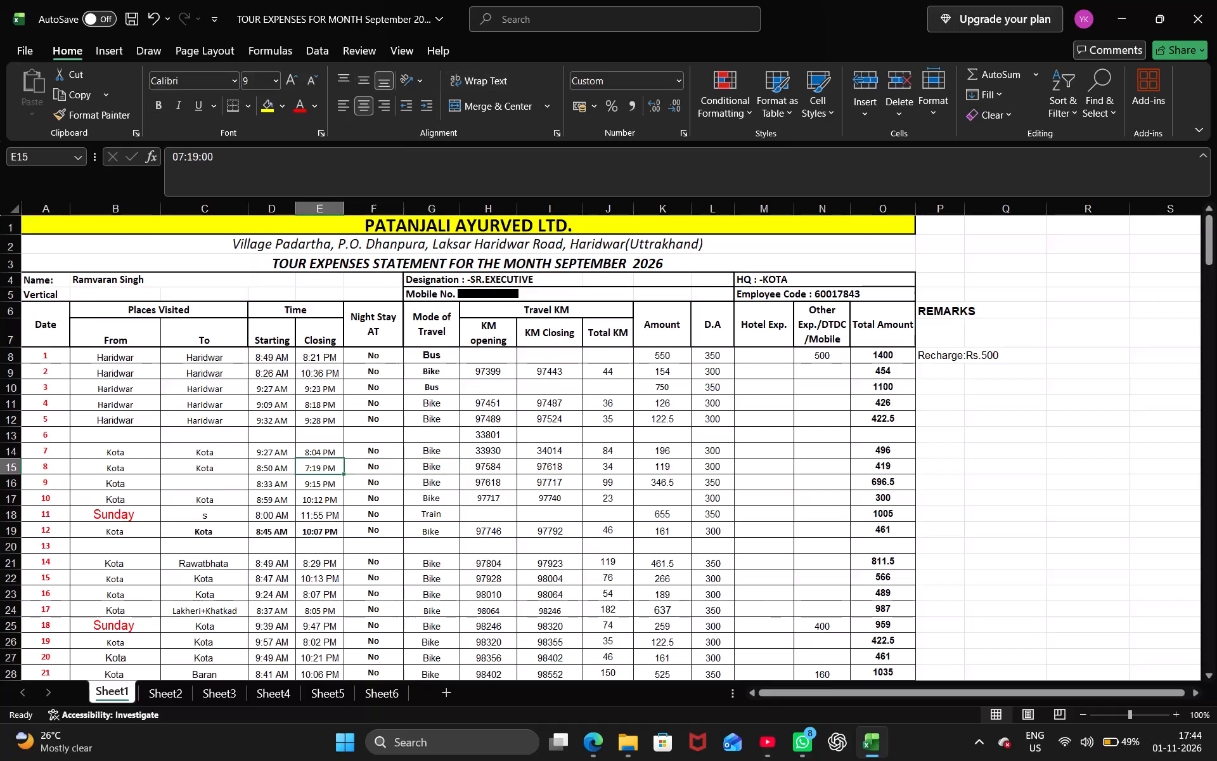
Clear the From and To places for dates 7 and 8 in cells B14:C15.
key("Left")
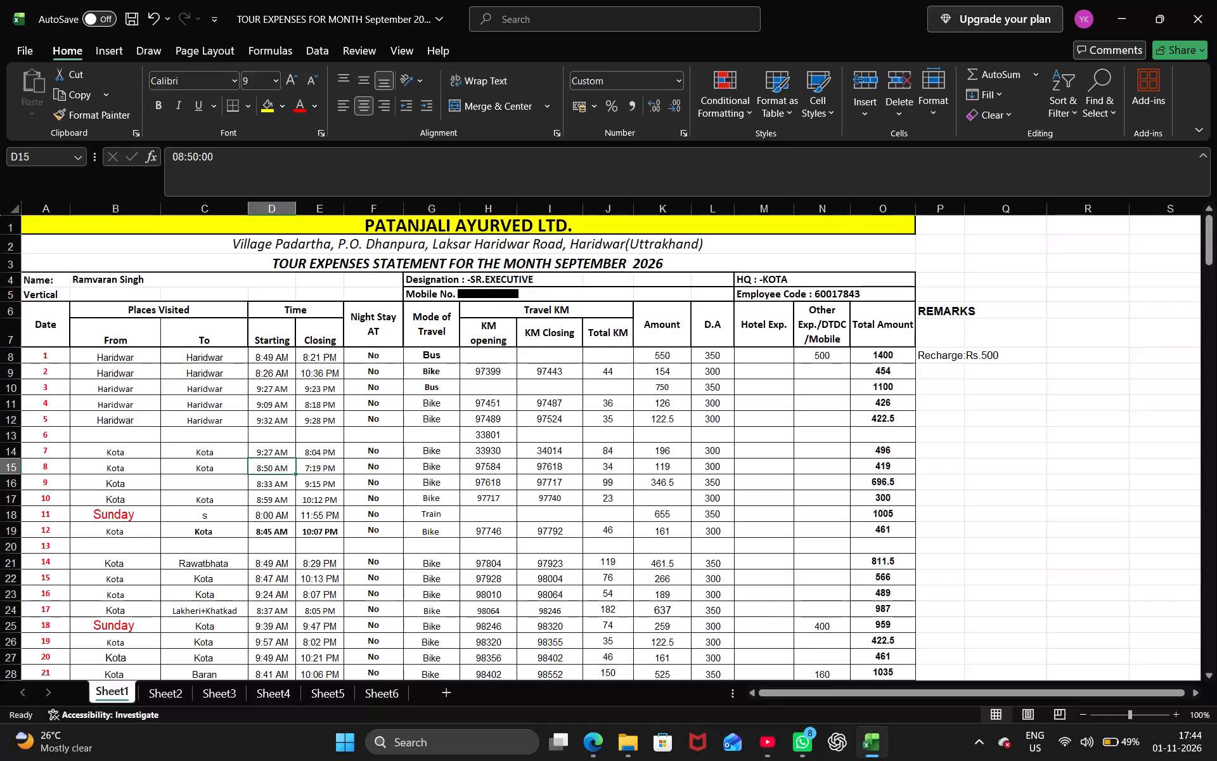
key("Left")
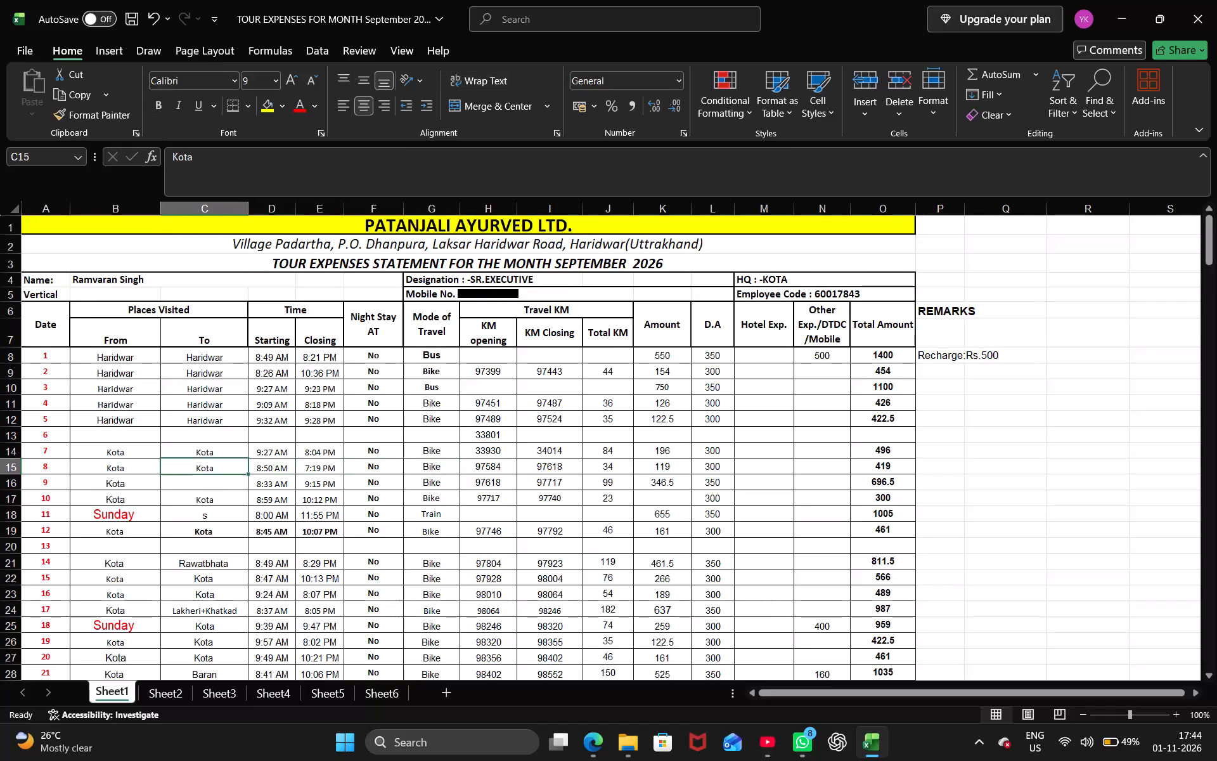
key("Up")
key("BackSpace")
key("Left")
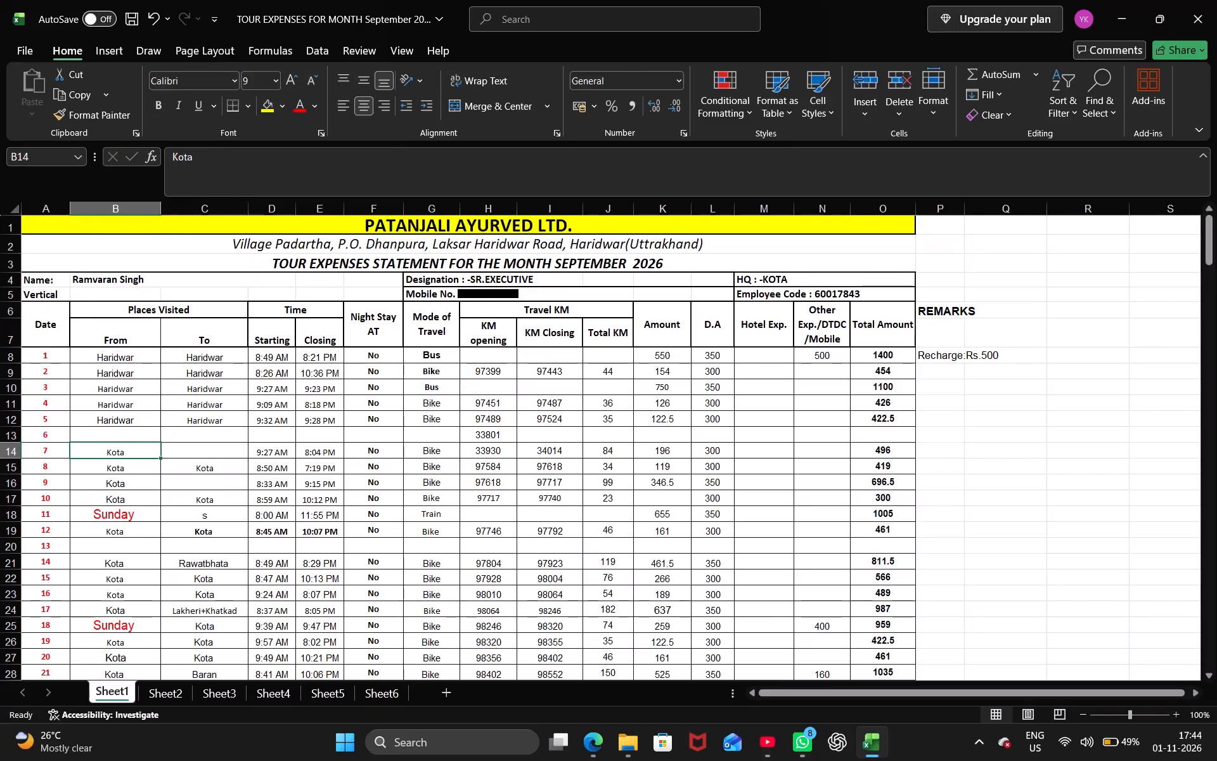
key("BackSpace")
key("Down")
key("BackSpace")
key("Right")
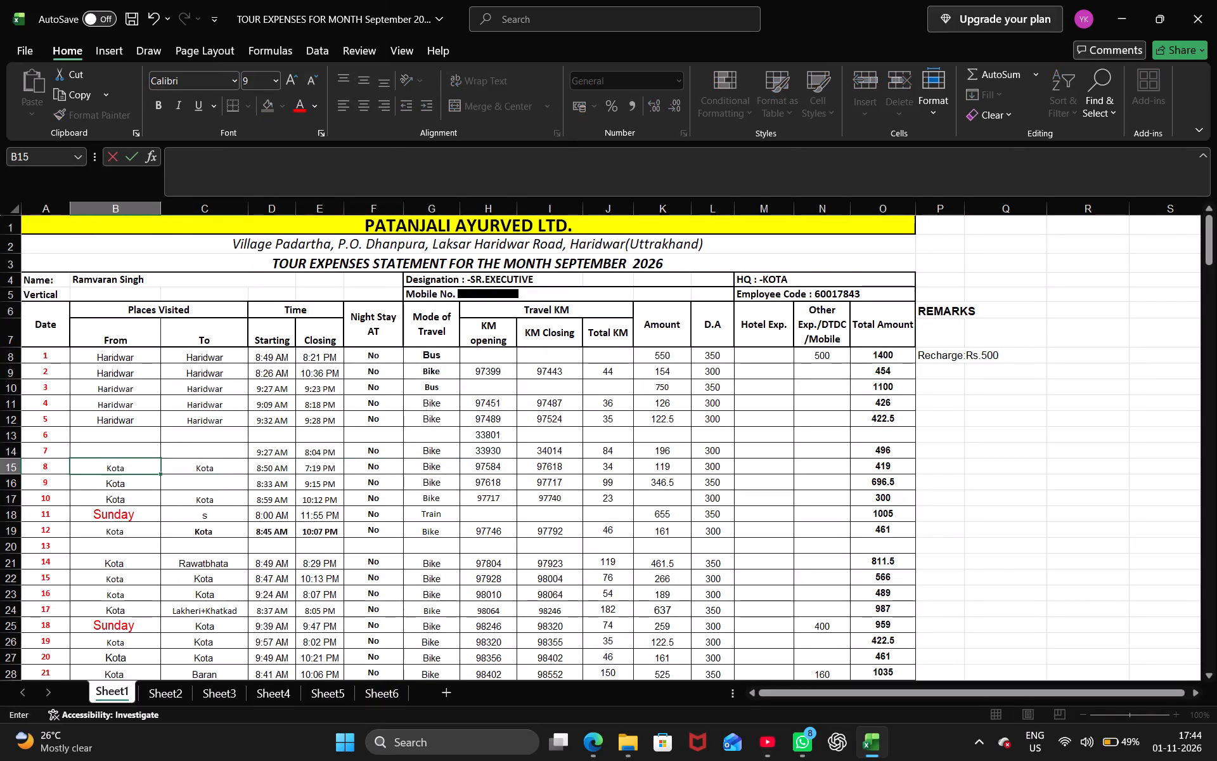
key("BackSpace")
key("Right")
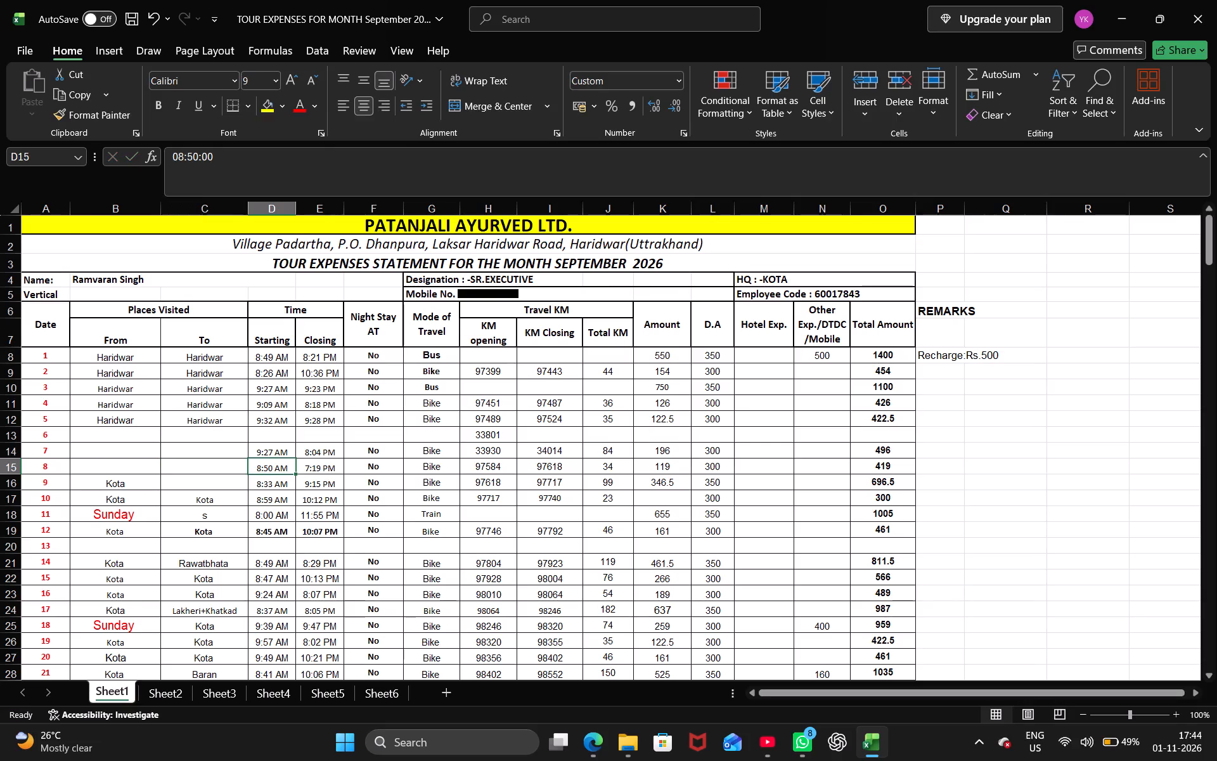
Clear the starting and closing times for dates 8, 9 and 10 in cells D15:E17.
key("BackSpace")
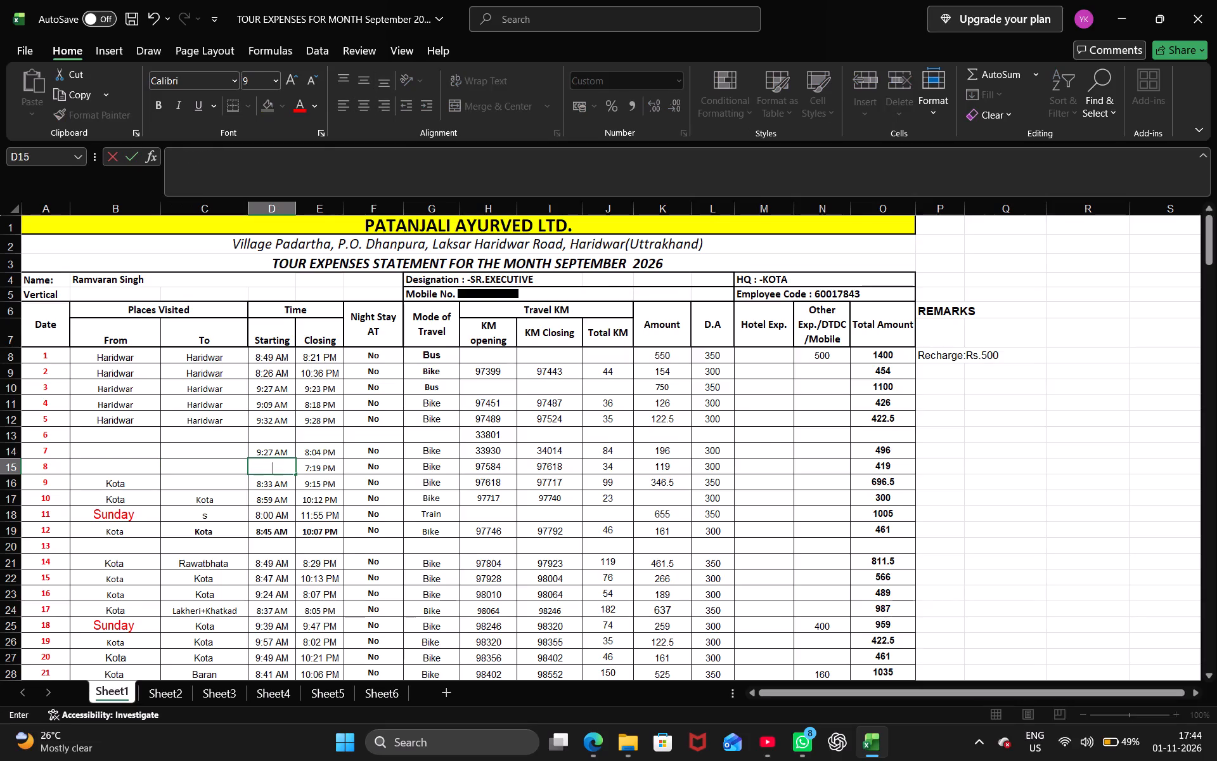
key("Right")
key("BackSpace")
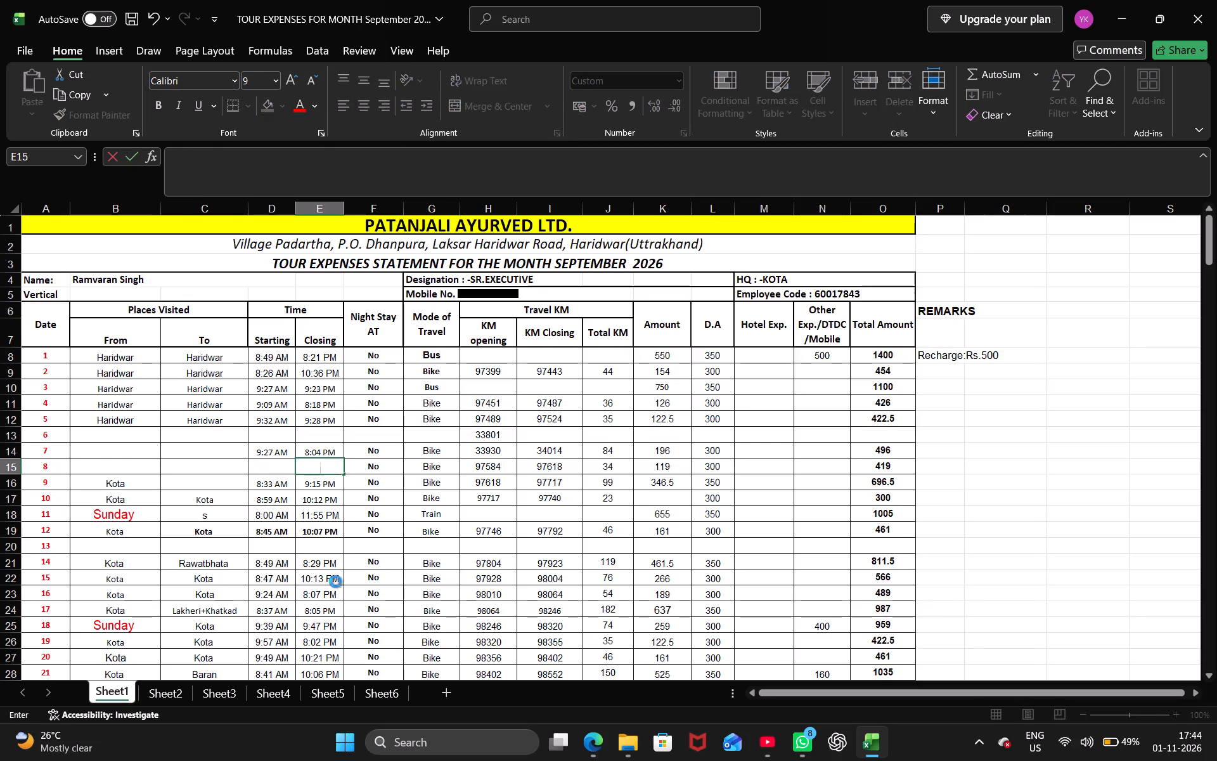
key("Down")
key("BackSpace")
key("Down")
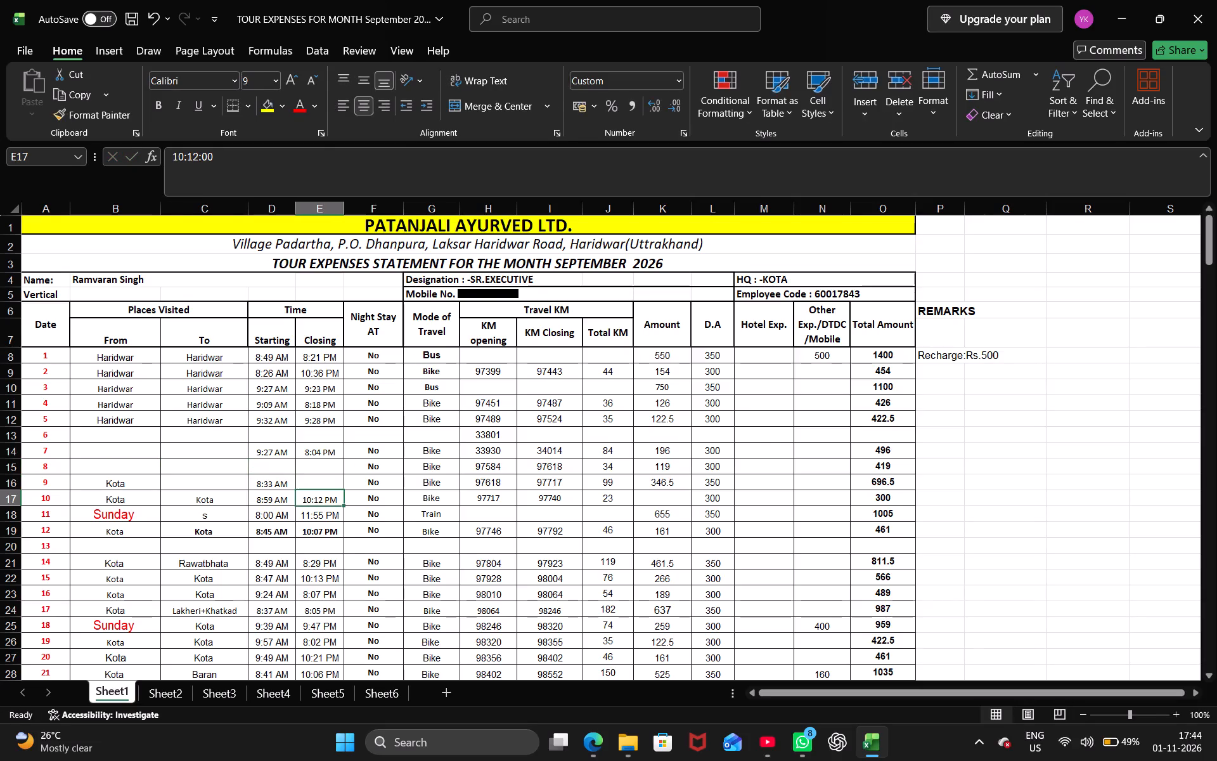
key("BackSpace")
key("Left")
key("BackSpace")
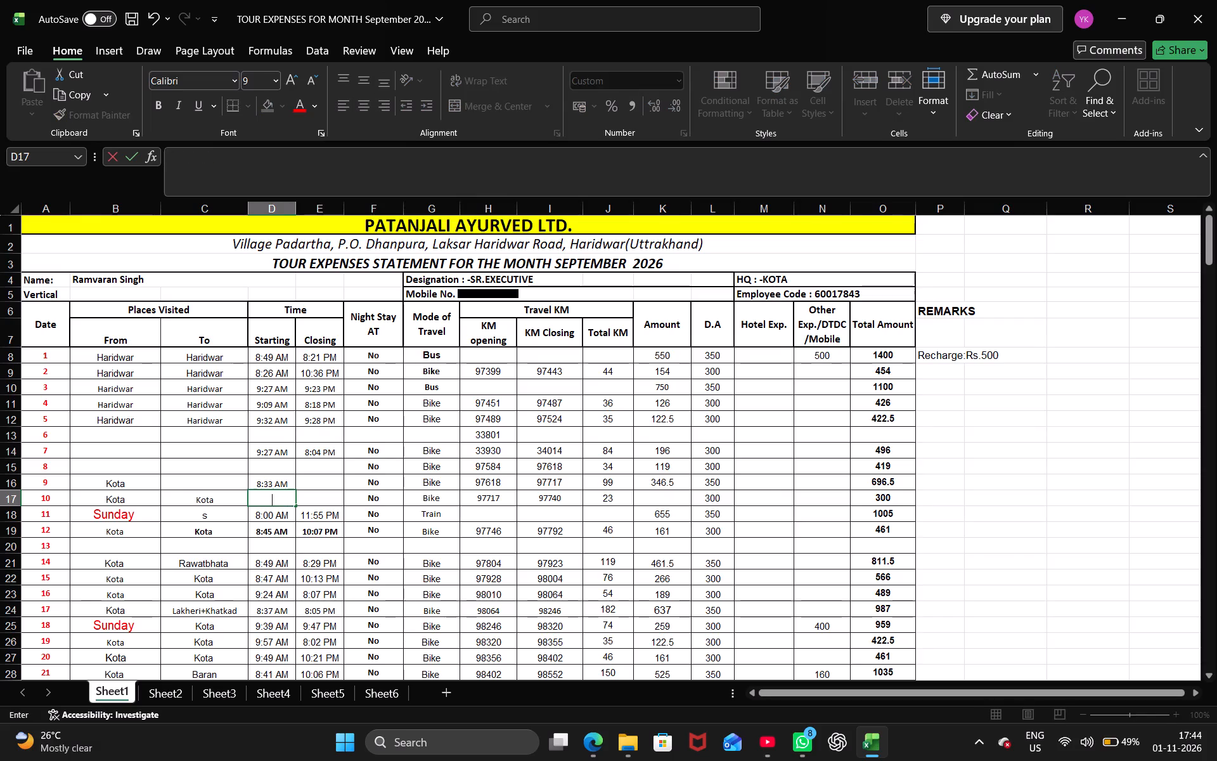
key("Up")
key("BackSpace")
key("Down")
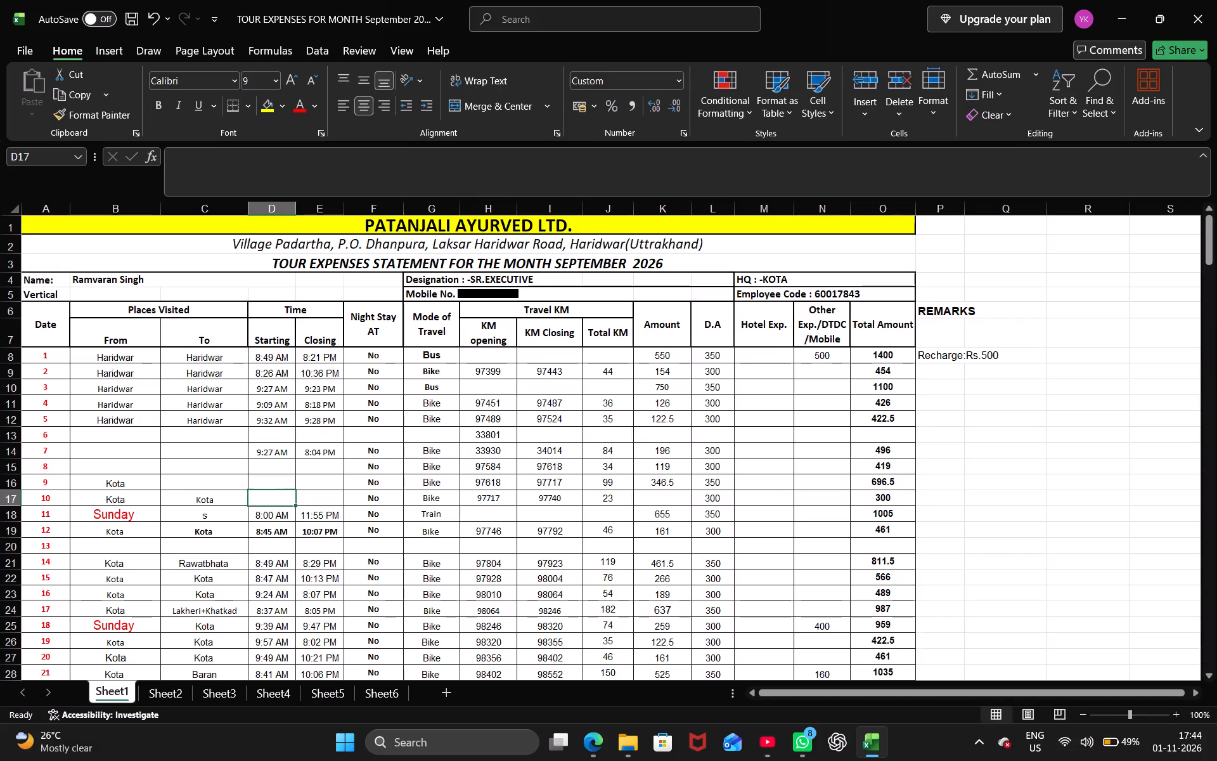
Clear the starting and closing times for dates 11 and 12 in cells D18:E19.
key("Down")
key("BackSpace")
key("Right")
key("BackSpace")
key("Down")
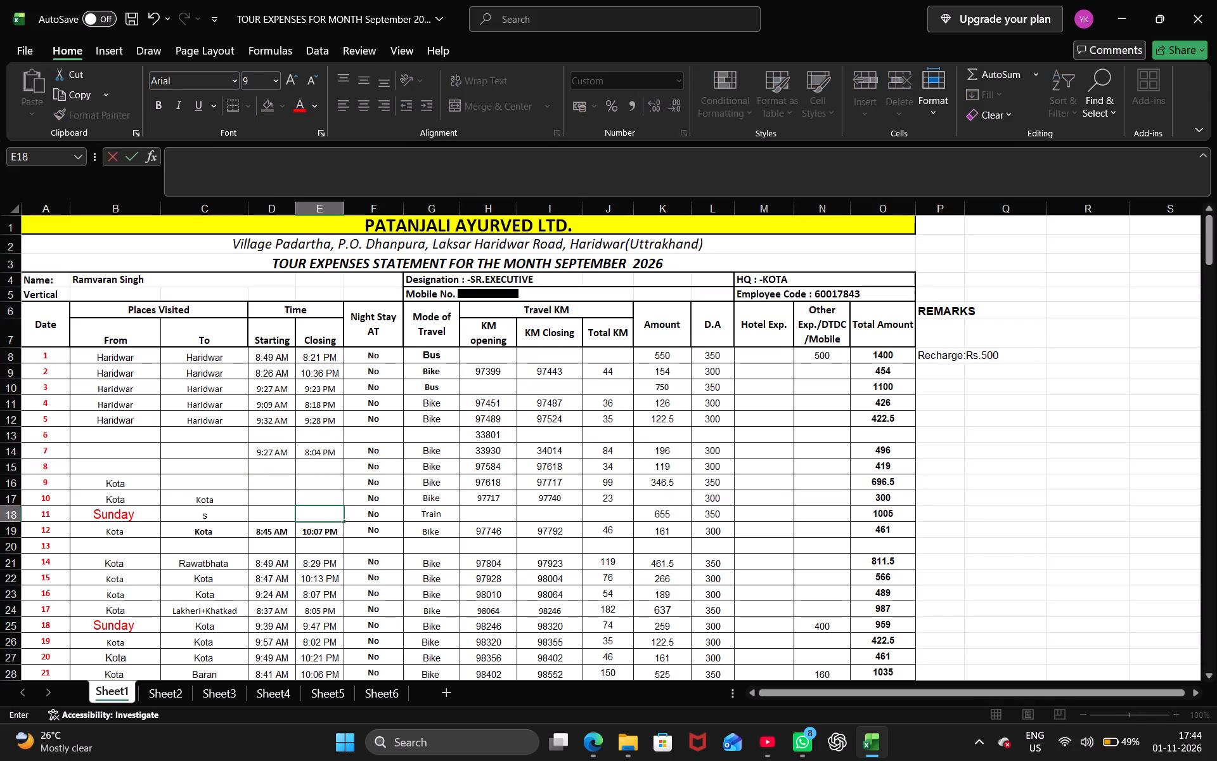
key("BackSpace")
key("Left")
key("BackSpace")
key("Left")
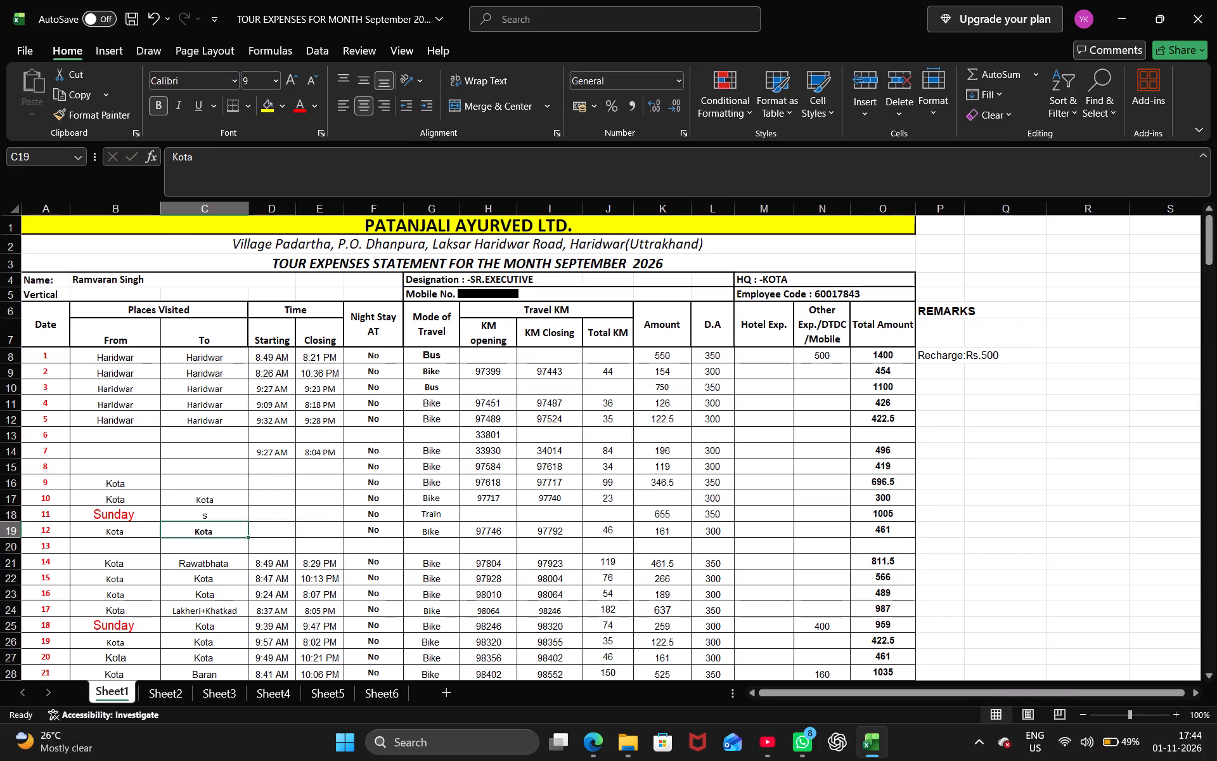
Clear the To entries for dates 12 and 11 in cells C19 and C18.
key("BackSpace")
key("Up")
key("BackSpace")
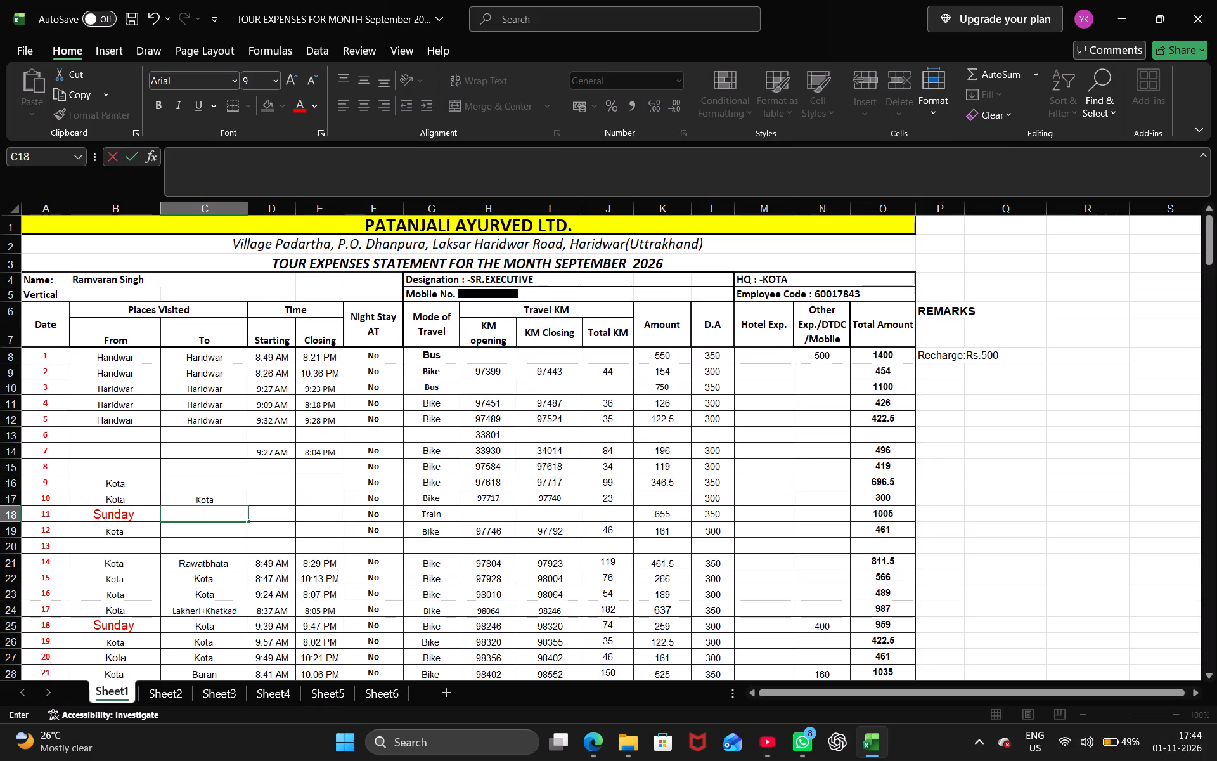
key("Right")
Set the date 8 starting time in cell D15 to 9:04 and the closing time in cell E15 to 7:50.
key("Up")
key("Up")
key("Up")
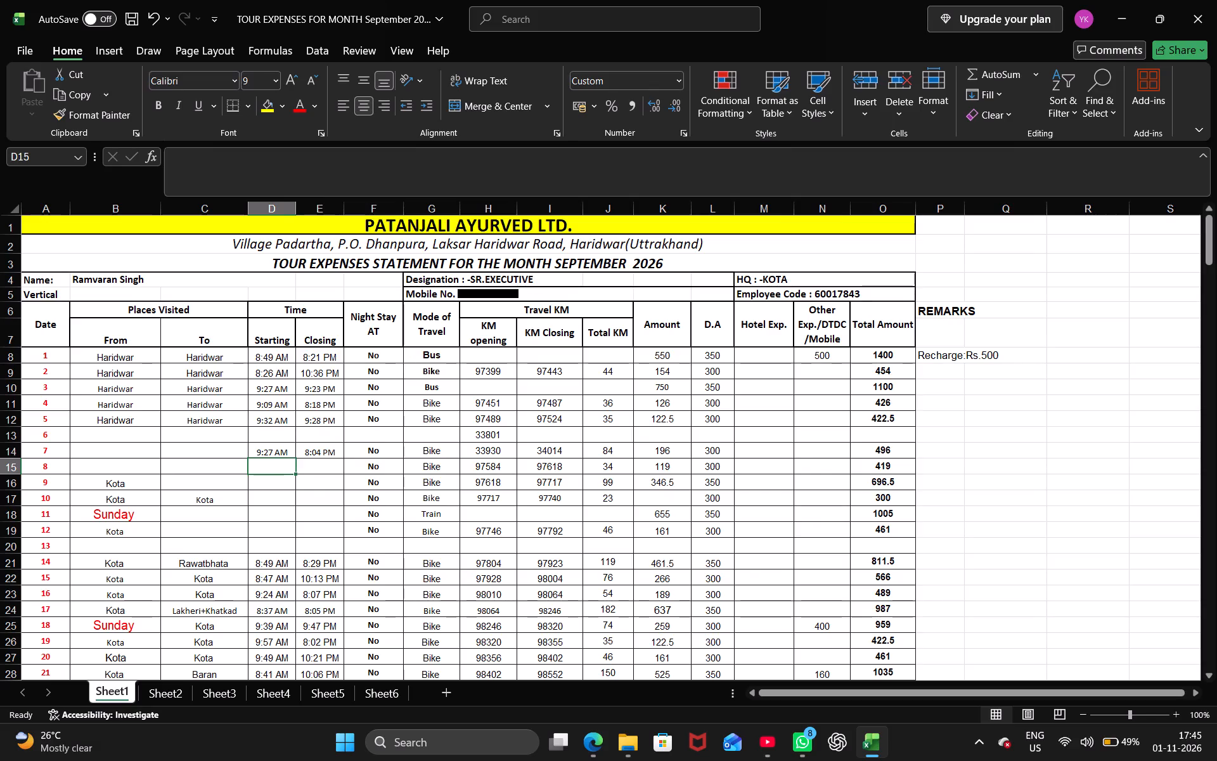
key("9")
key("shift+colon")
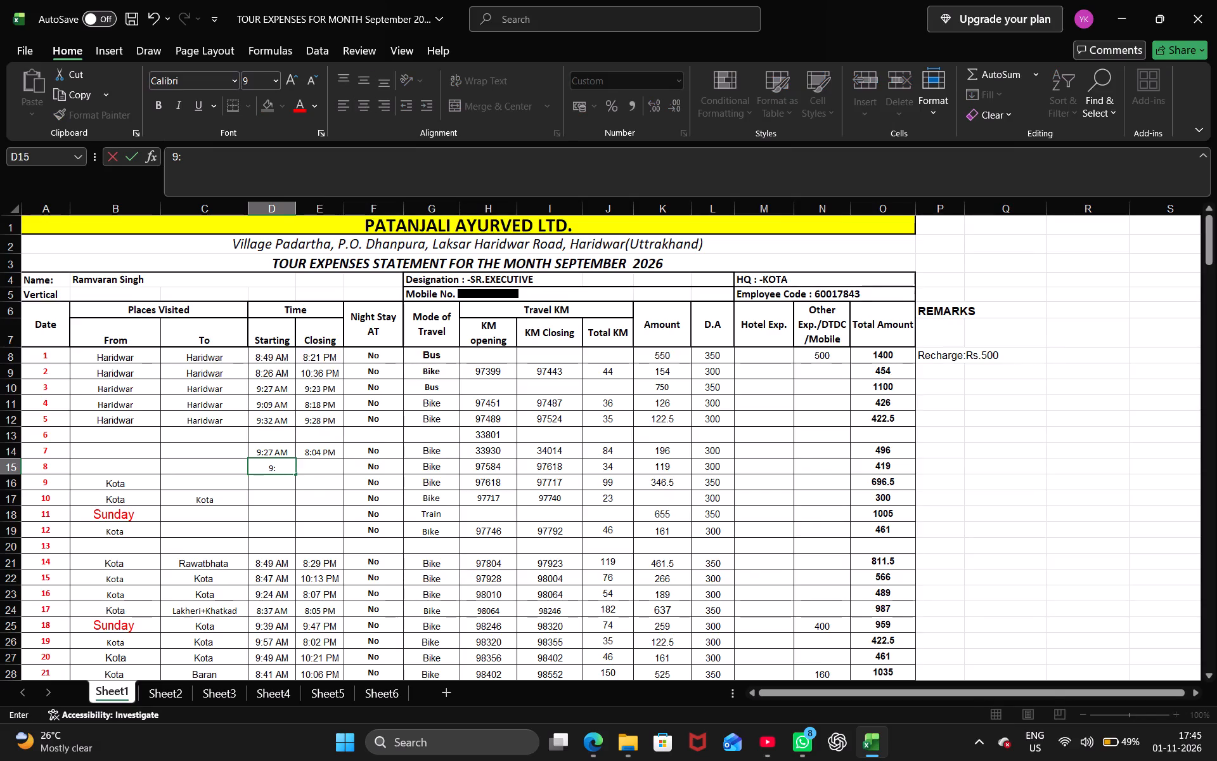
type("04")
key("Right")
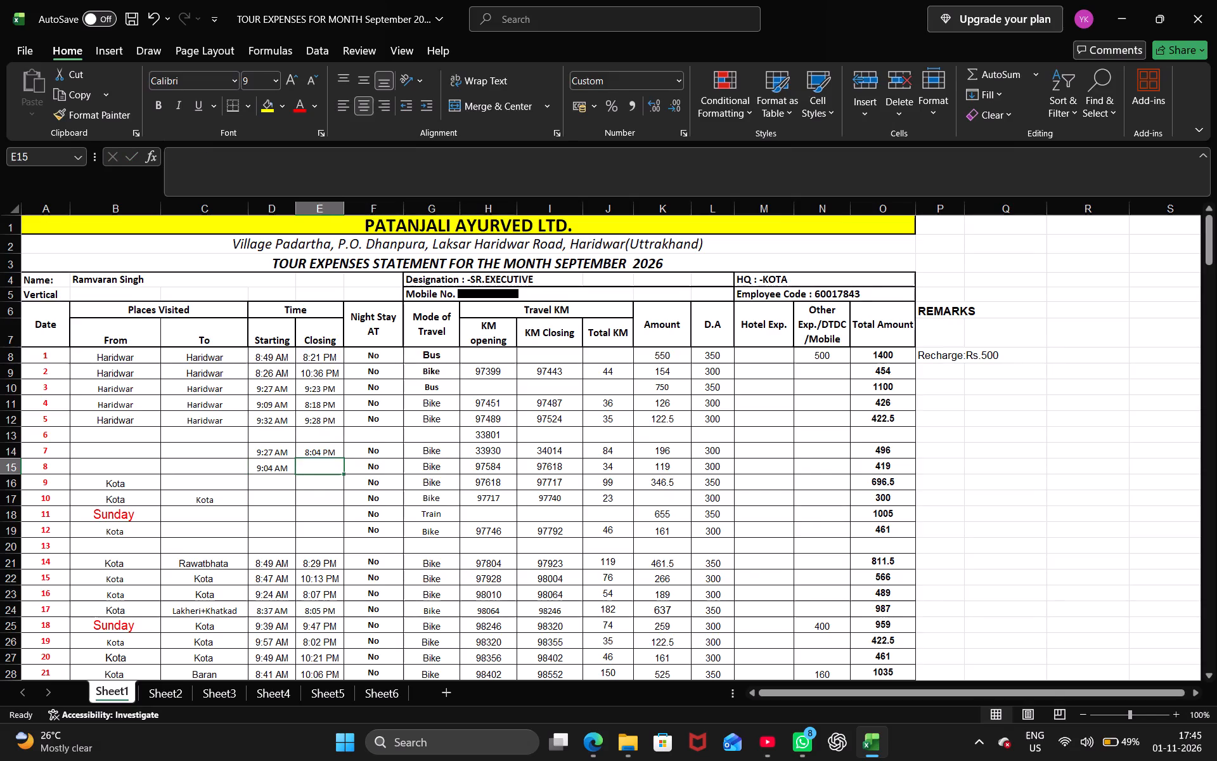
key("7")
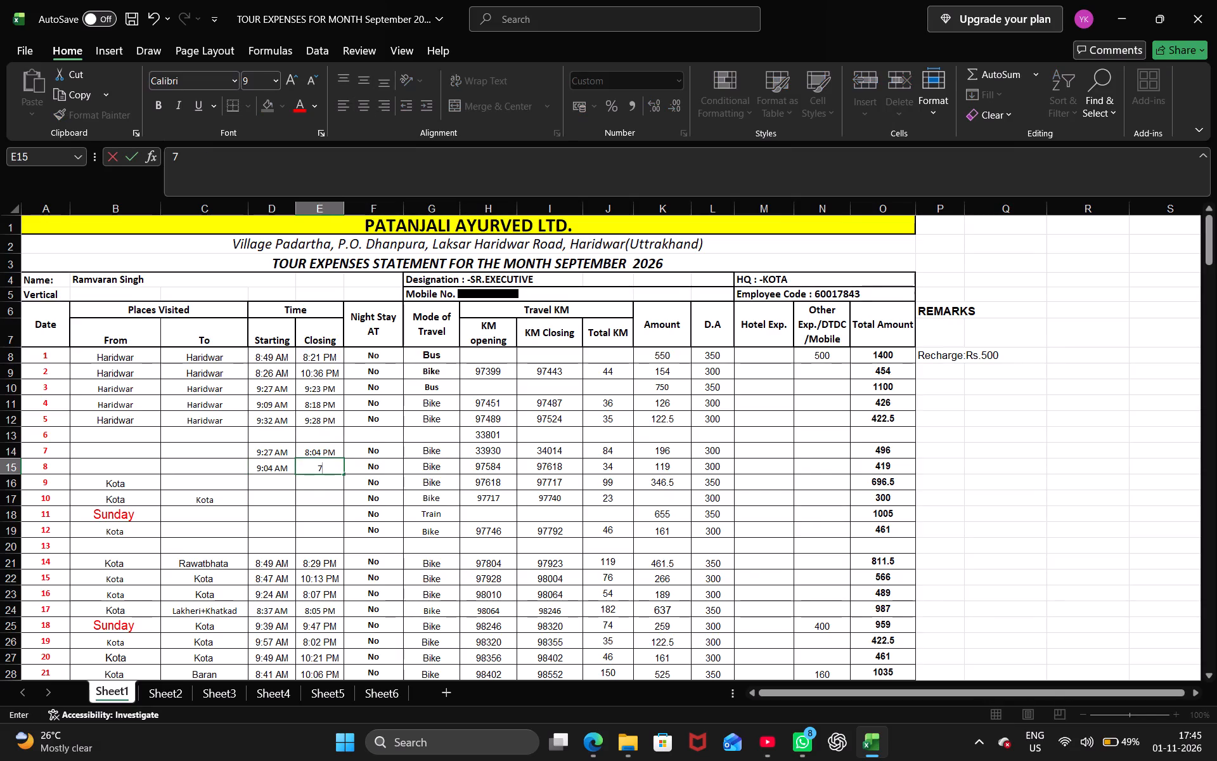
key("shift+colon")
type("50")
key("Down")
Set the date 9 starting time in cell D16 to 8:58 and the closing time in cell E16 to 8:20.
key("Left")
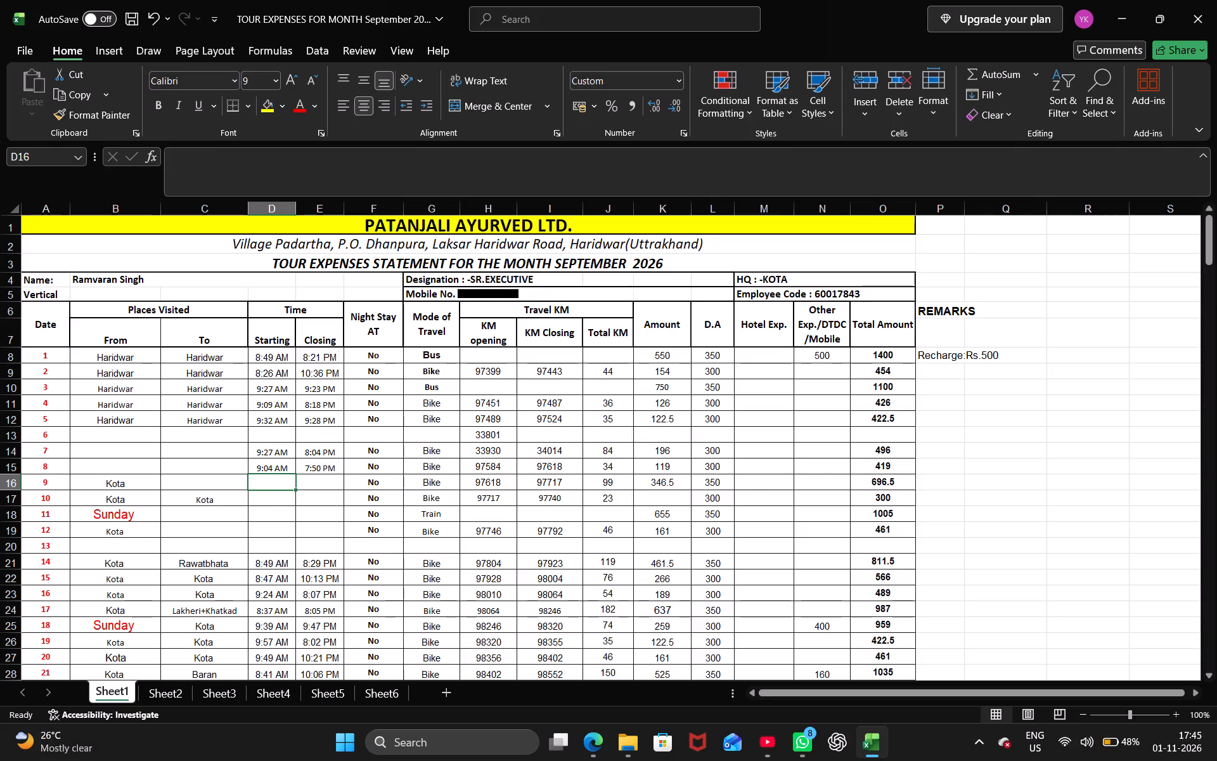
key("8")
key("shift+colon")
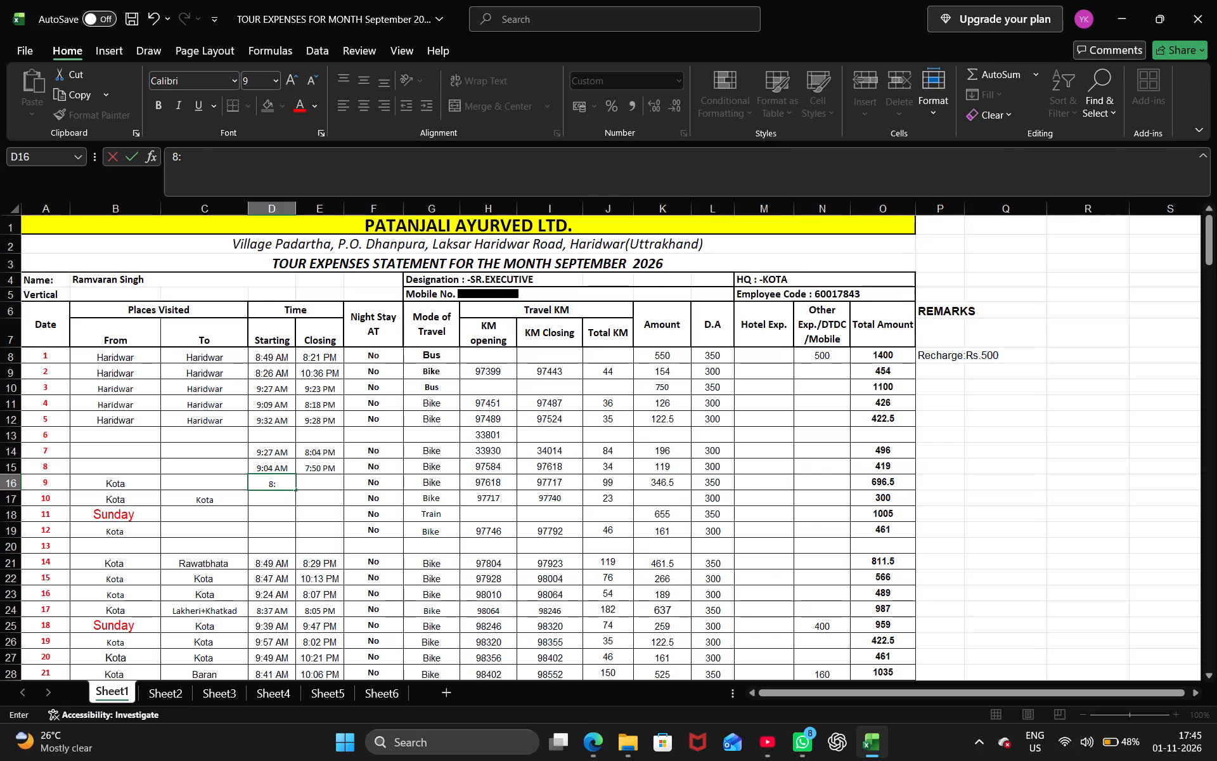
type("58")
key("Right")
type("8:20")
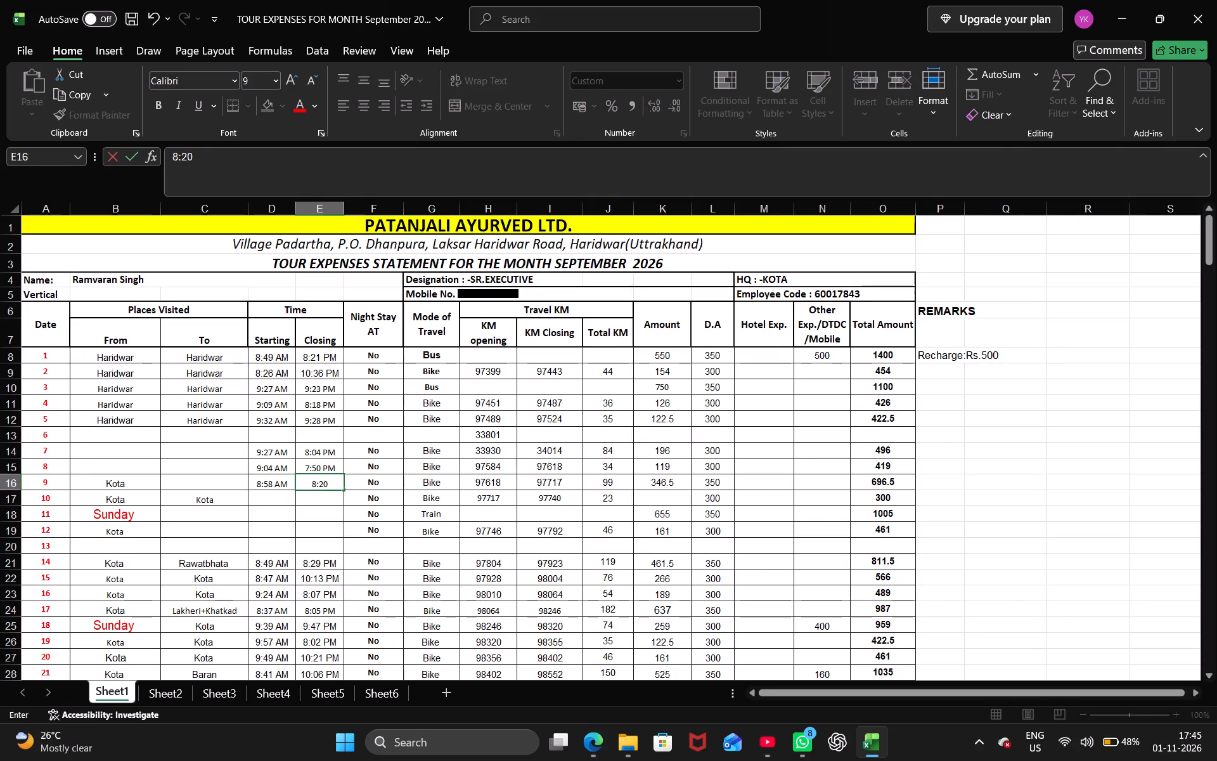
key("Down")
Clear the date 8 opening and closing KM readings in cells H15 and I15.
key("Right")
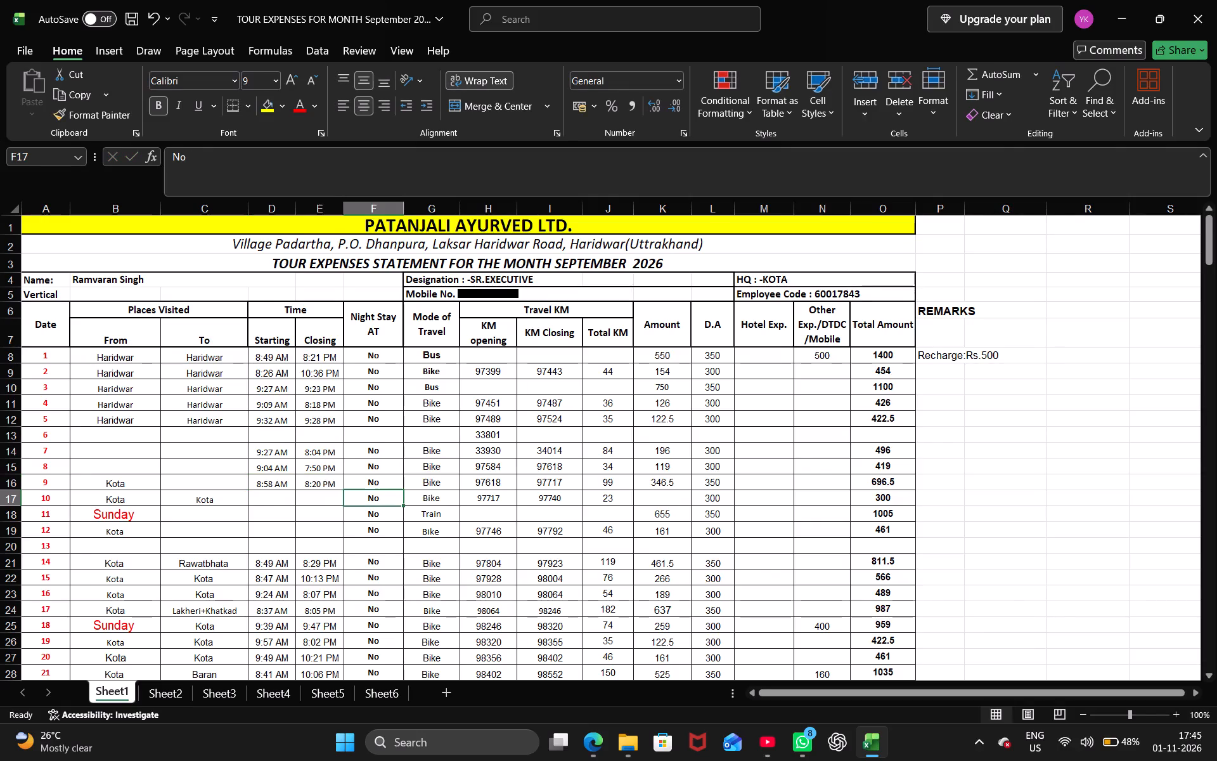
key("Up")
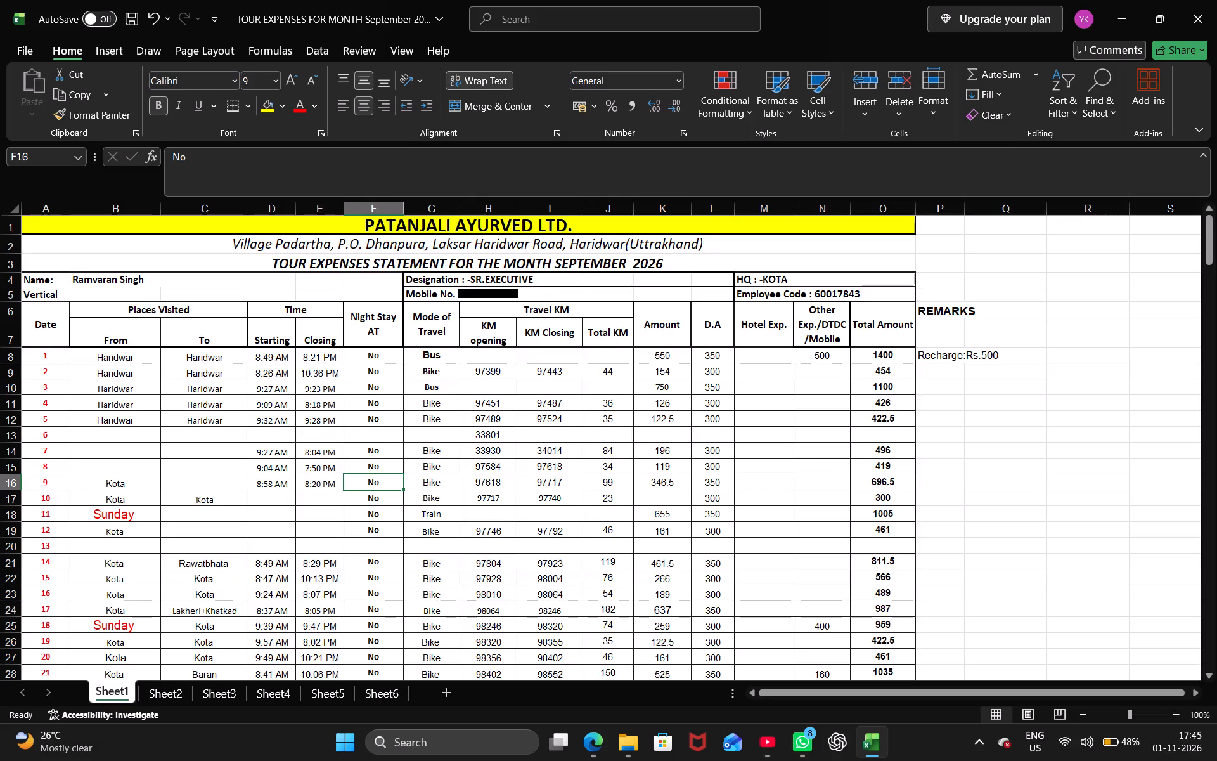
key("Right")
key("Right")
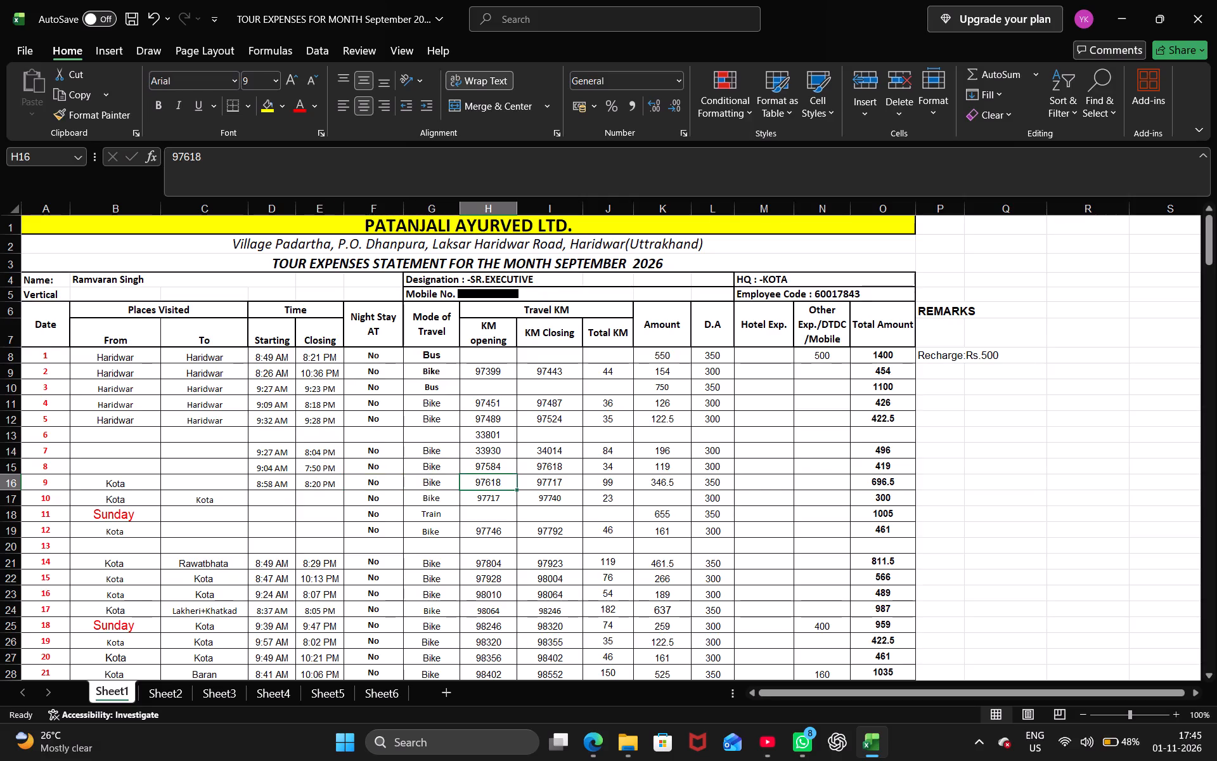
key("Up")
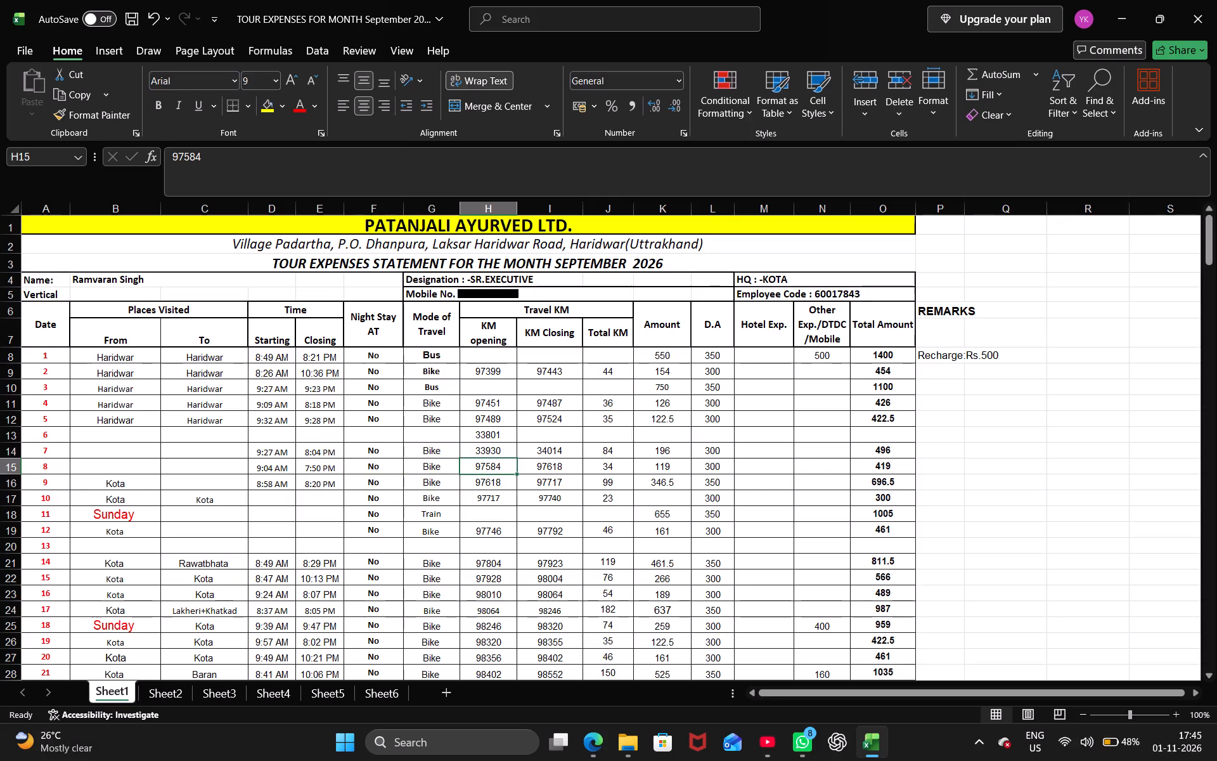
key("BackSpace")
key("Right")
key("BackSpace")
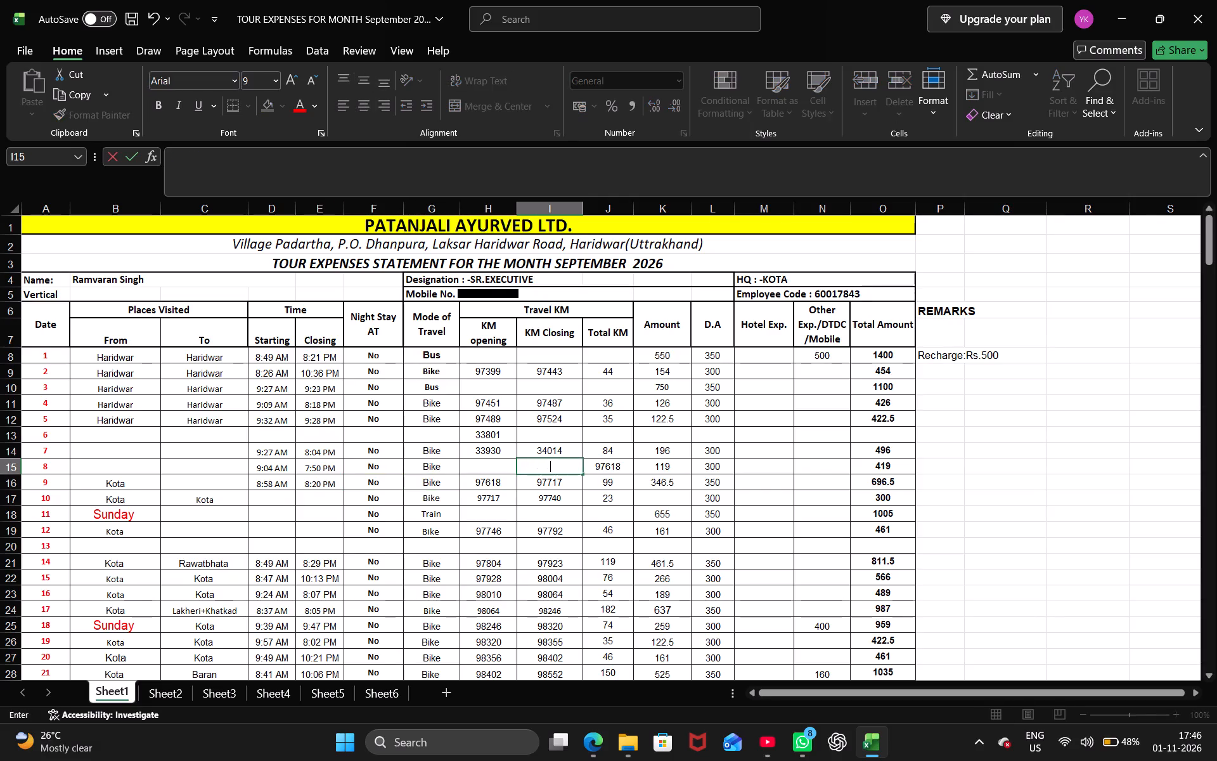
key("Down")
Set the date 9 opening KM in cell H16 to 34038 and the closing KM in cell I16 to 34183.
key("Left")
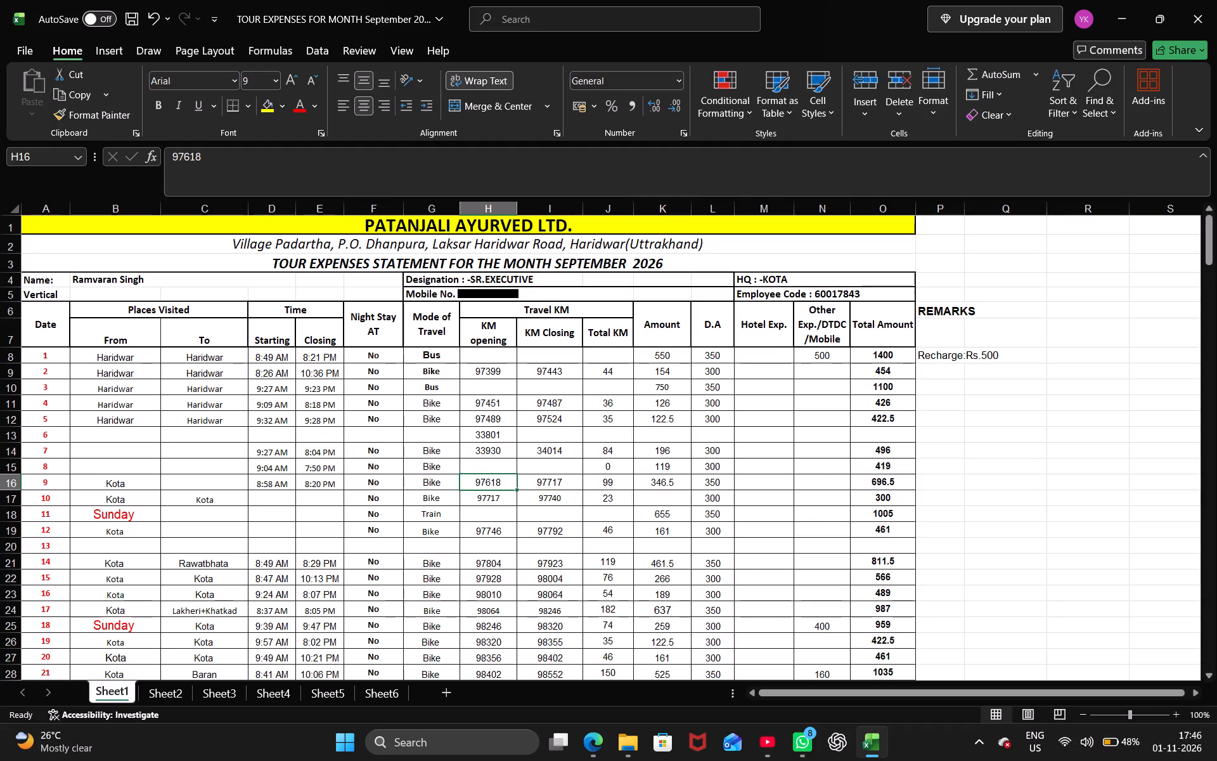
type("340")
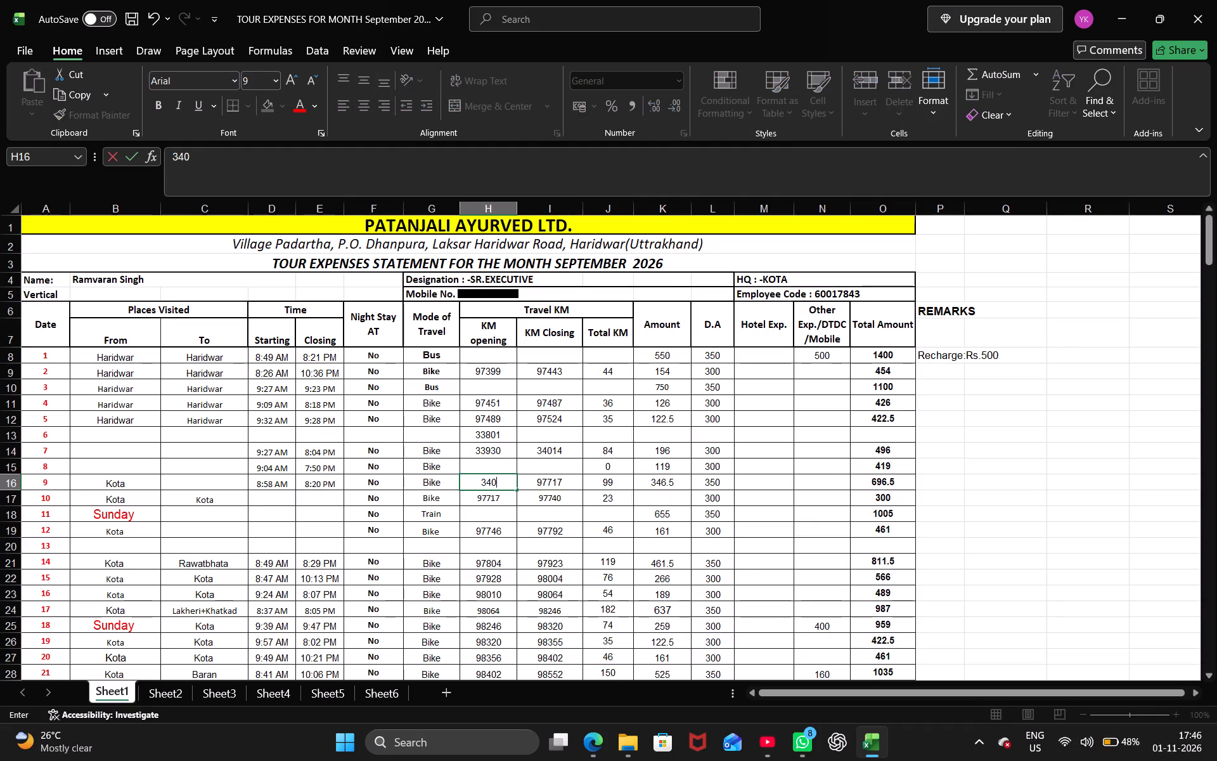
type("38")
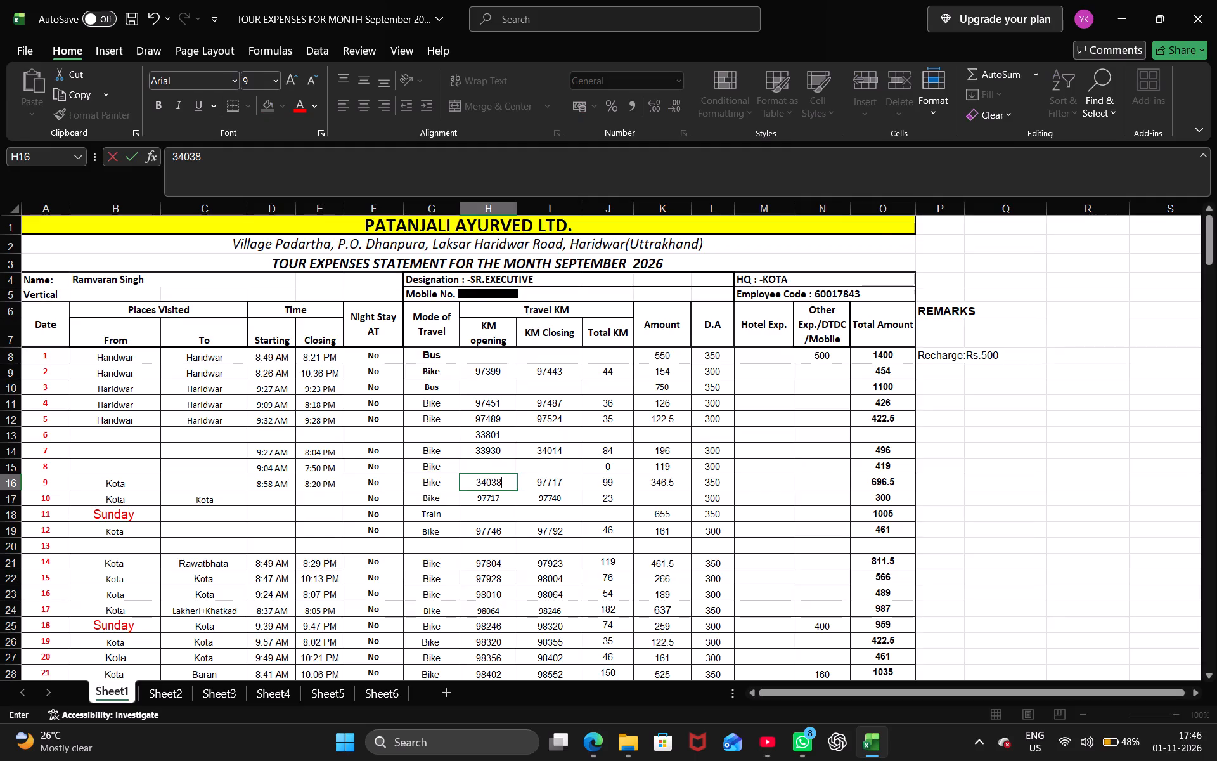
key("Right")
type("34")
type("183")
key("Down")
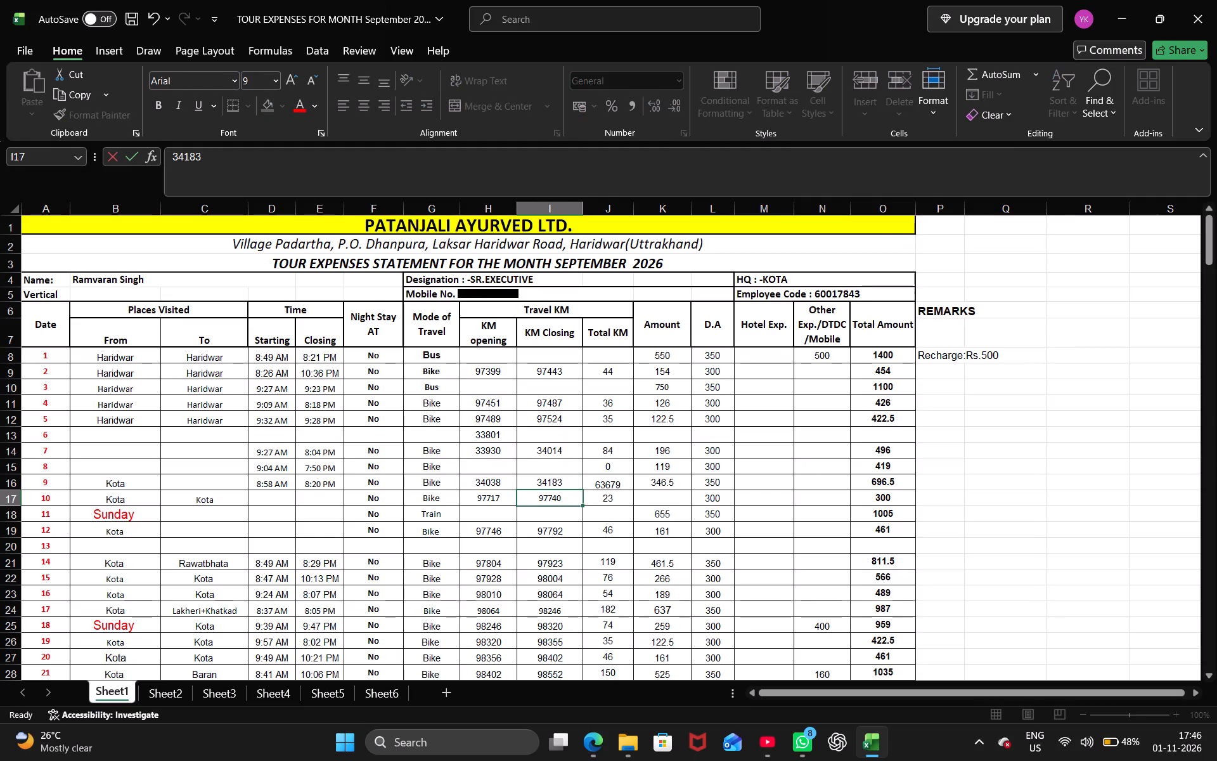
Set the date 10 starting time in cell D17 to 8:45 and the closing time in cell E17 to 8:27.
key("Left")
key("Left")
key("Left")
key("Left")
key("Left")
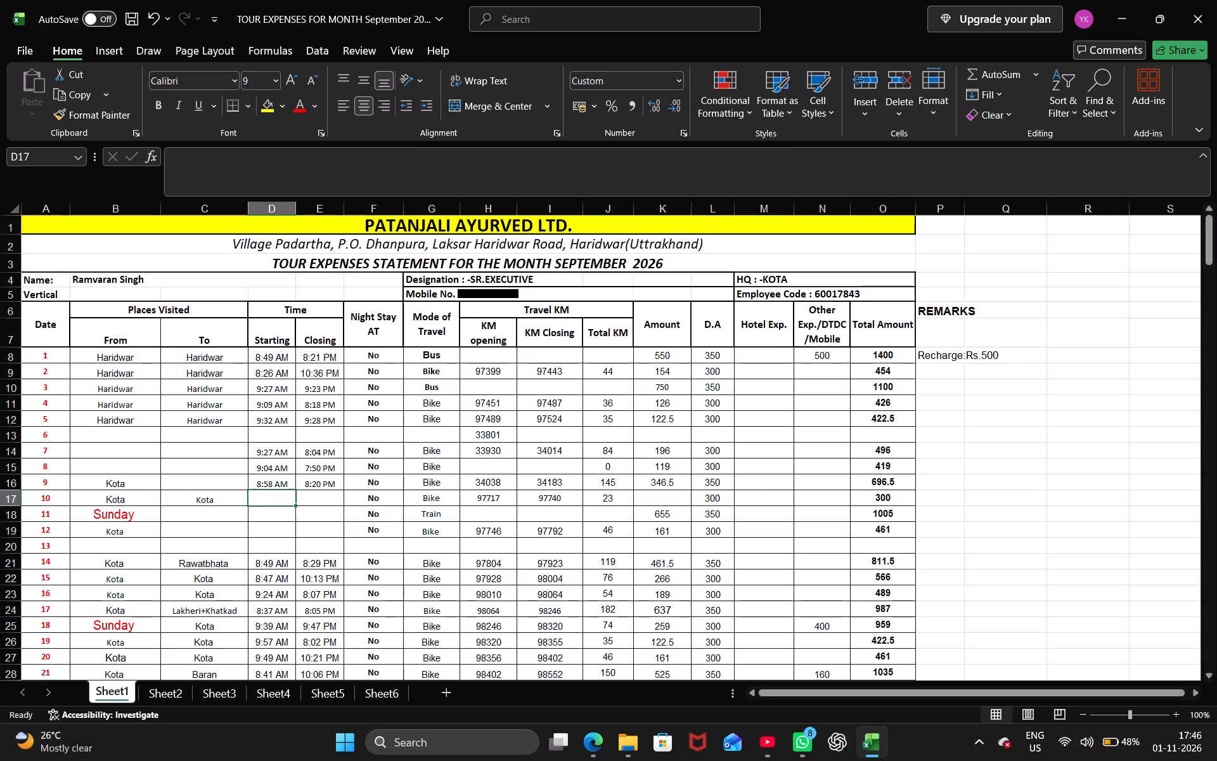
type("8:45")
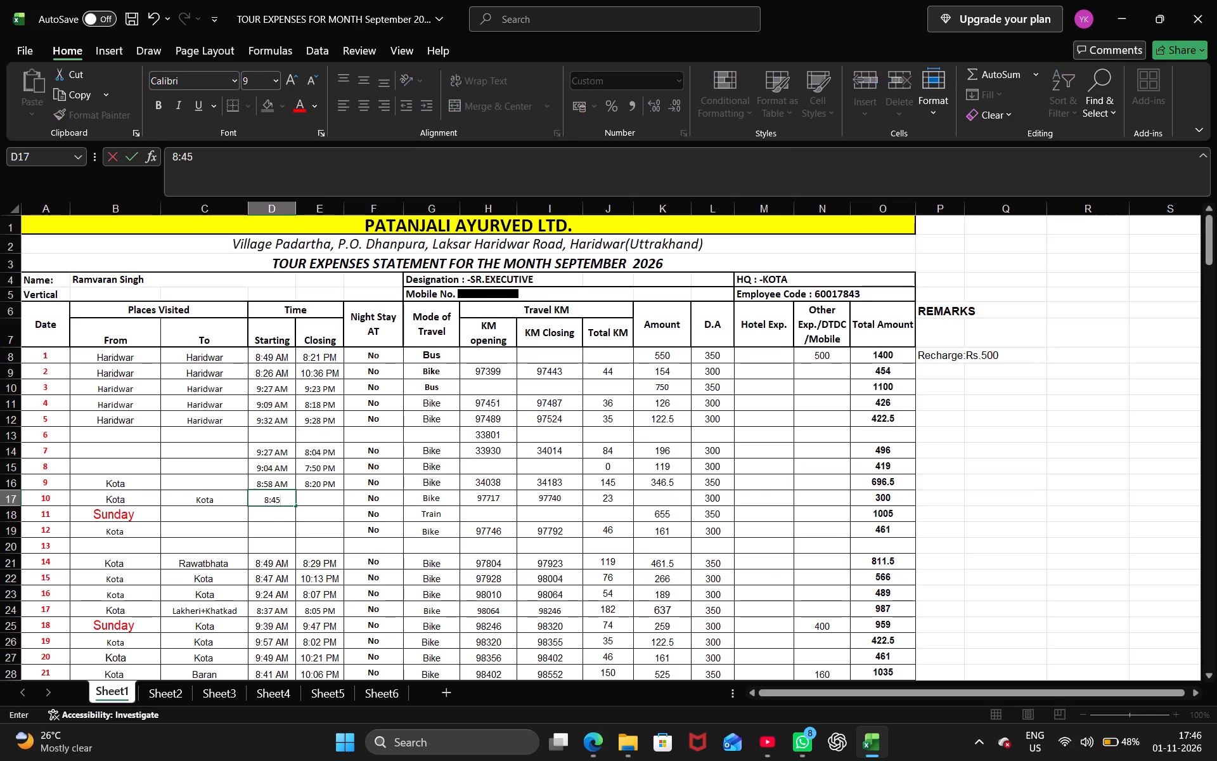
key("Right")
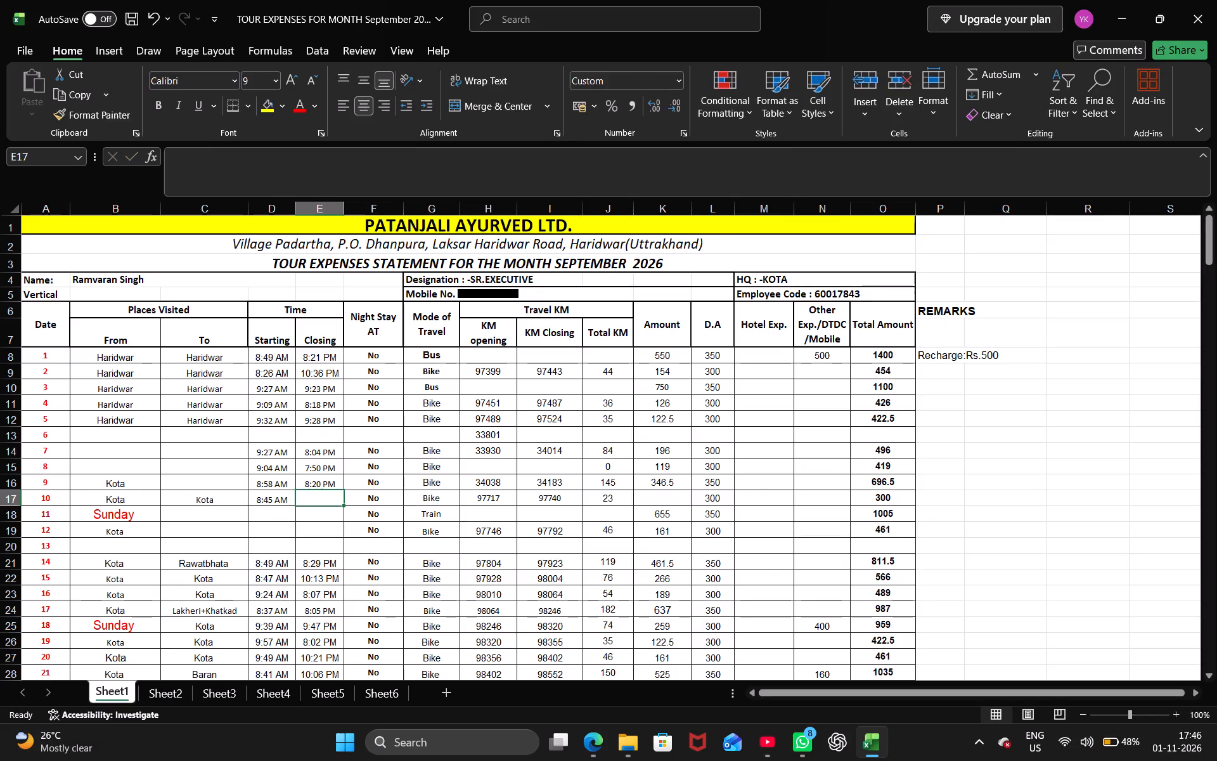
type("8:")
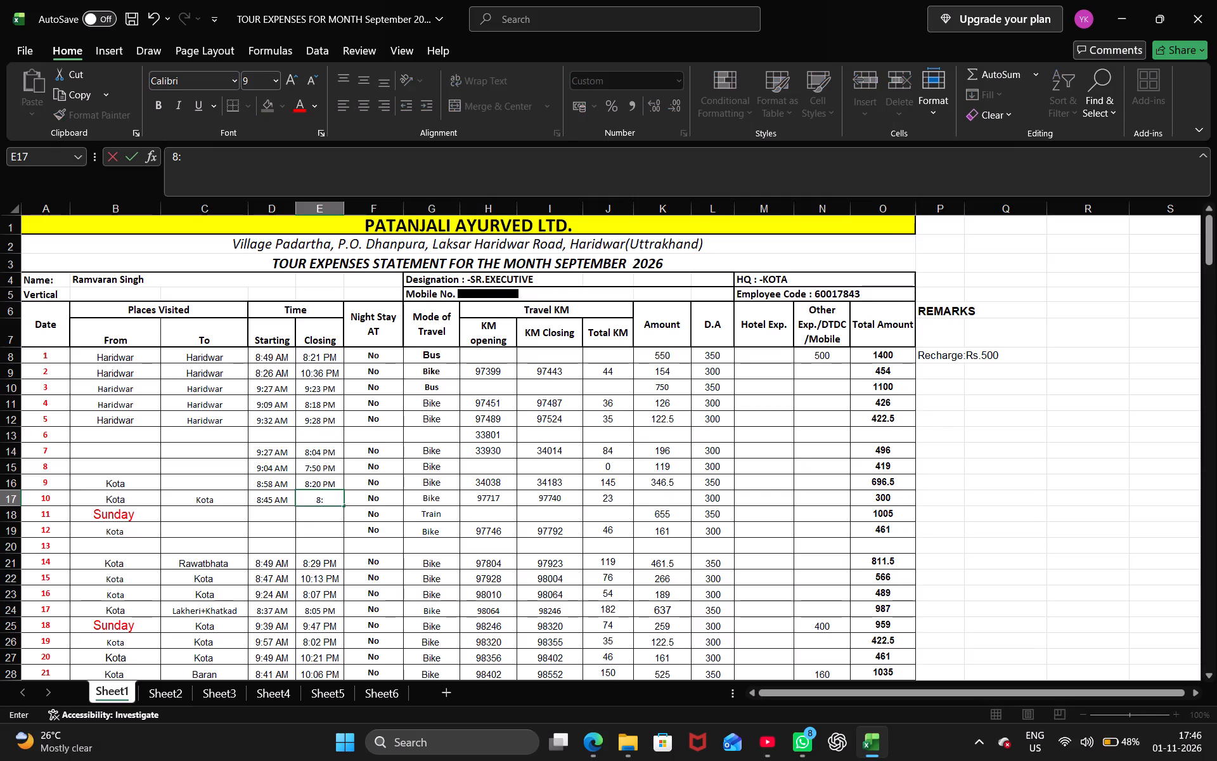
type("27")
Set the date 10 opening KM in cell H17 to 34183 and the closing KM in cell I17 to 34344.
key("Right")
key("Right")
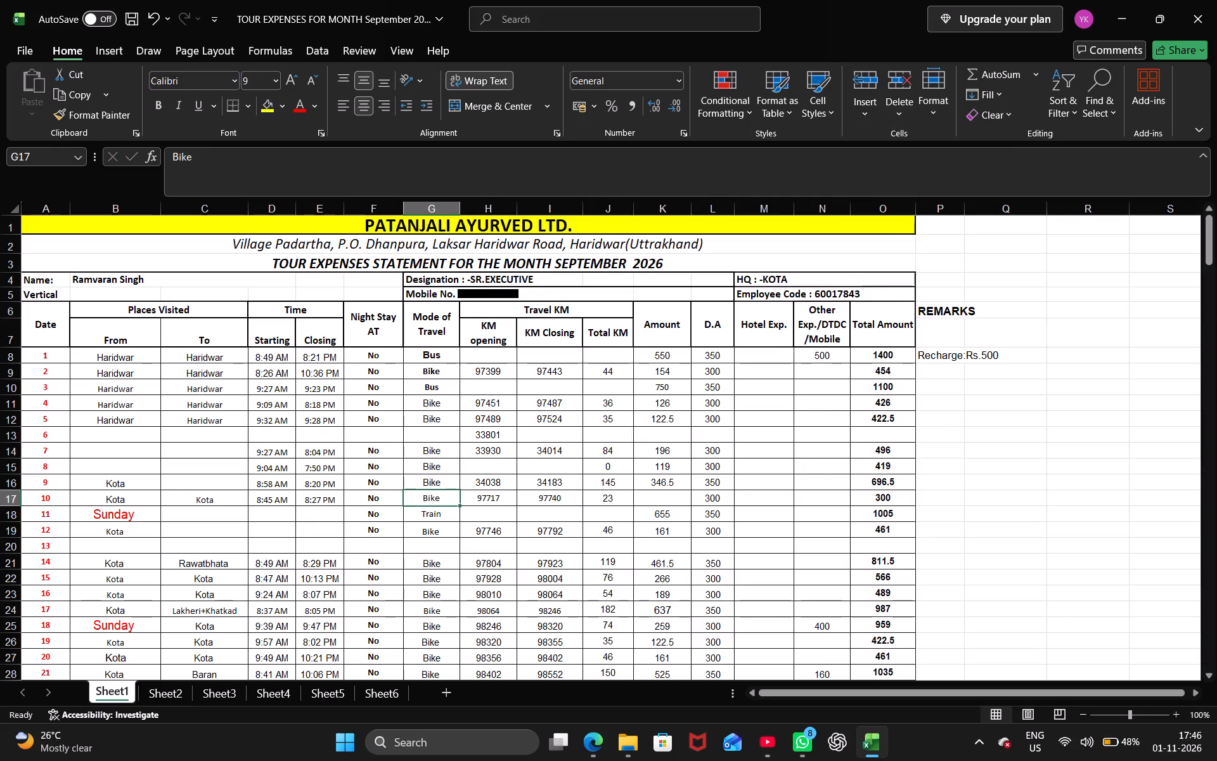
key("Right")
type("34")
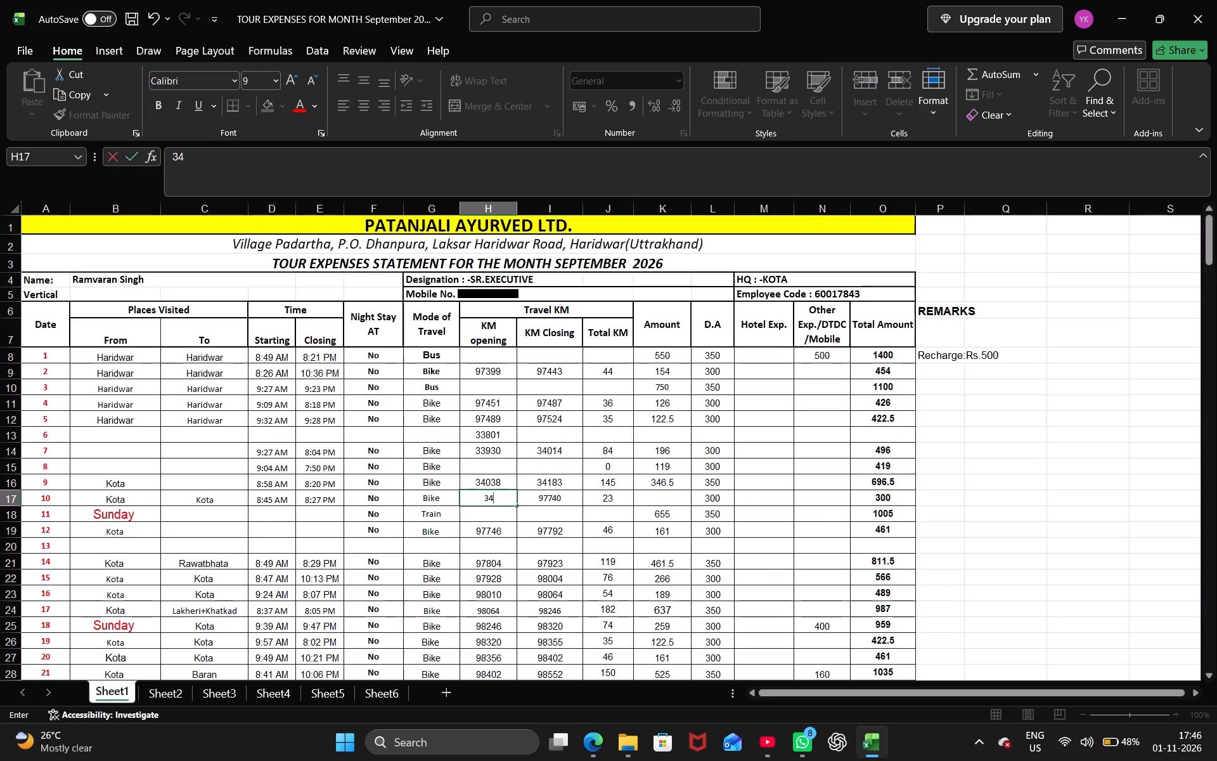
key("1")
type("83")
key("Right")
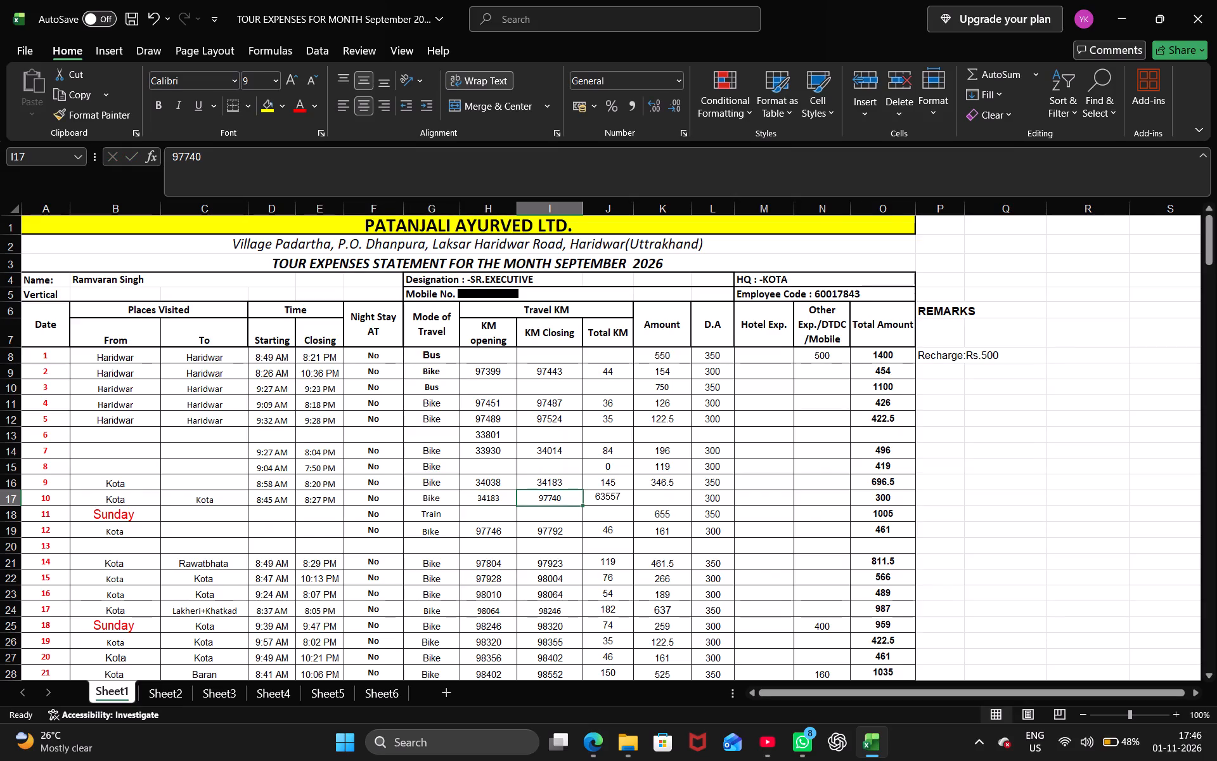
key("3")
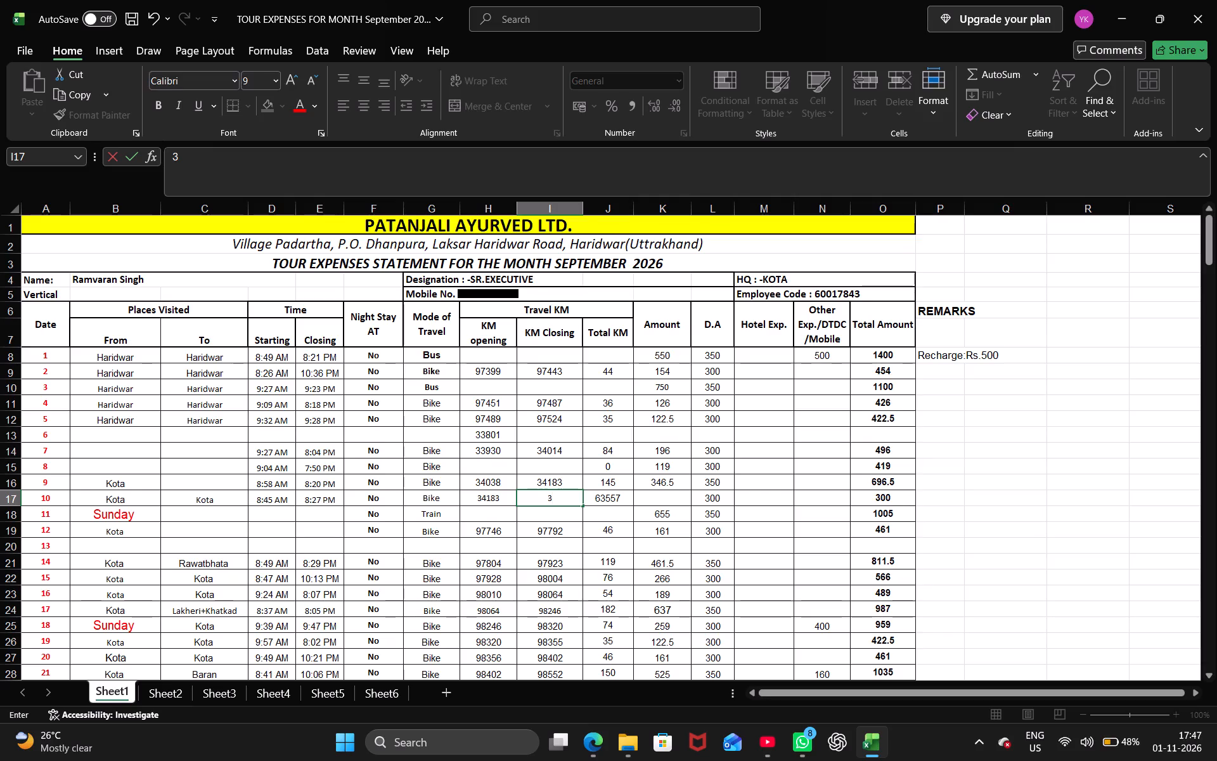
key("4")
key("3")
type("44")
key("Down")
Clear the date 12 night stay, mode of travel, opening KM, closing KM and total KM in cells F19 to J19.
key("Left")
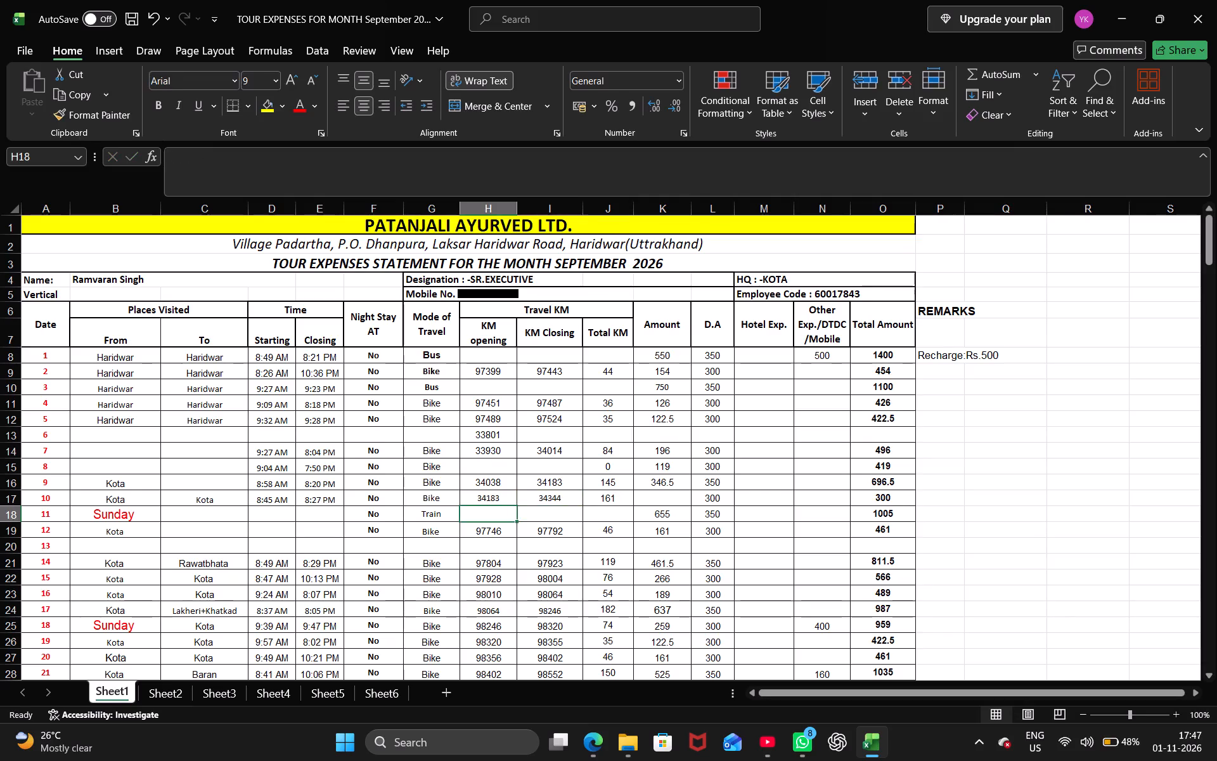
key("Left")
key("Left")
key("Left")
key("Left")
key("Left")
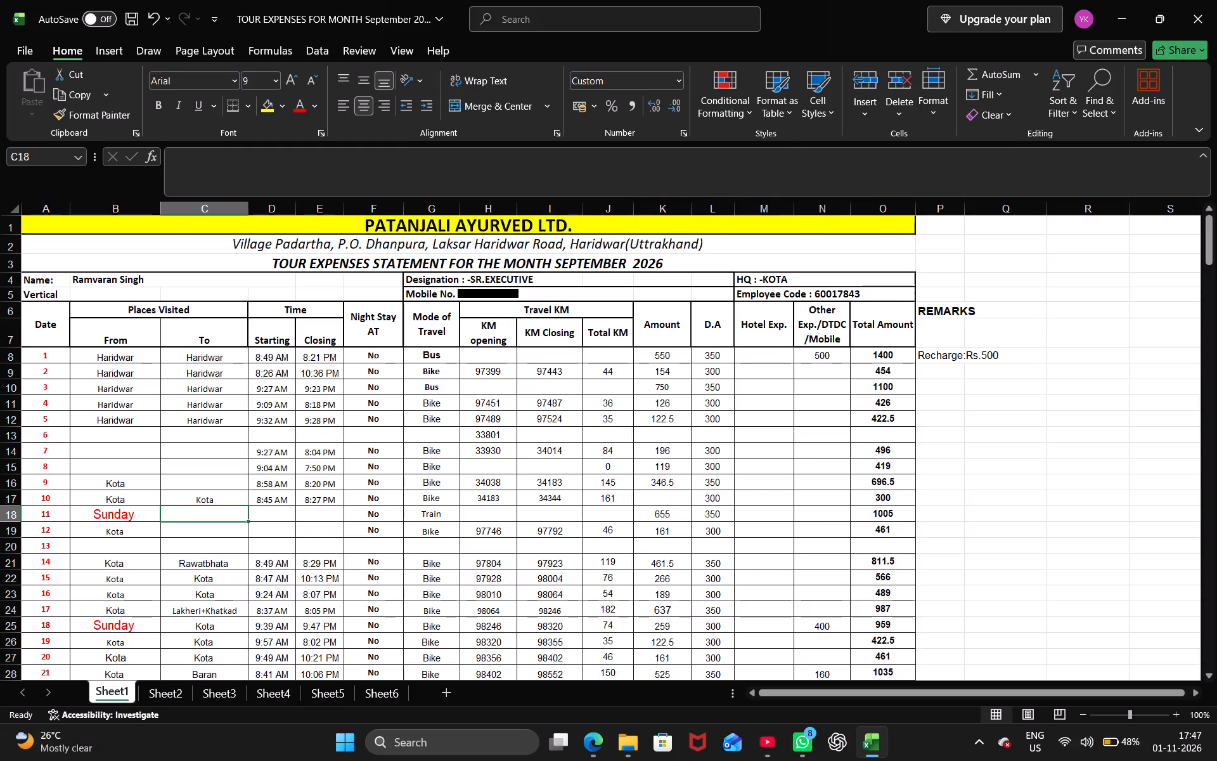
key("Down")
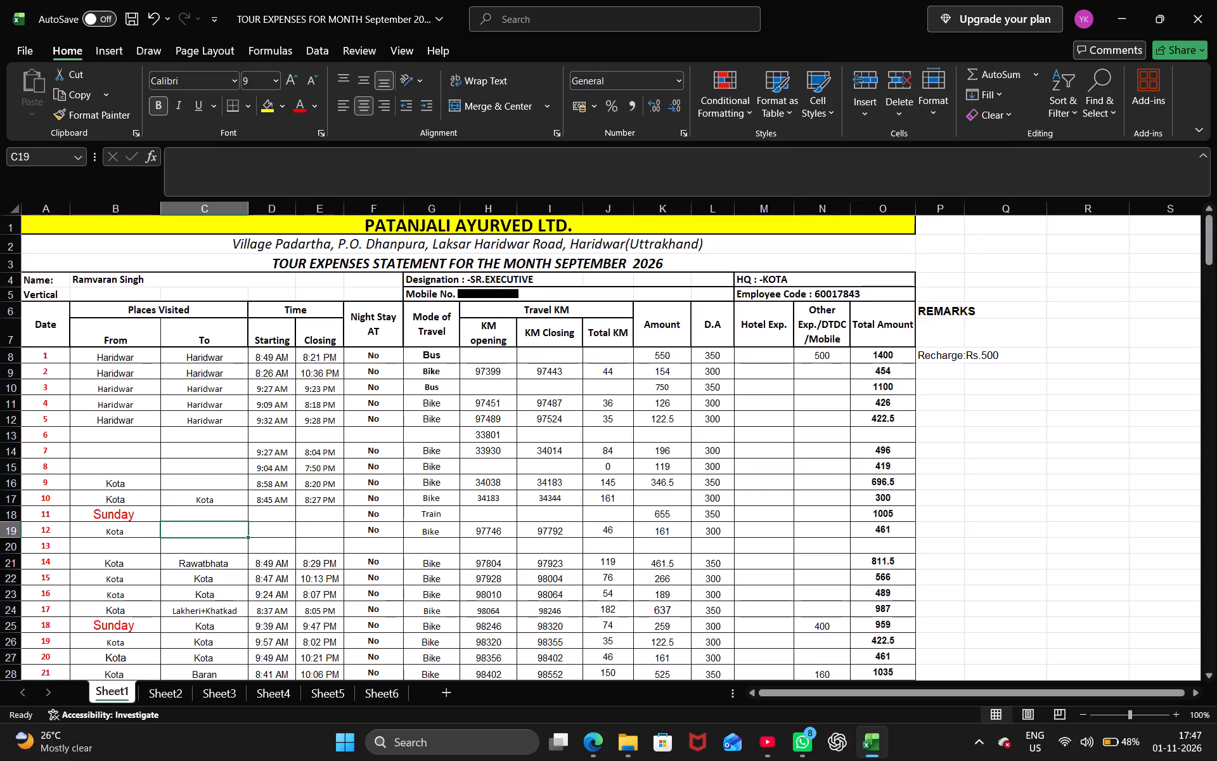
key("Right")
key("Right")
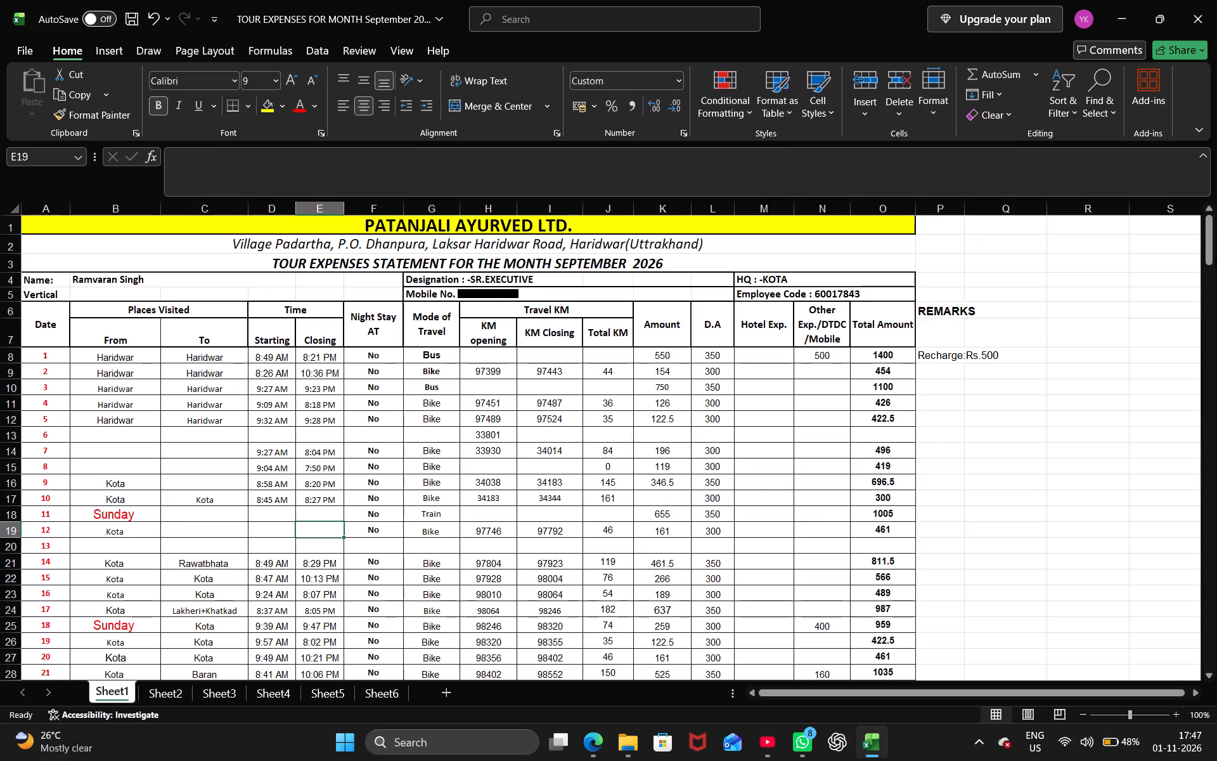
key("Right")
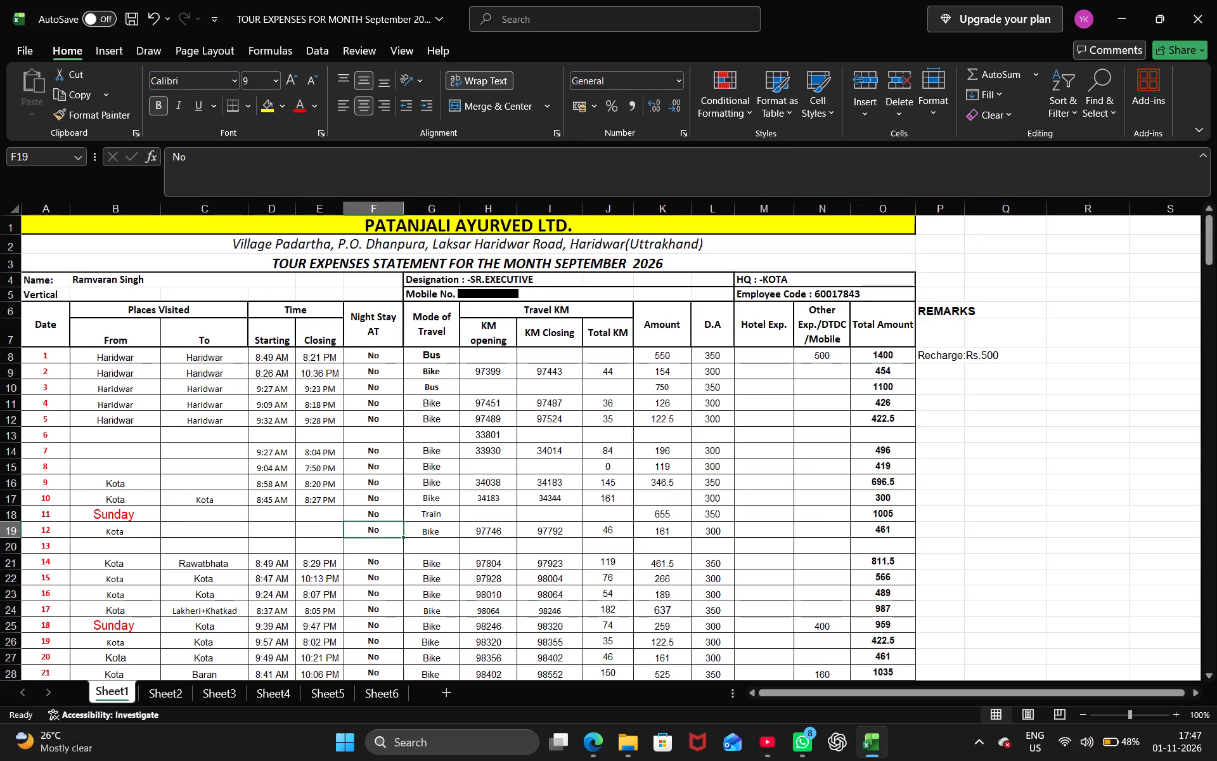
key("BackSpace")
key("Right")
key("BackSpace")
key("BackSpace")
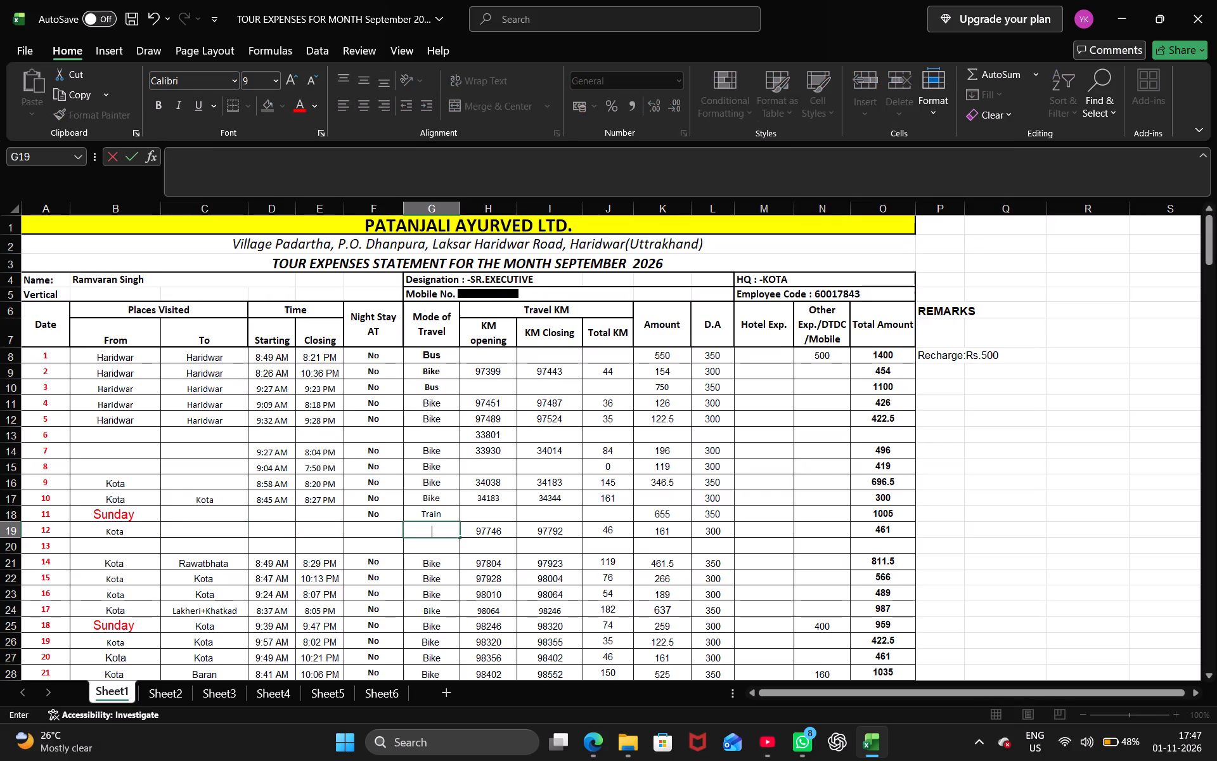
key("Right")
key("BackSpace")
key("Right")
key("BackSpace")
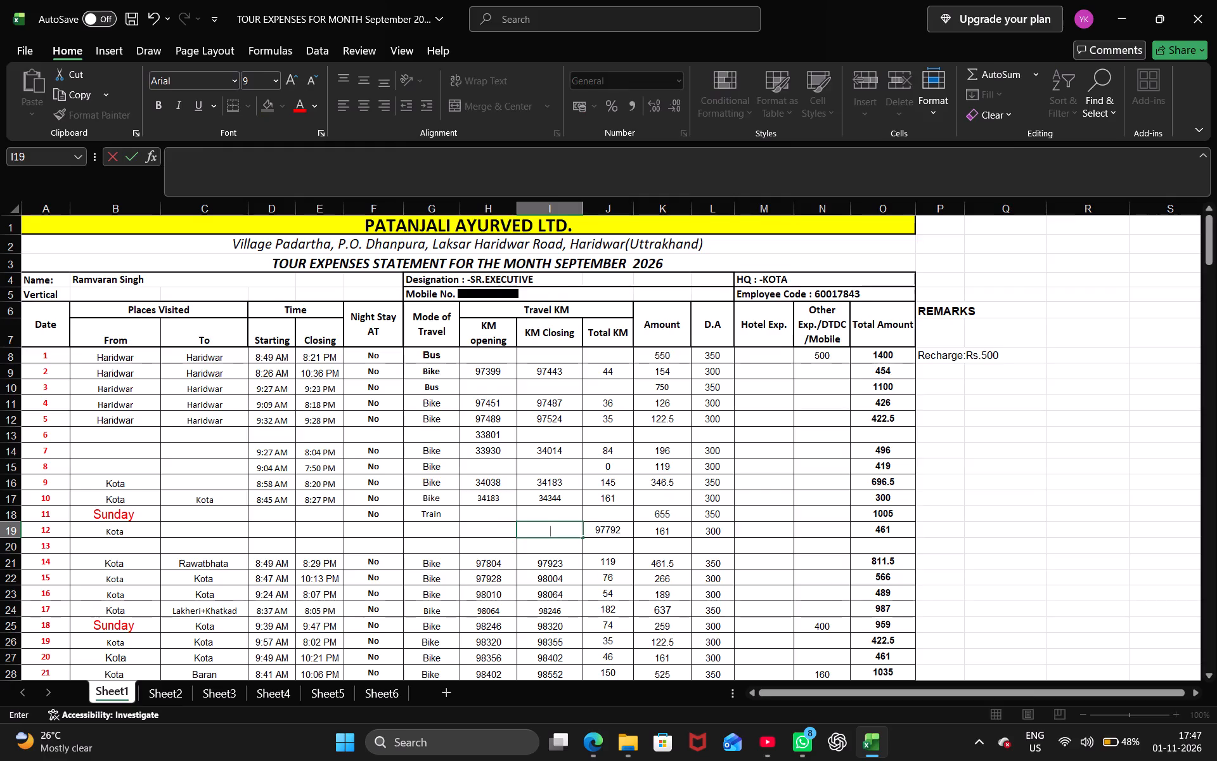
key("Right")
key("BackSpace")
Clear the date 12 amount, D.A and total amount in cells K19, L19 and O19.
key("Right")
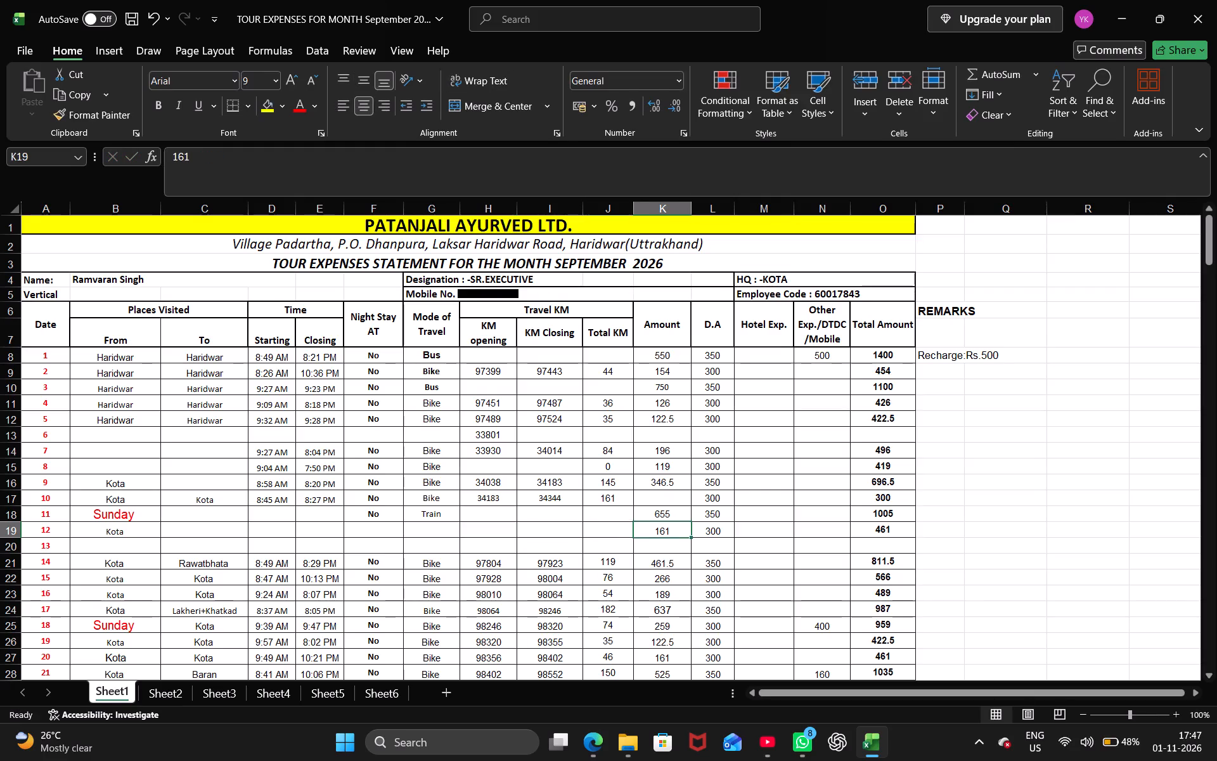
key("BackSpace")
key("Right")
key("BackSpace")
key("Right")
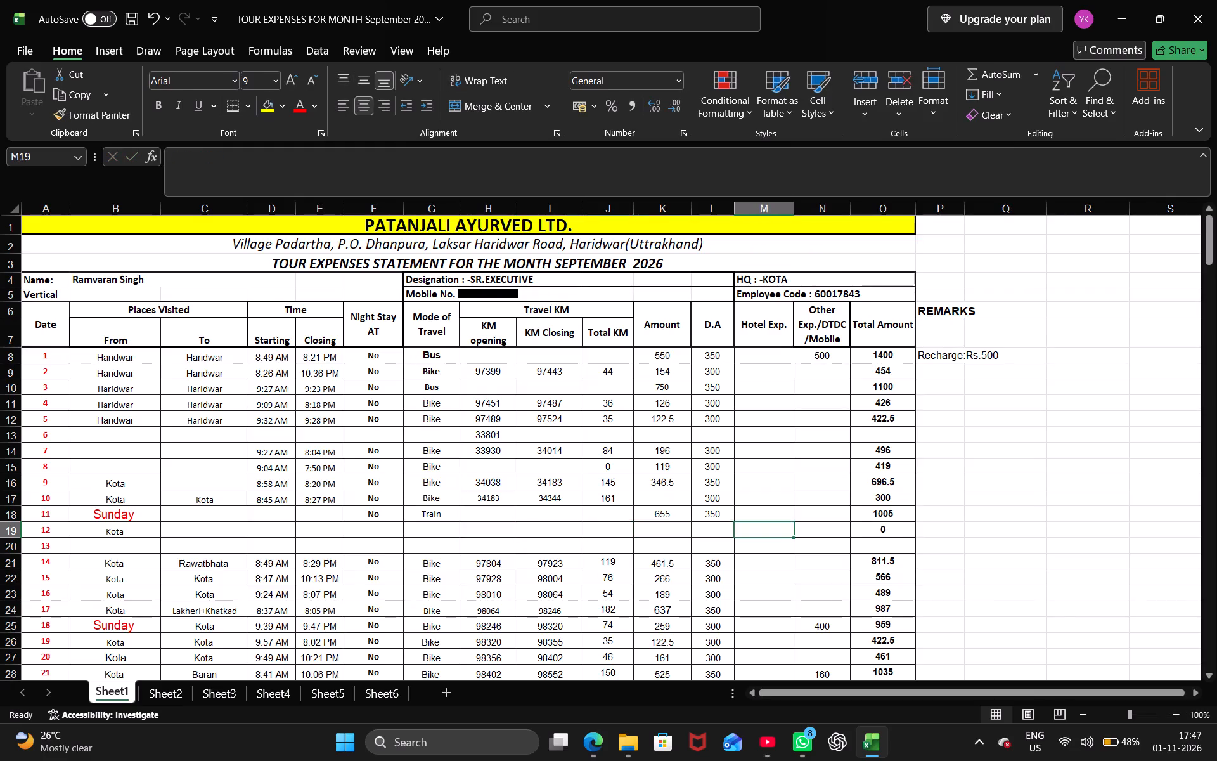
key("Right")
key("Right")
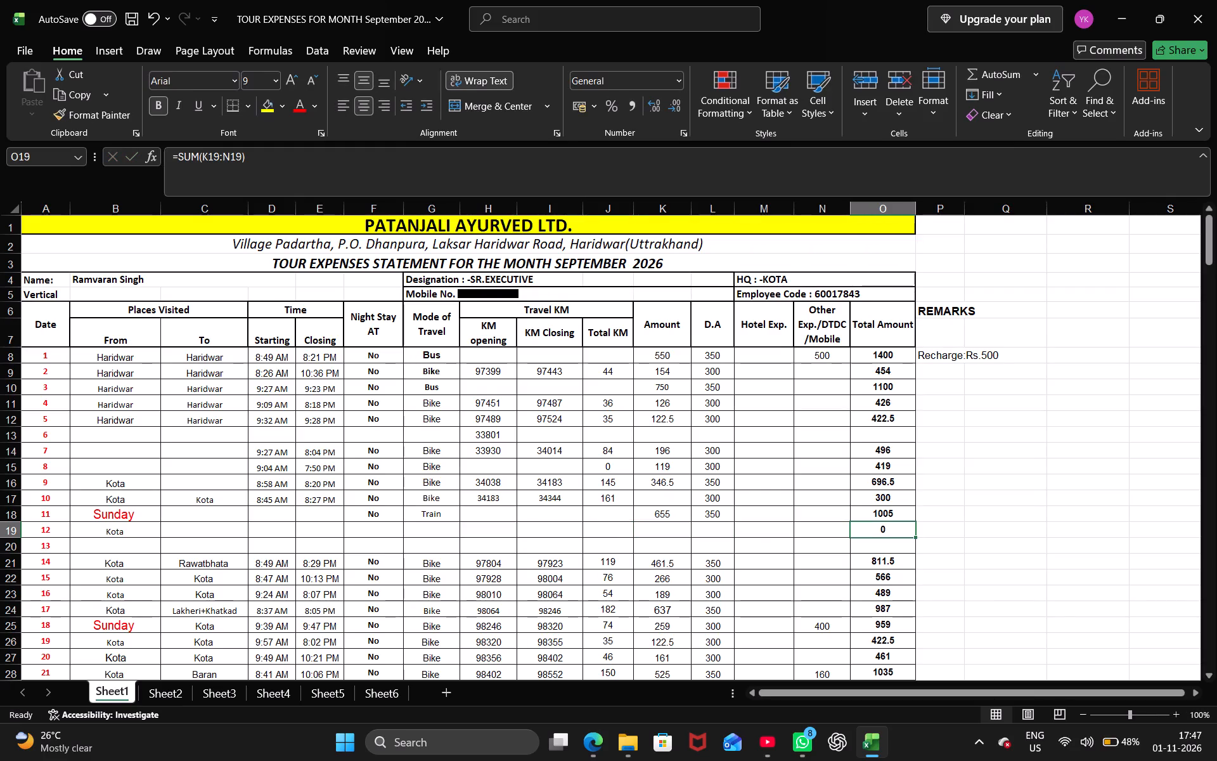
key("BackSpace")
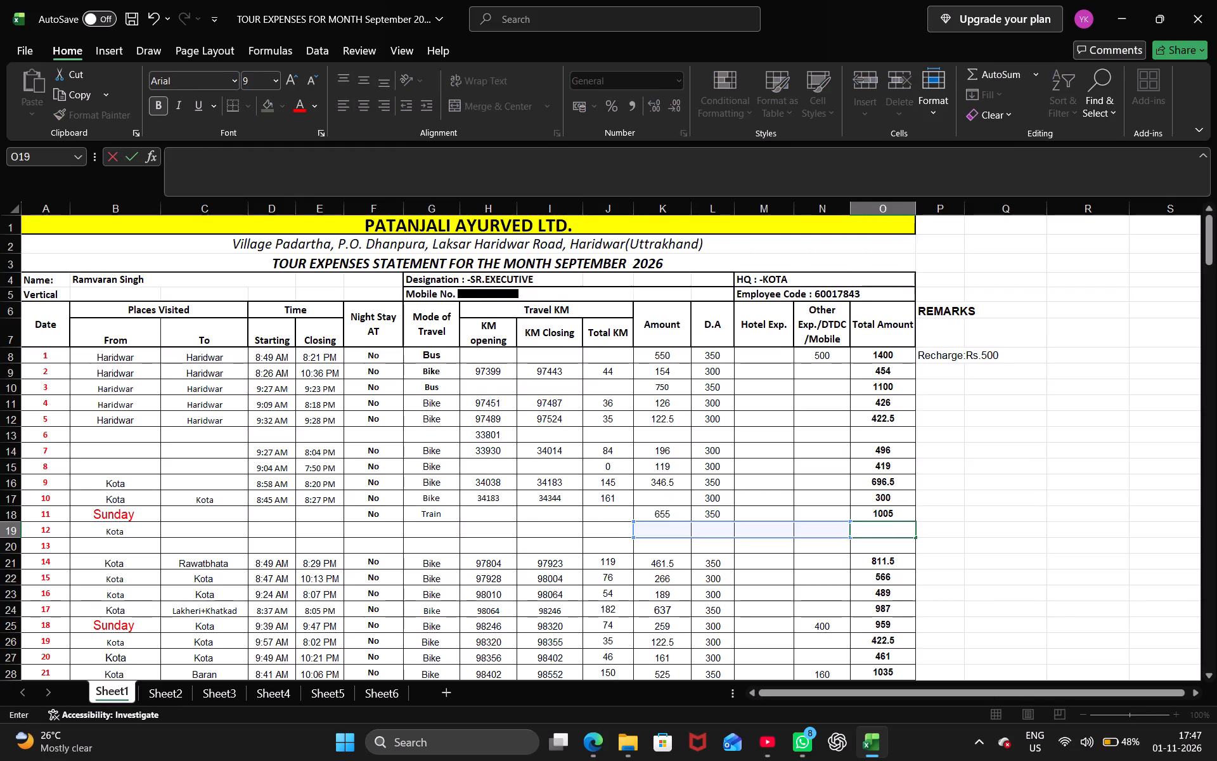
Clear the night stay and mode of travel for the date 11 Sunday in cells F18 and G18.
key("Left")
key("Left")
key("Left")
key("Left")
key("Left")
key("Left")
key("Left")
key("Left")
key("Left")
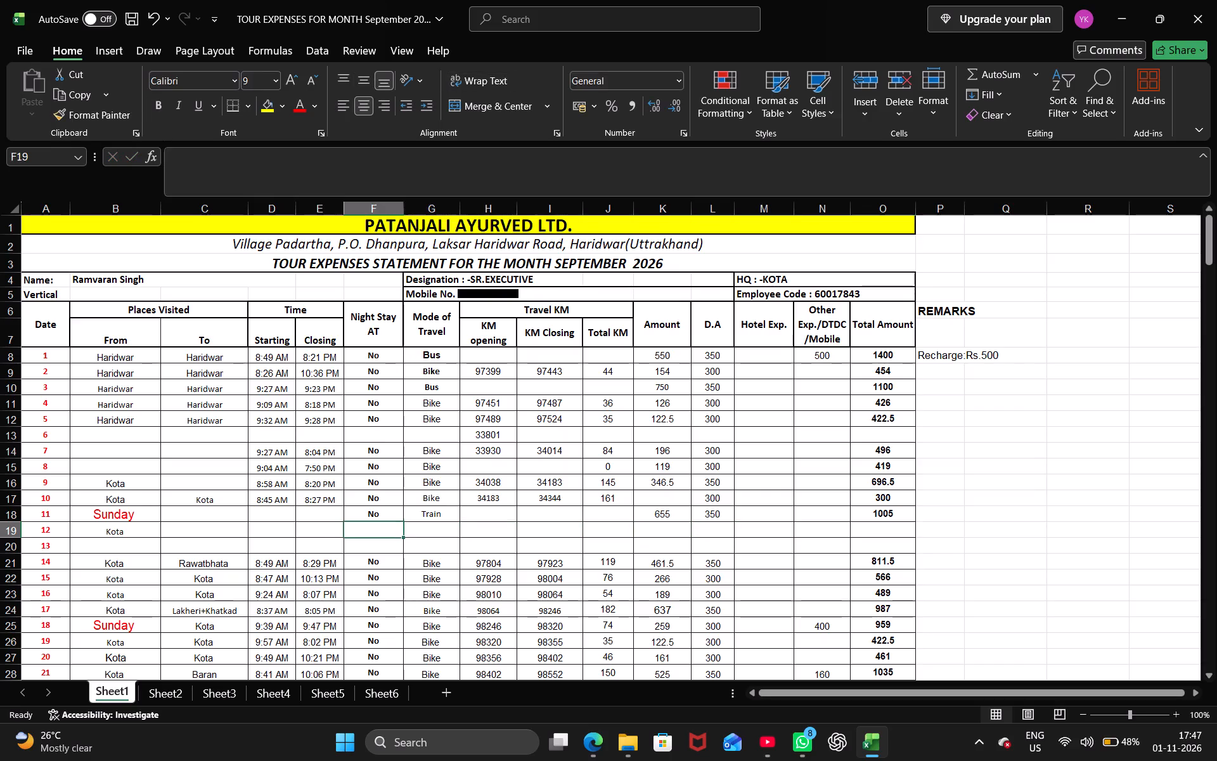
key("Left")
key("Left")
key("Left")
key("Left")
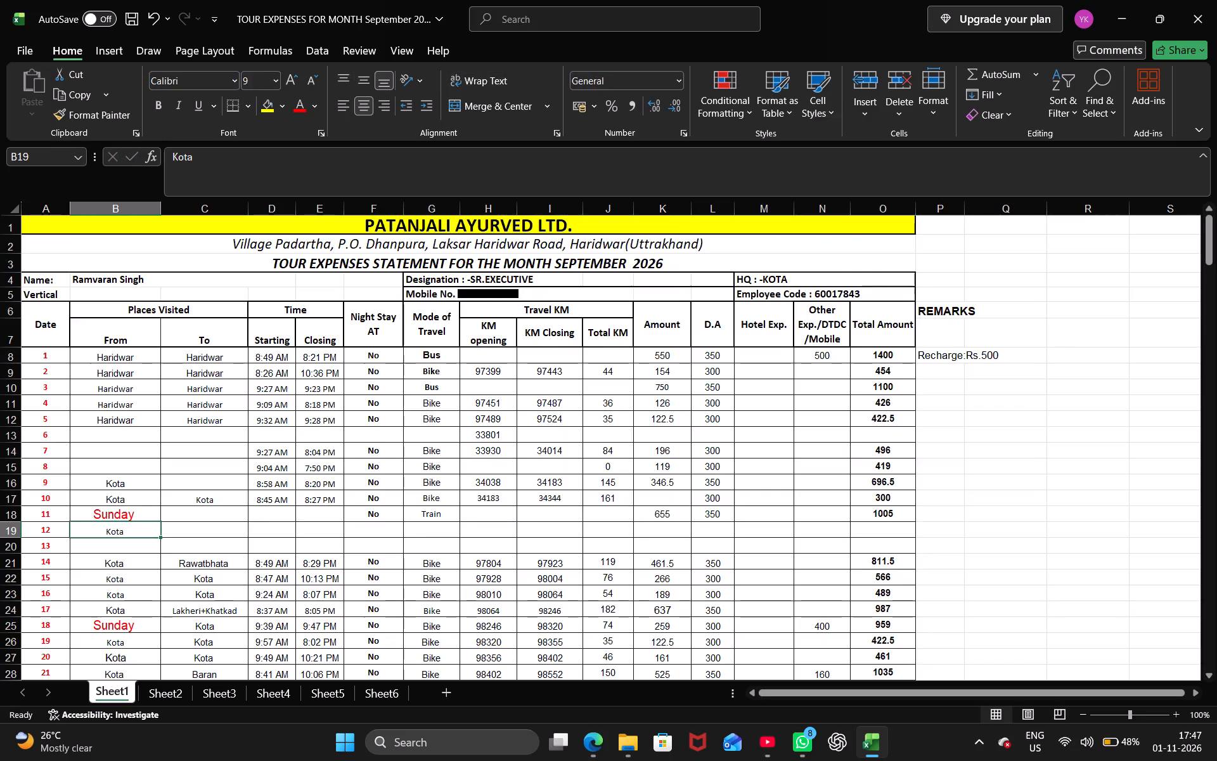
key("Up")
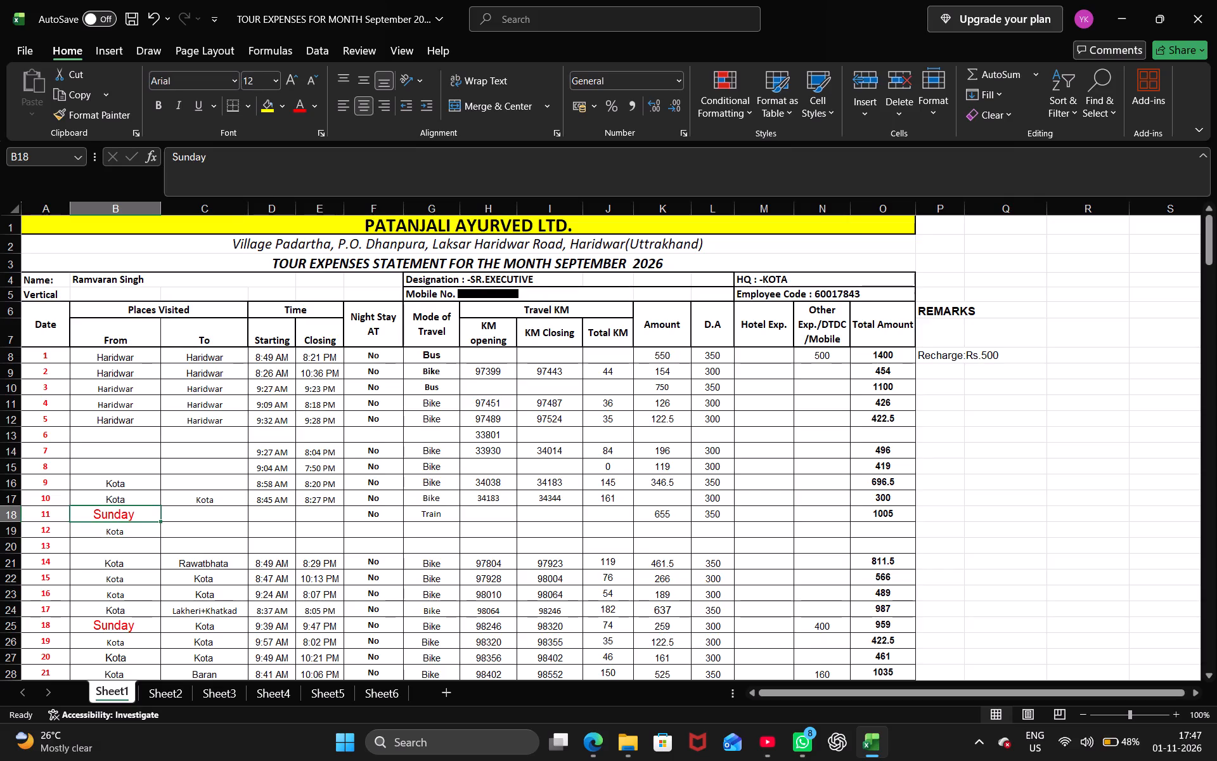
key("Right")
key("Right")
key("Right")
key("Right")
key("BackSpace")
key("Right")
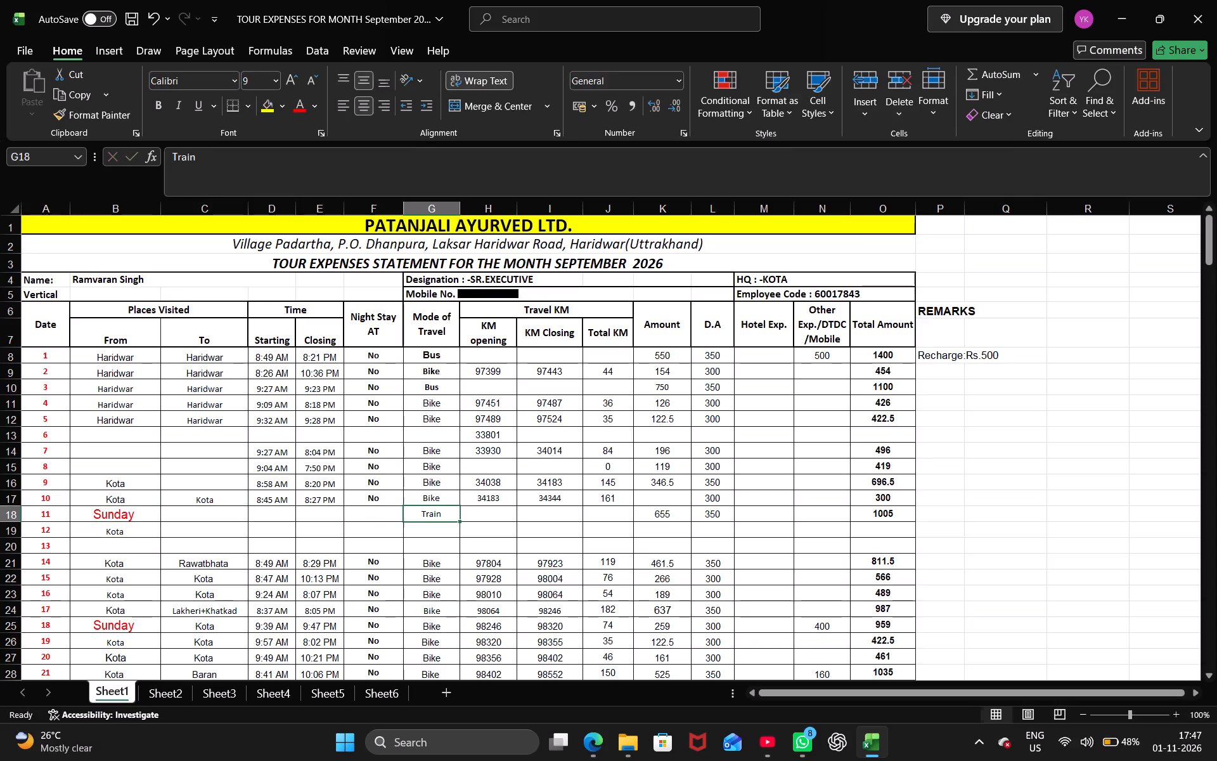
key("BackSpace")
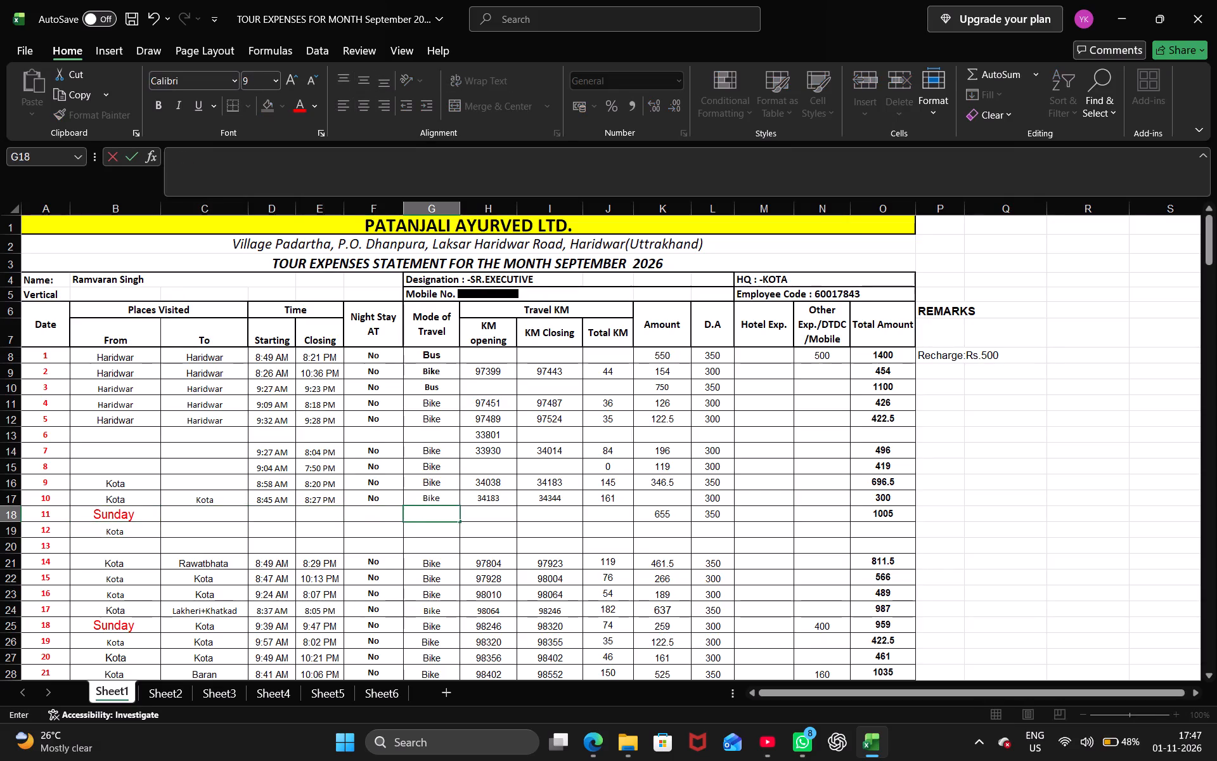
Clear the amount, D.A and total amount for the date 11 Sunday in cells K18, L18 and O18.
key("Right")
key("Right")
key("Right")
key("Right")
key("BackSpace")
key("Right")
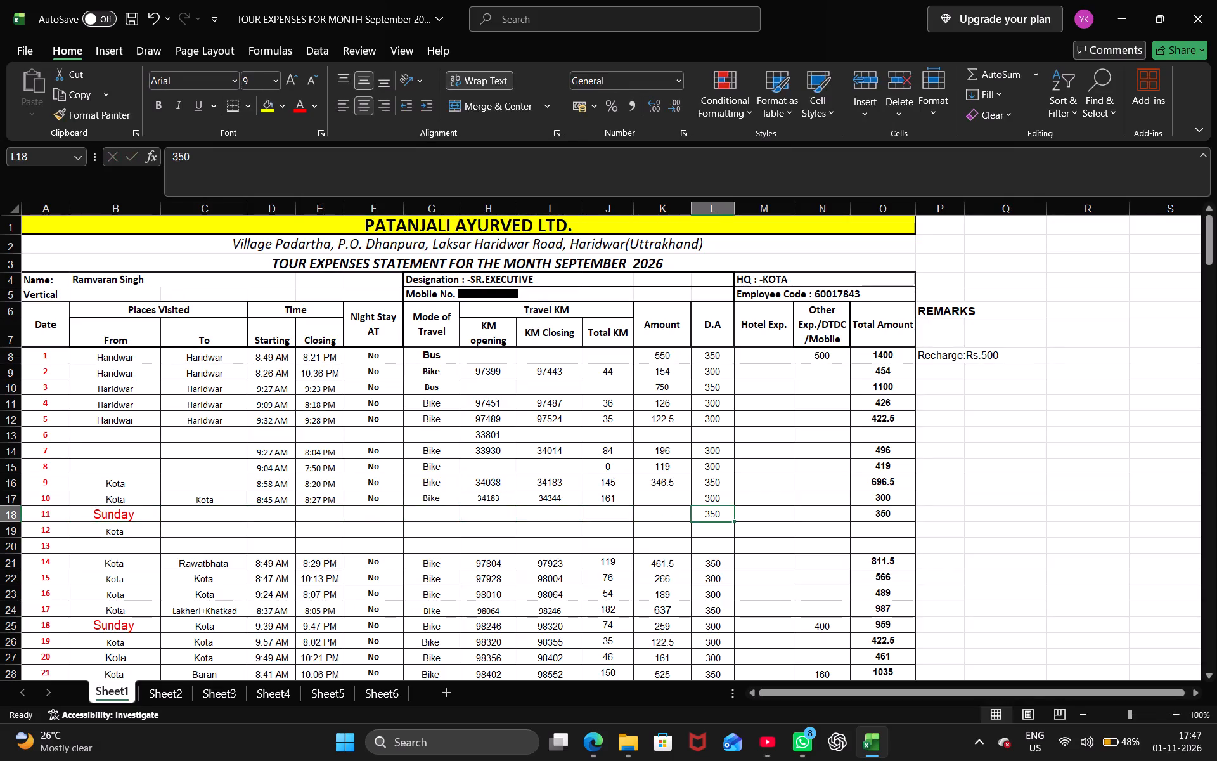
key("BackSpace")
key("Right")
key("Right")
key("Right")
key("BackSpace")
key("Right")
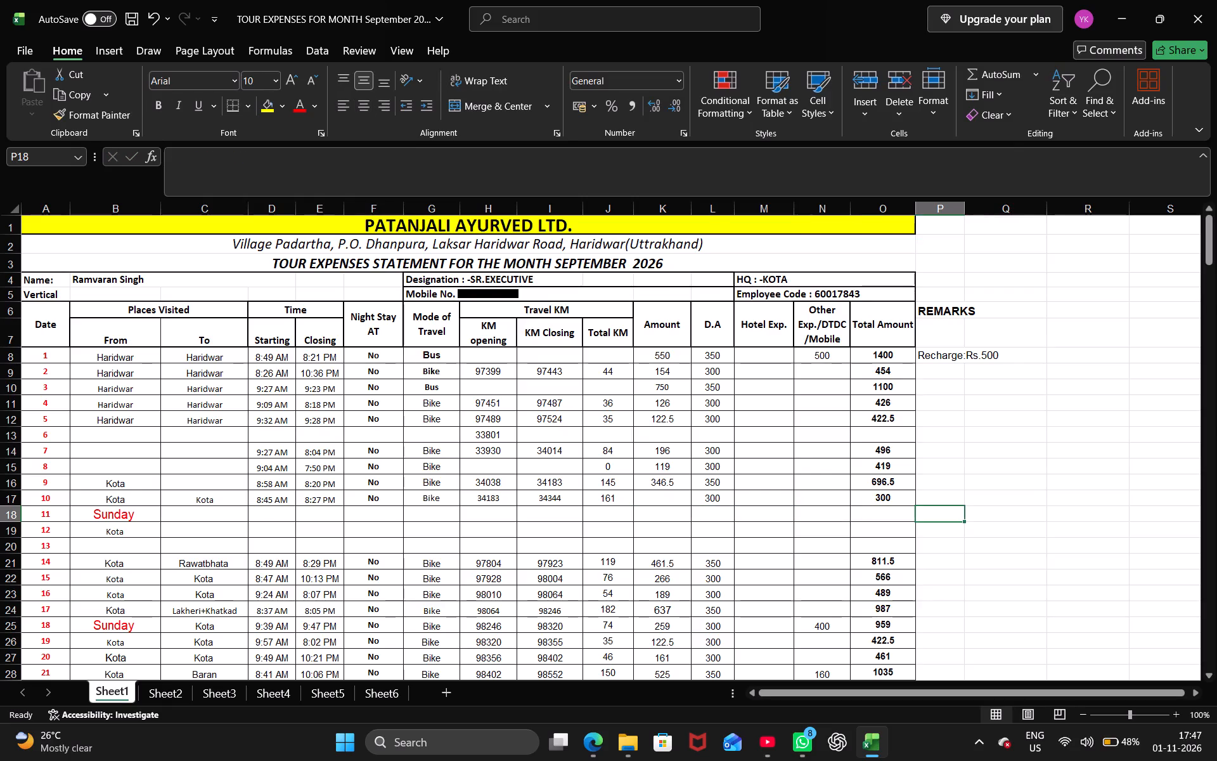
Enter the date 12 starting time 9:10 AM in cell D19 and closing time 9:38 PM in cell E19.
key("Down")
key("Down")
key("Left")
key("Left")
key("Left")
key("Left")
key("Left")
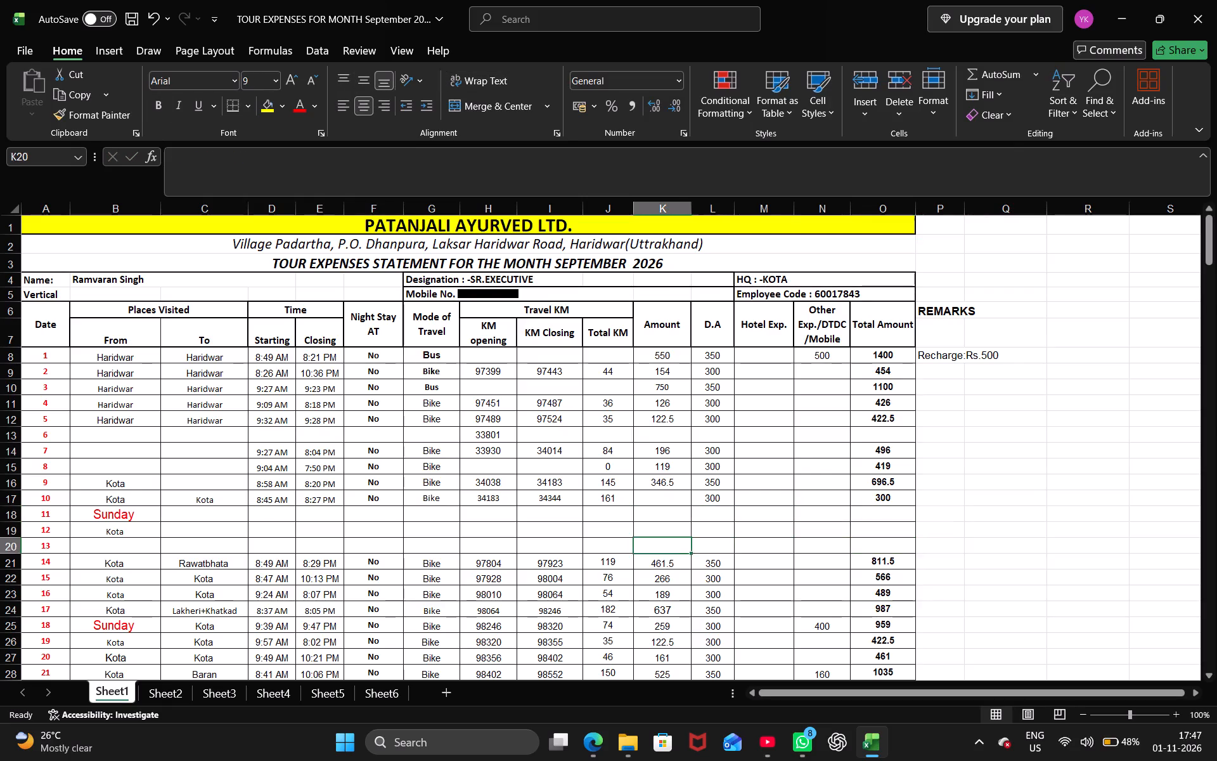
key("Left")
key("Left")
key("Left")
key("Left")
key("Left")
key("Left")
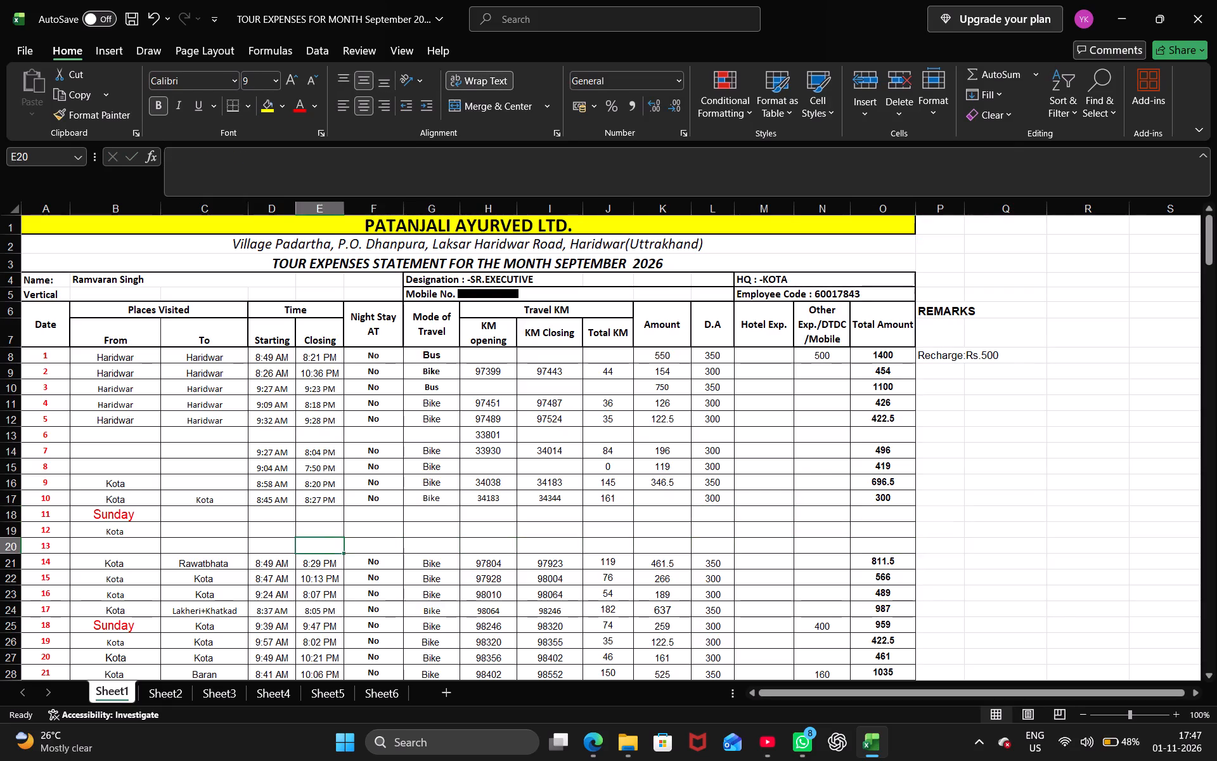
key("Left")
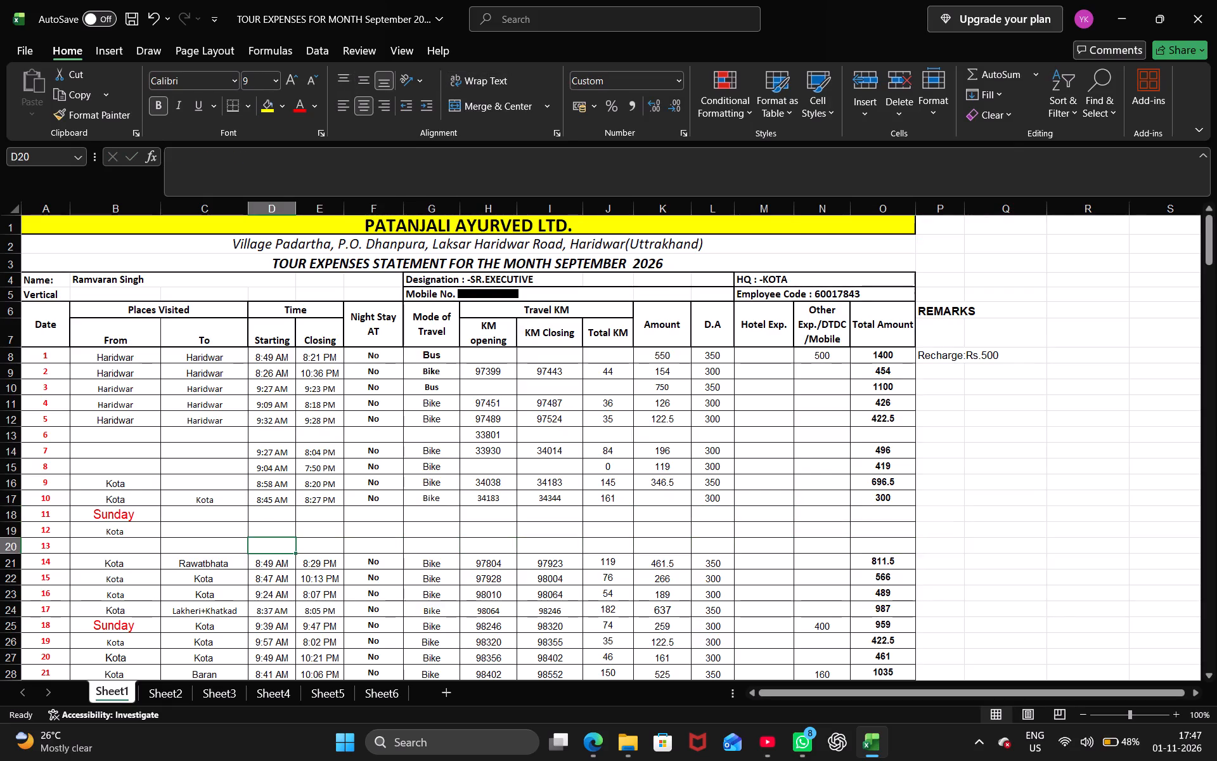
key("Up")
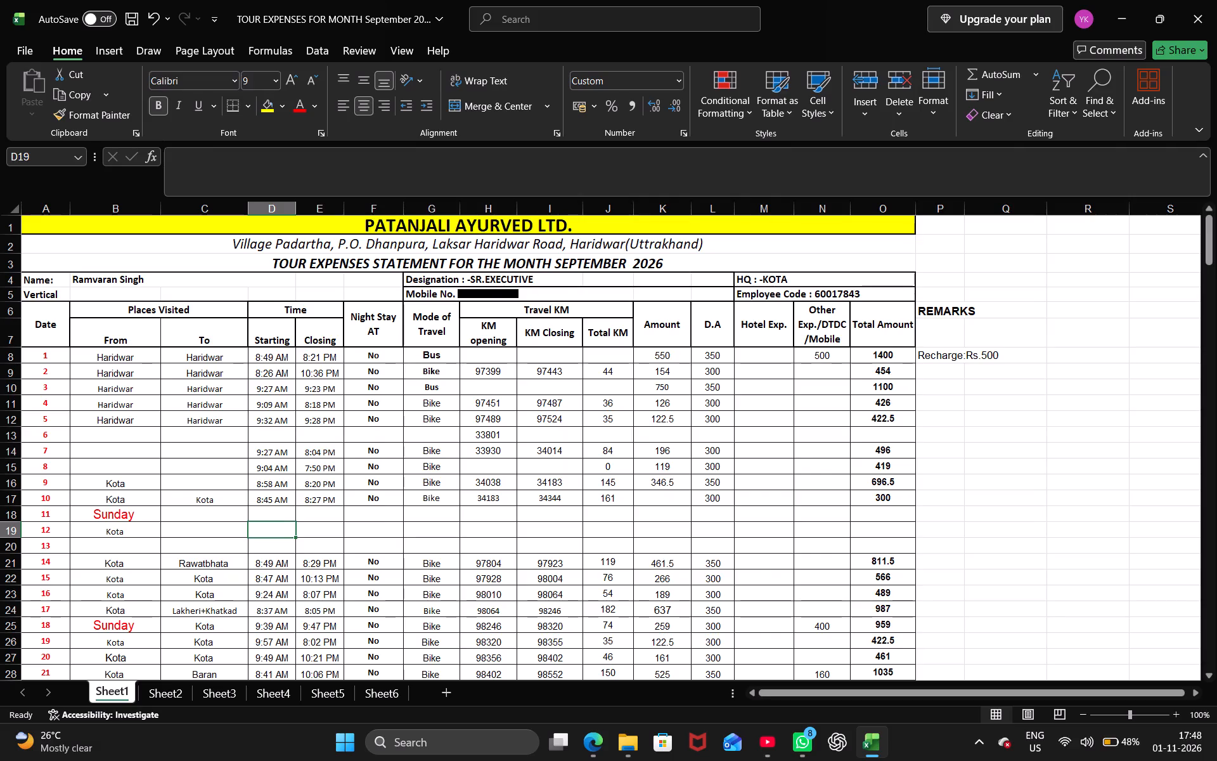
key("9")
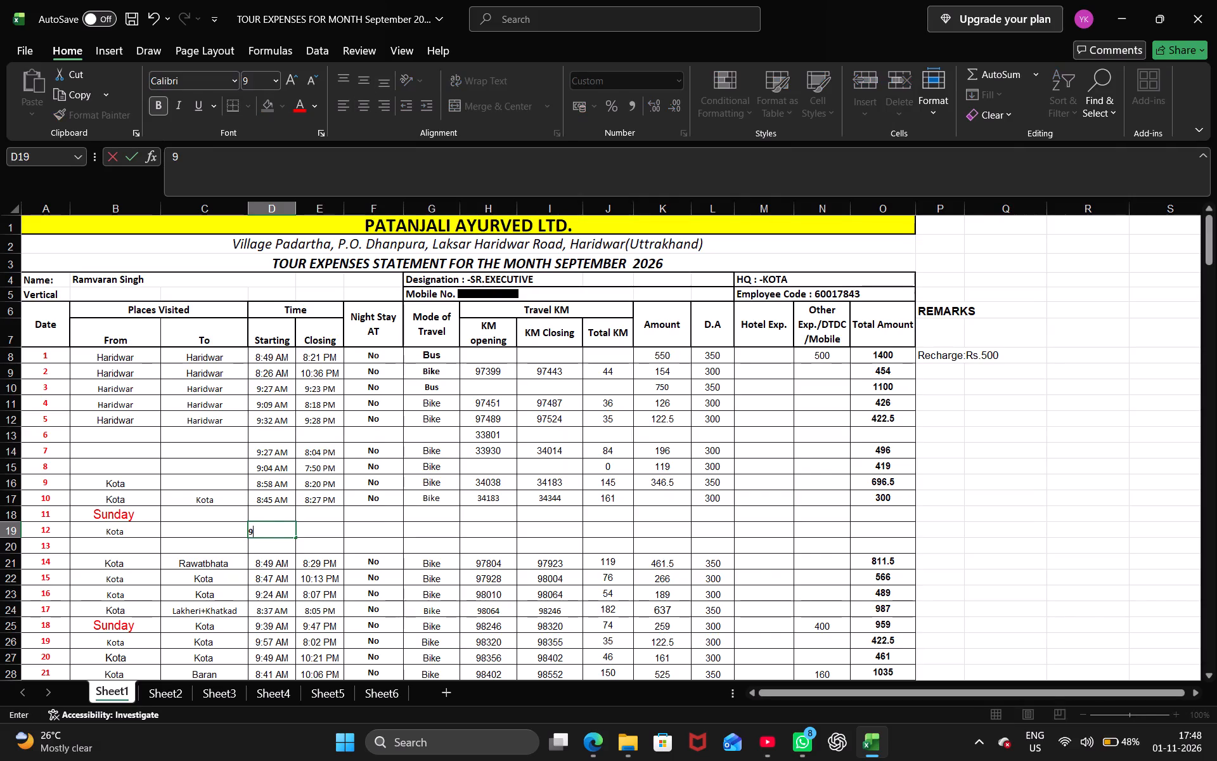
type(":19")
key("BackSpace")
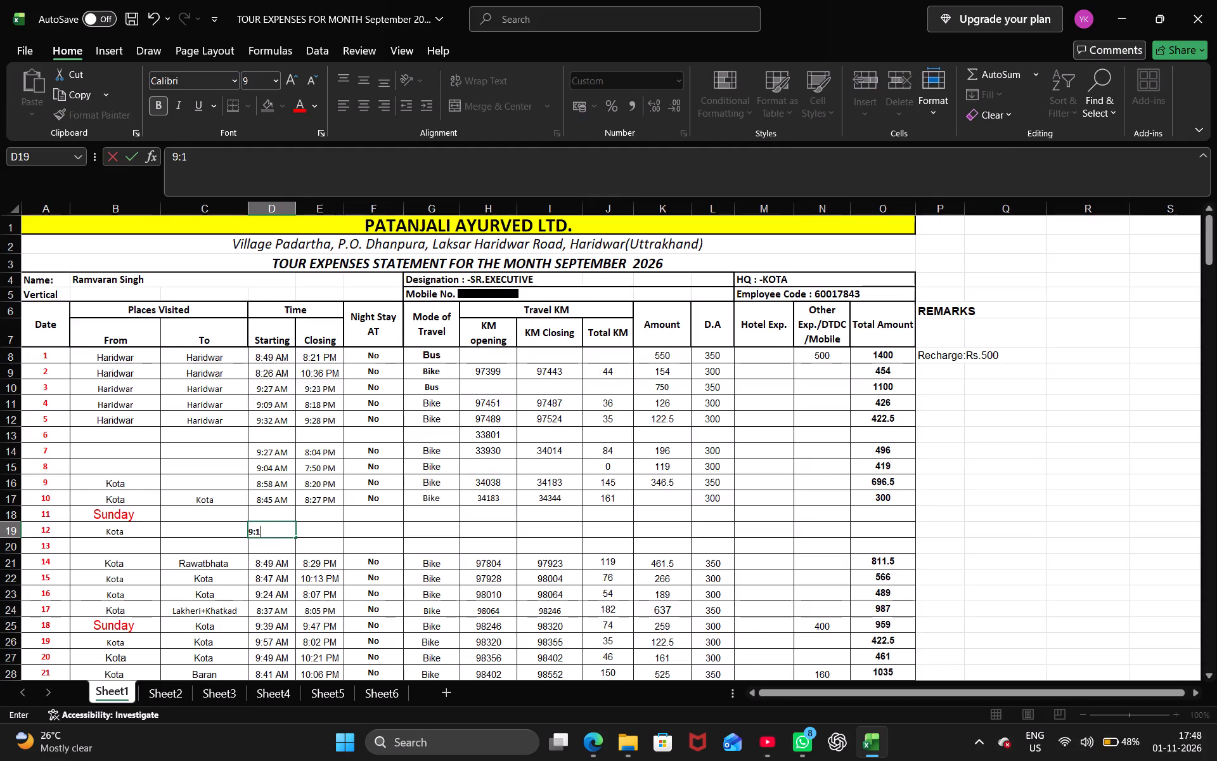
key("0")
key("Right")
type("9:38")
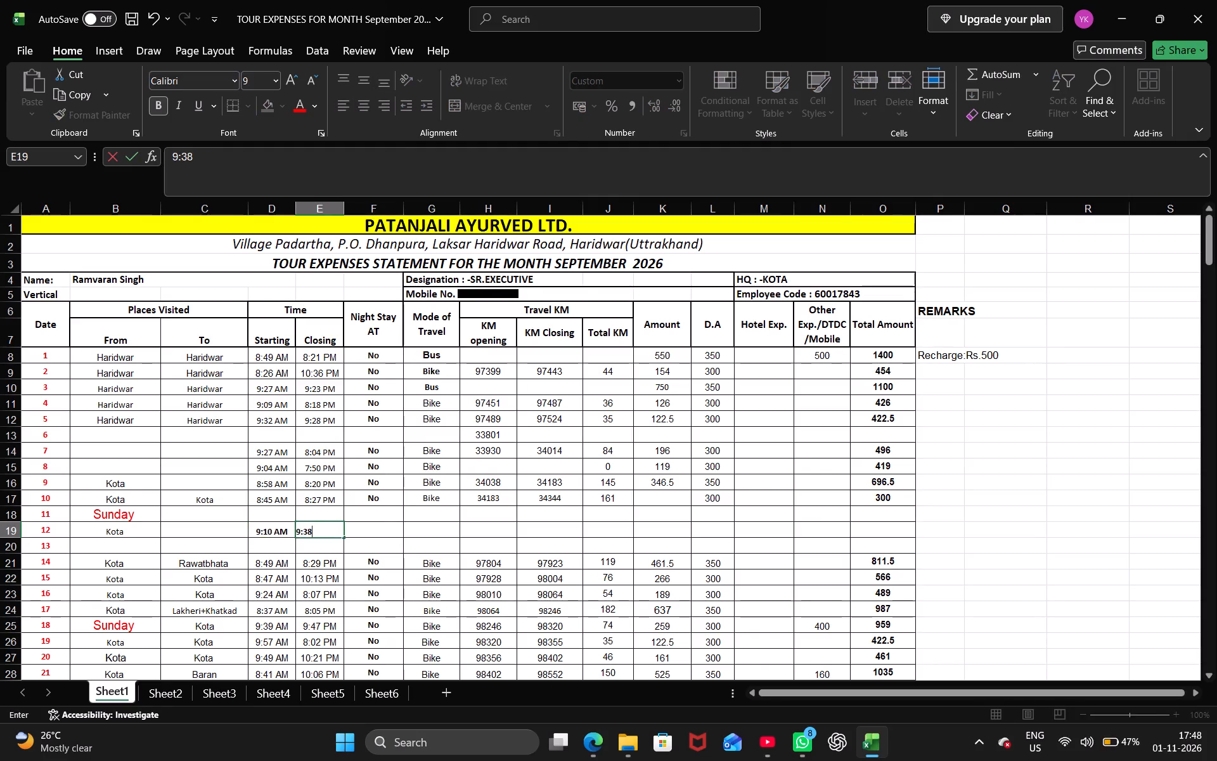
key("Down")
Enter the date 13 starting time 8:46 AM in cell D20 and closing time 8:17 in cell E20.
key("Left")
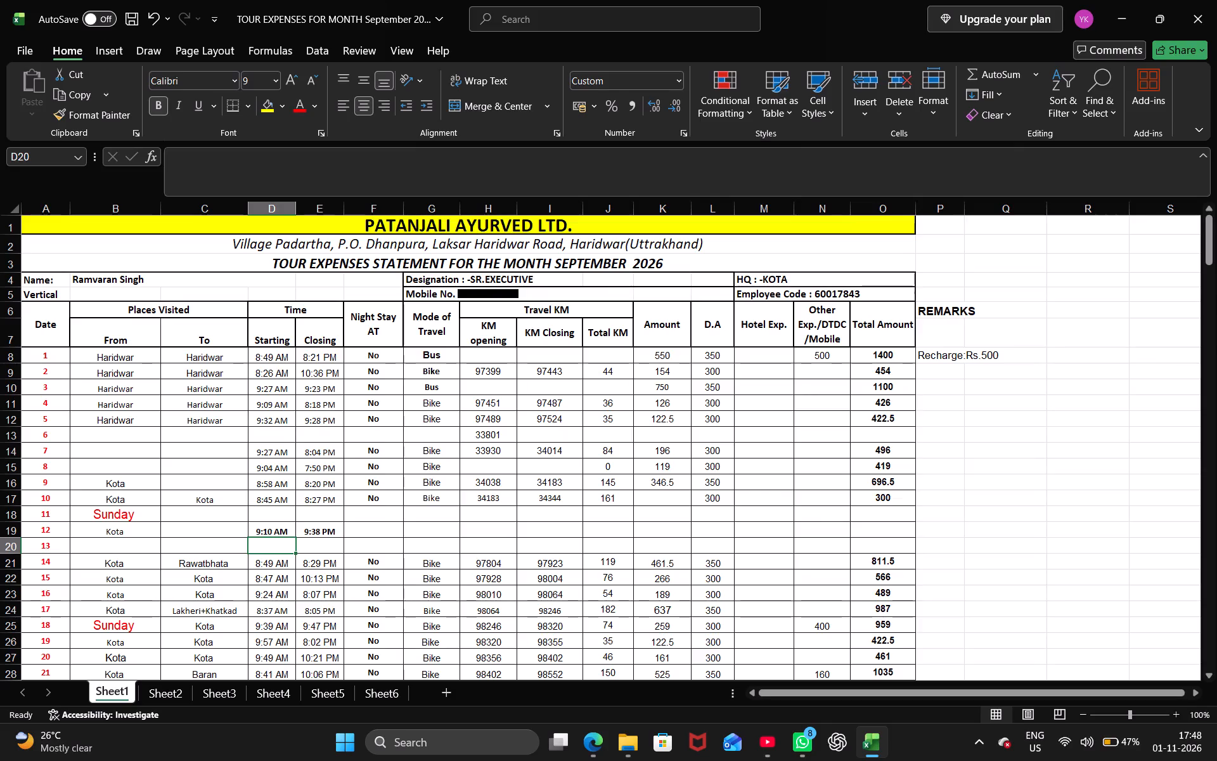
type("8:")
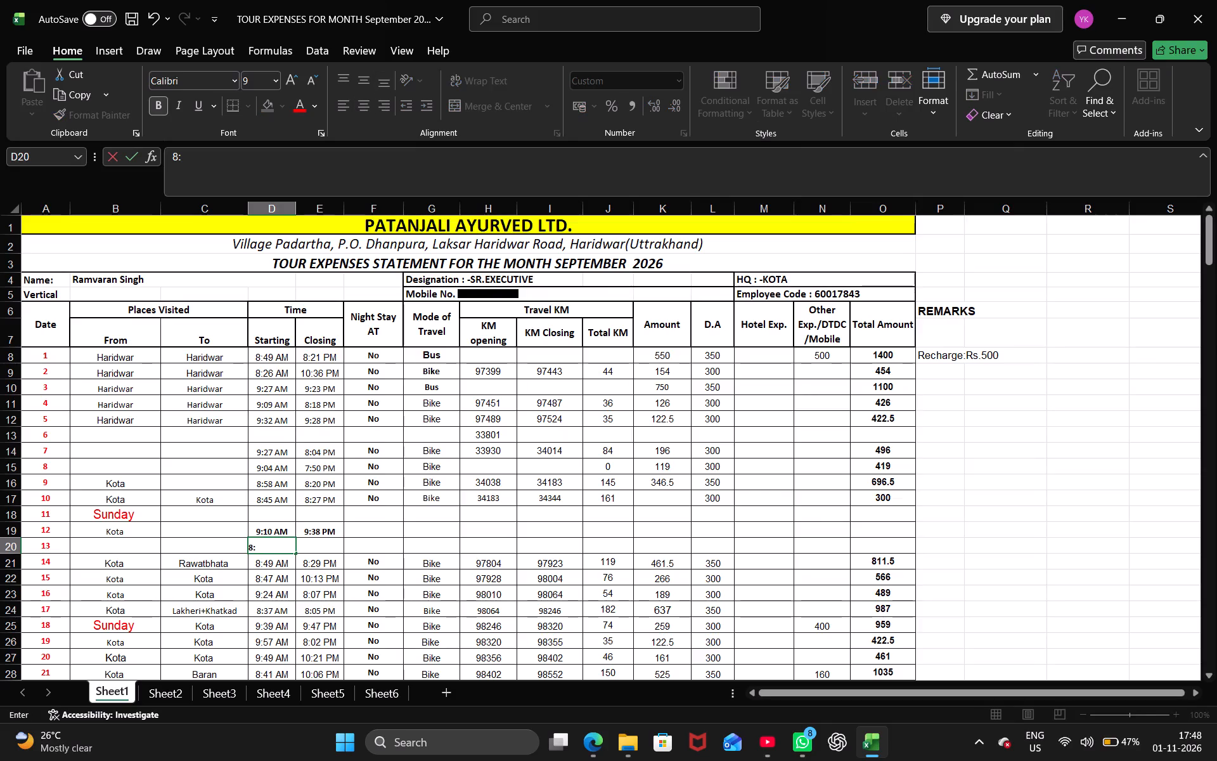
type("46")
key("Right")
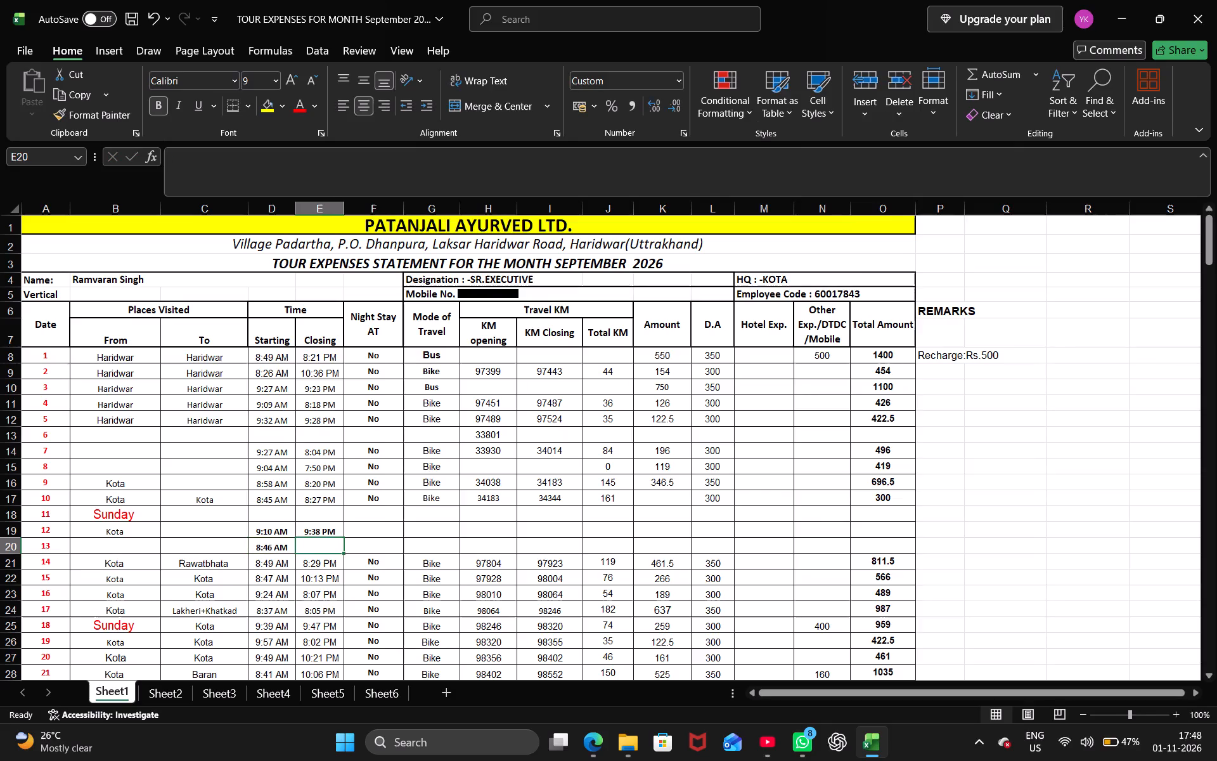
type("8:17")
key("Right")
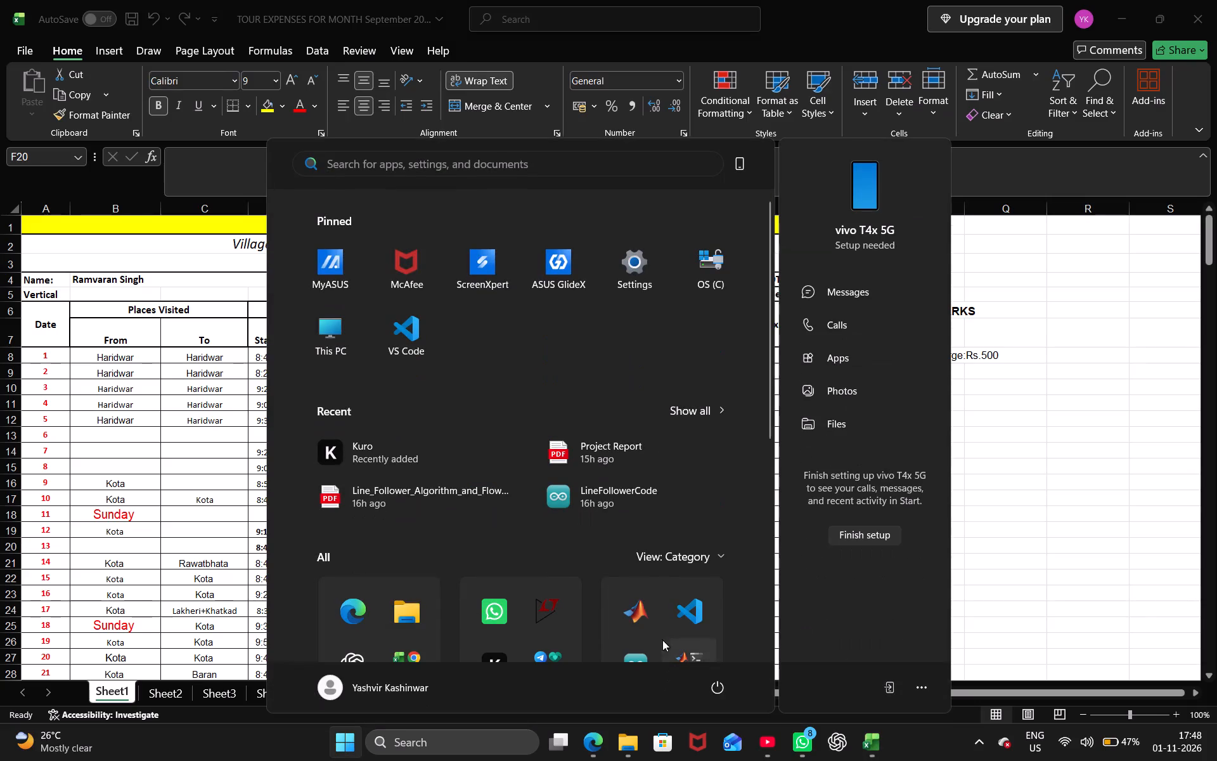
Open the recently added Kuro app.
left_click(408, 466)
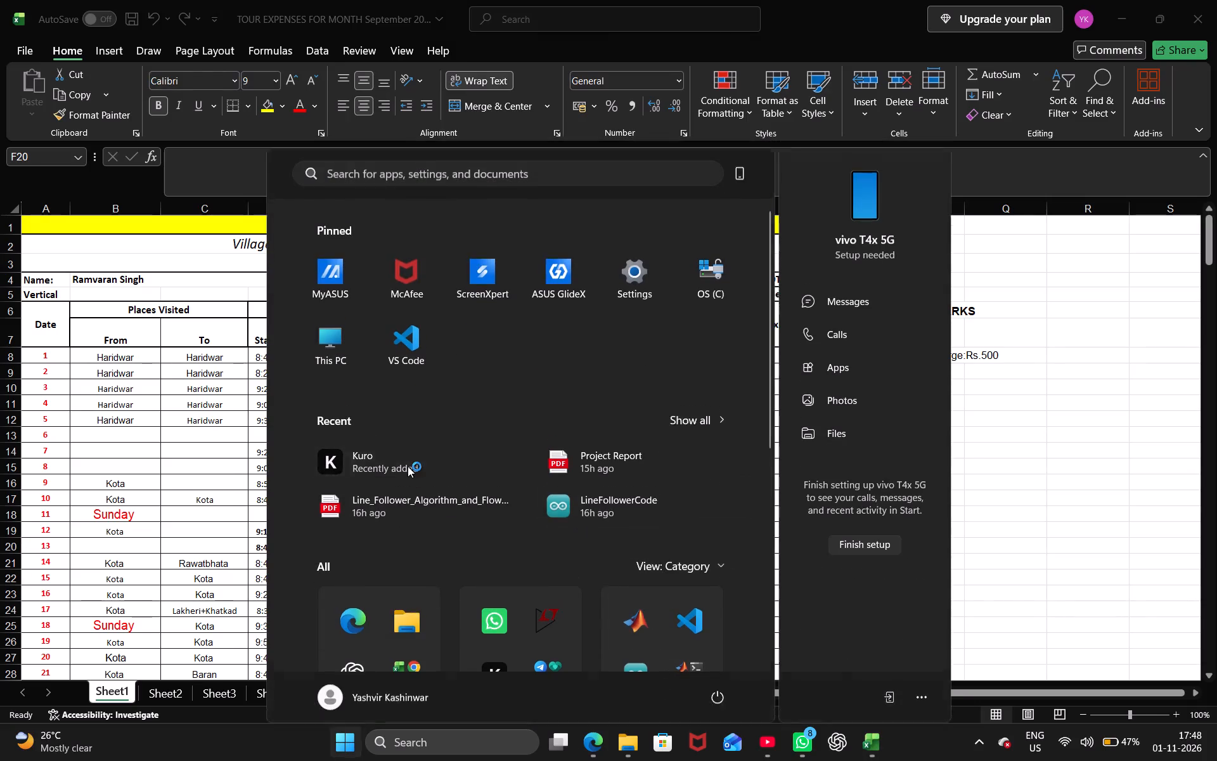
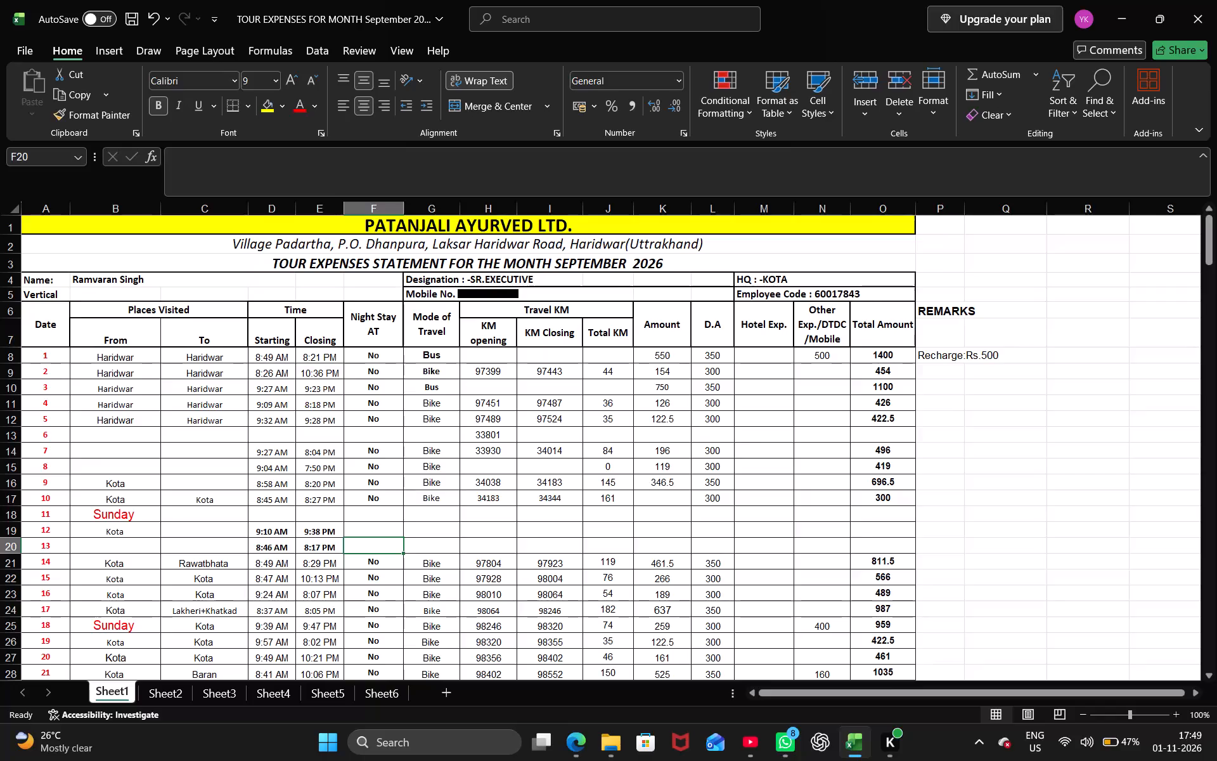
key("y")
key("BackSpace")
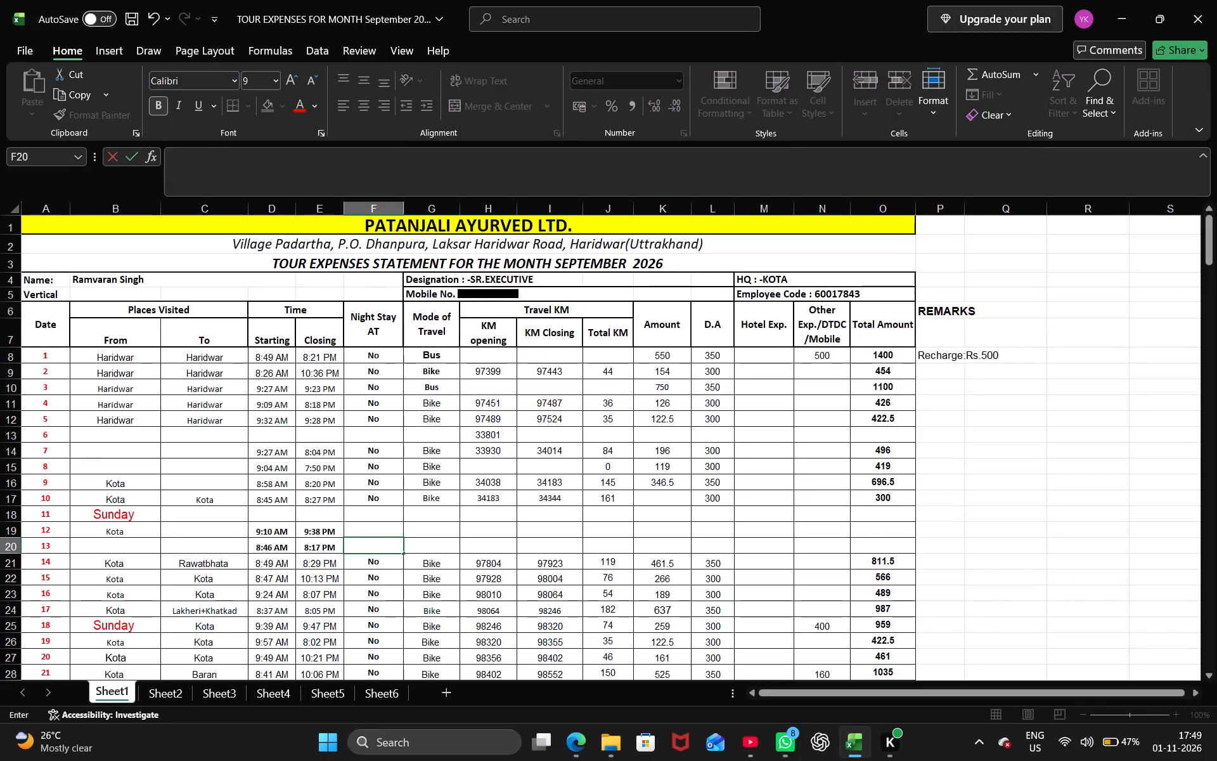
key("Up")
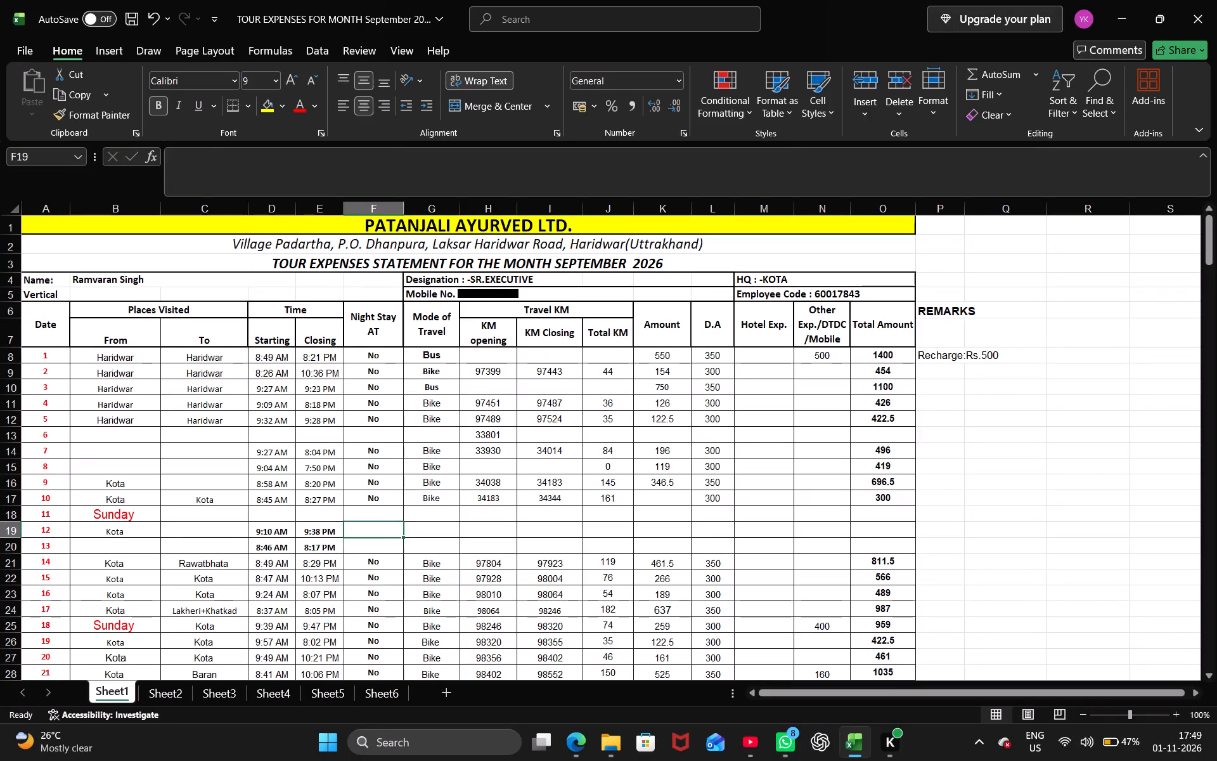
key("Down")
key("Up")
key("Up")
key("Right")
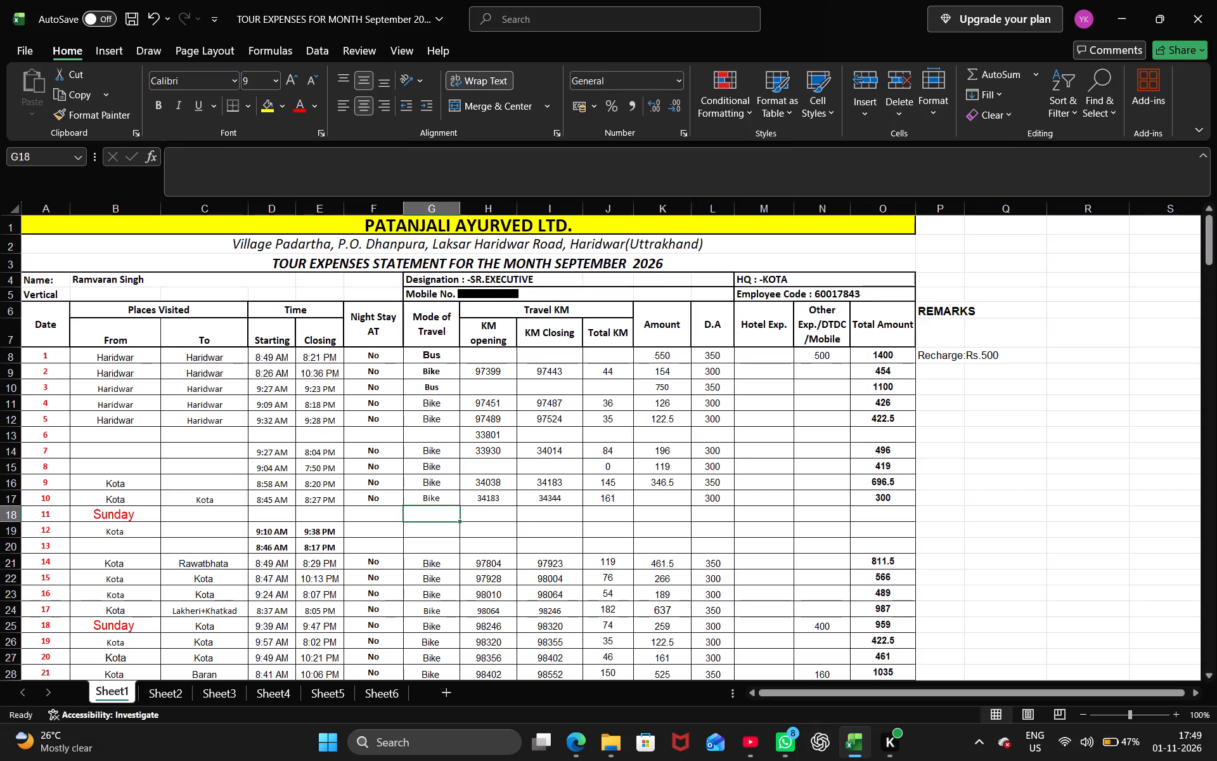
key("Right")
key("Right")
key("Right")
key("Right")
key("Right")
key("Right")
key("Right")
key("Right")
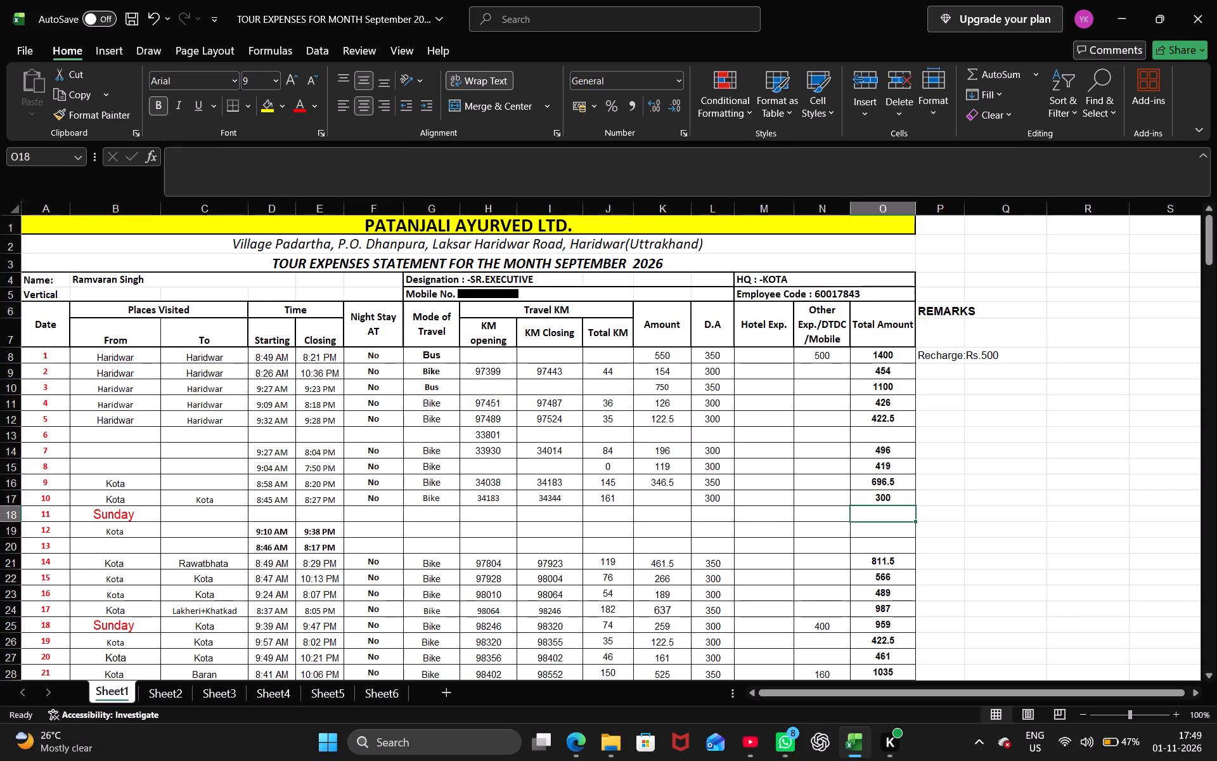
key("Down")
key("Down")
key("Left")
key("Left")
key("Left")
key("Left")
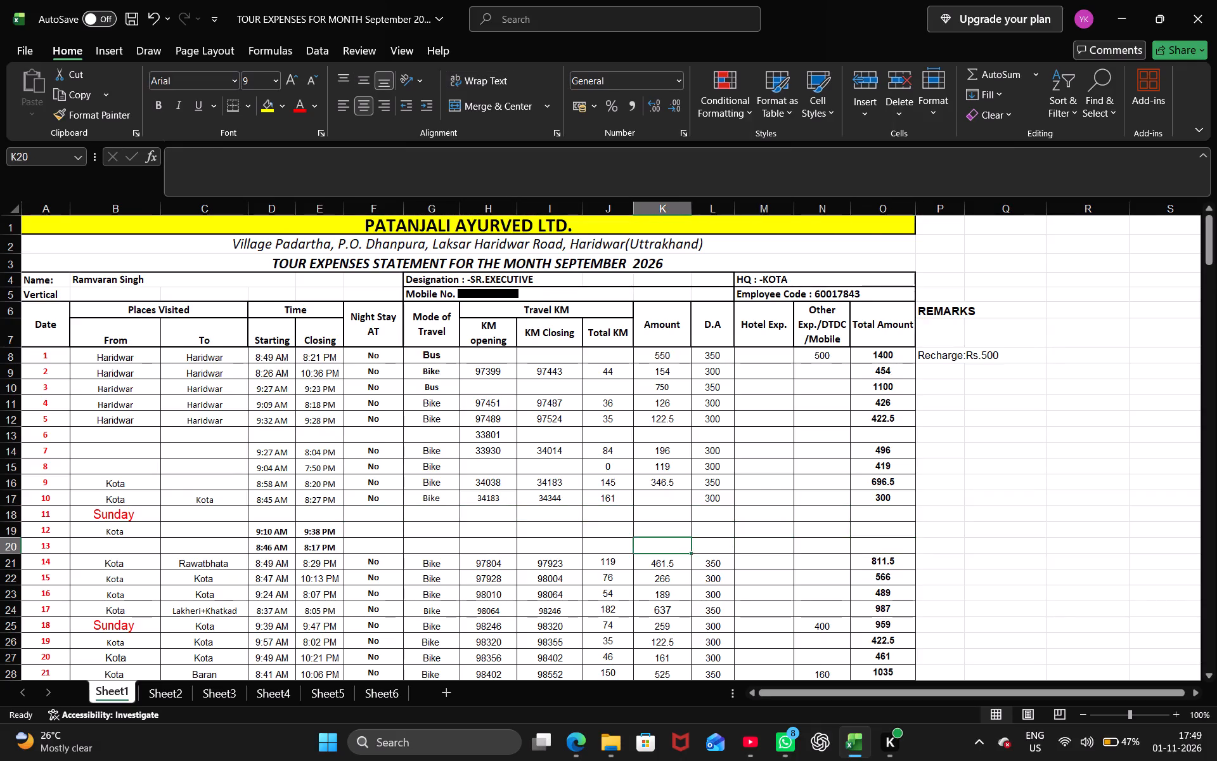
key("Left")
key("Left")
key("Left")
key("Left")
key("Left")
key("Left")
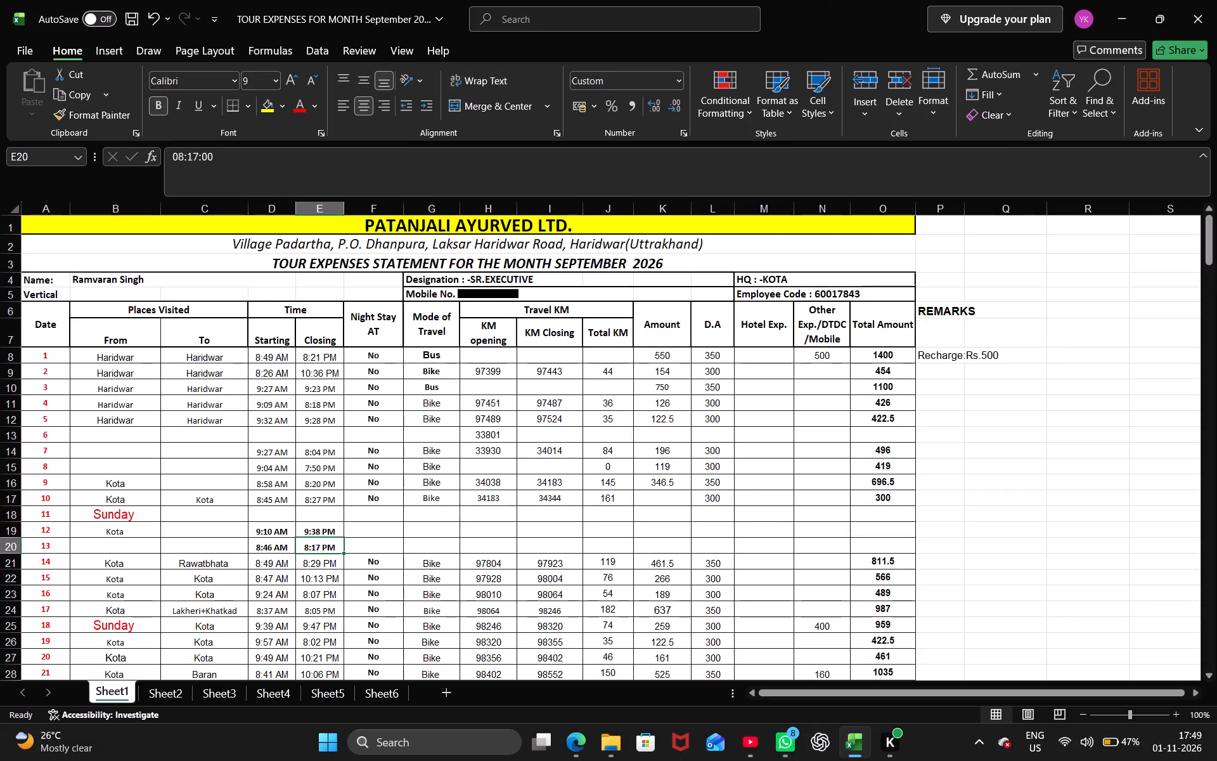
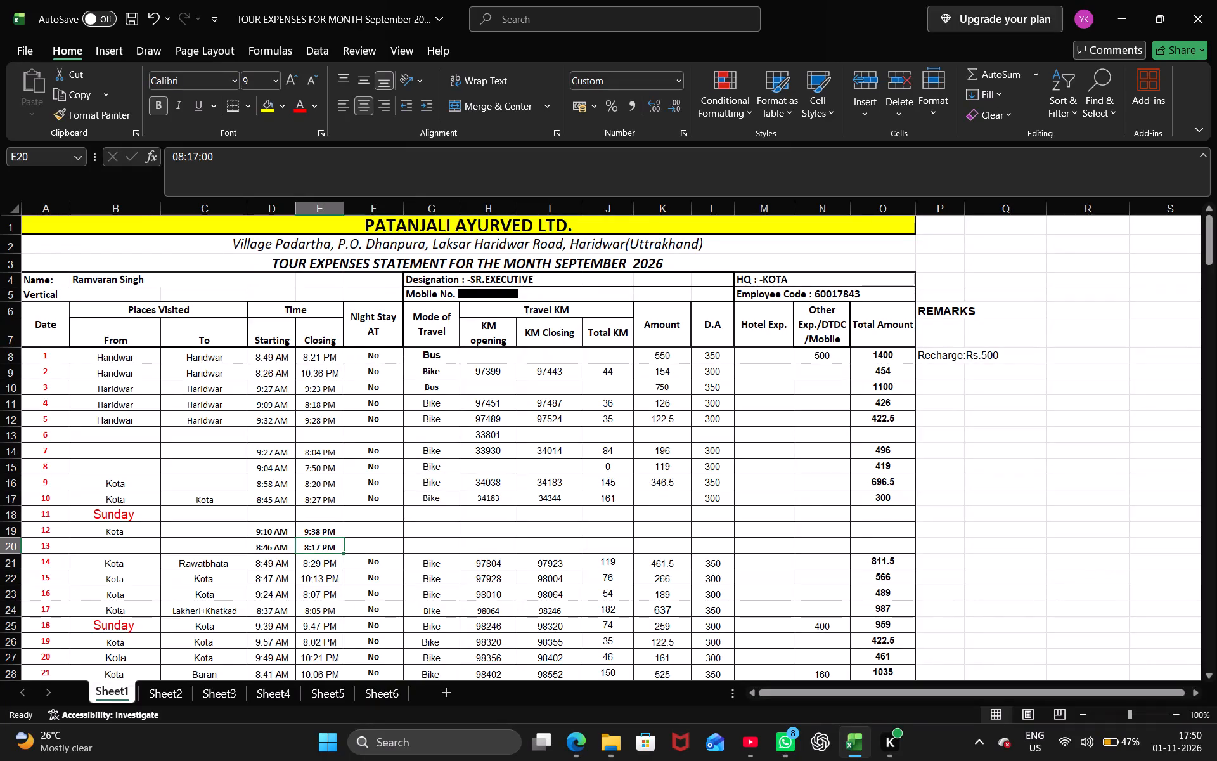
Enter KM opening 98752 and KM closing 98812 in the row for date 13.
key("Down")
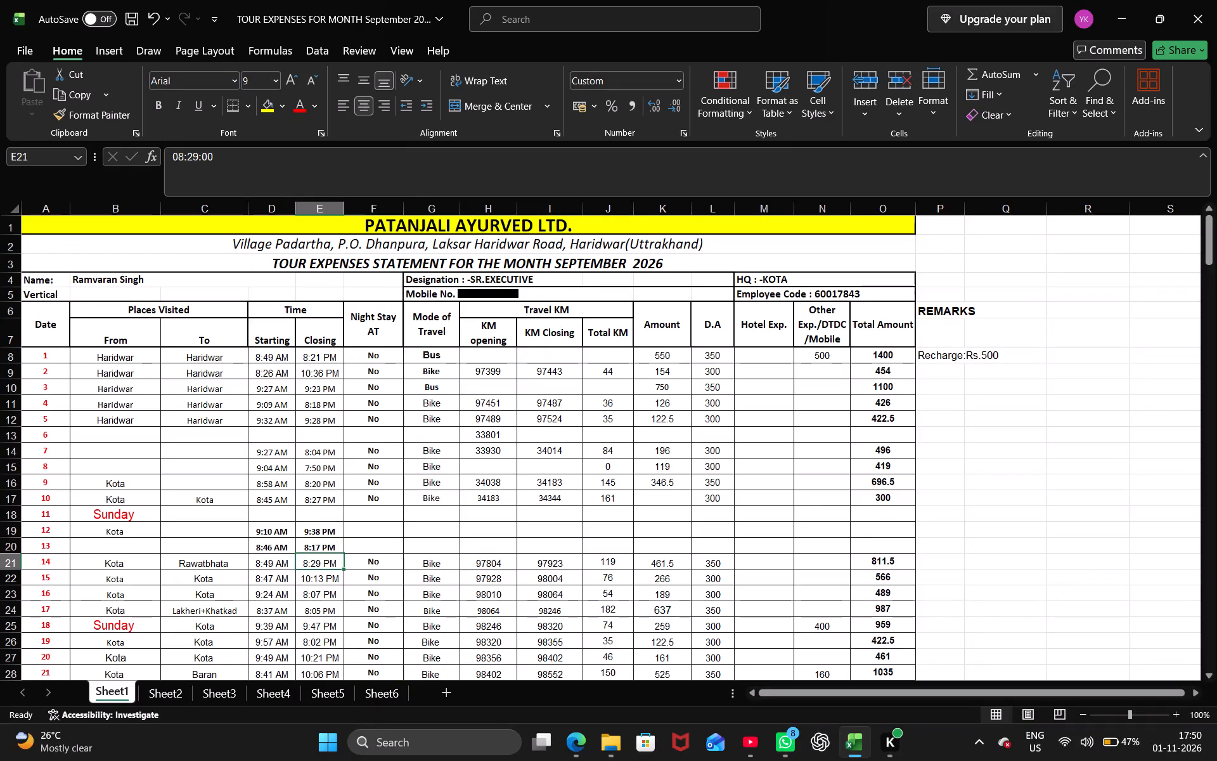
key("Left")
key("Up")
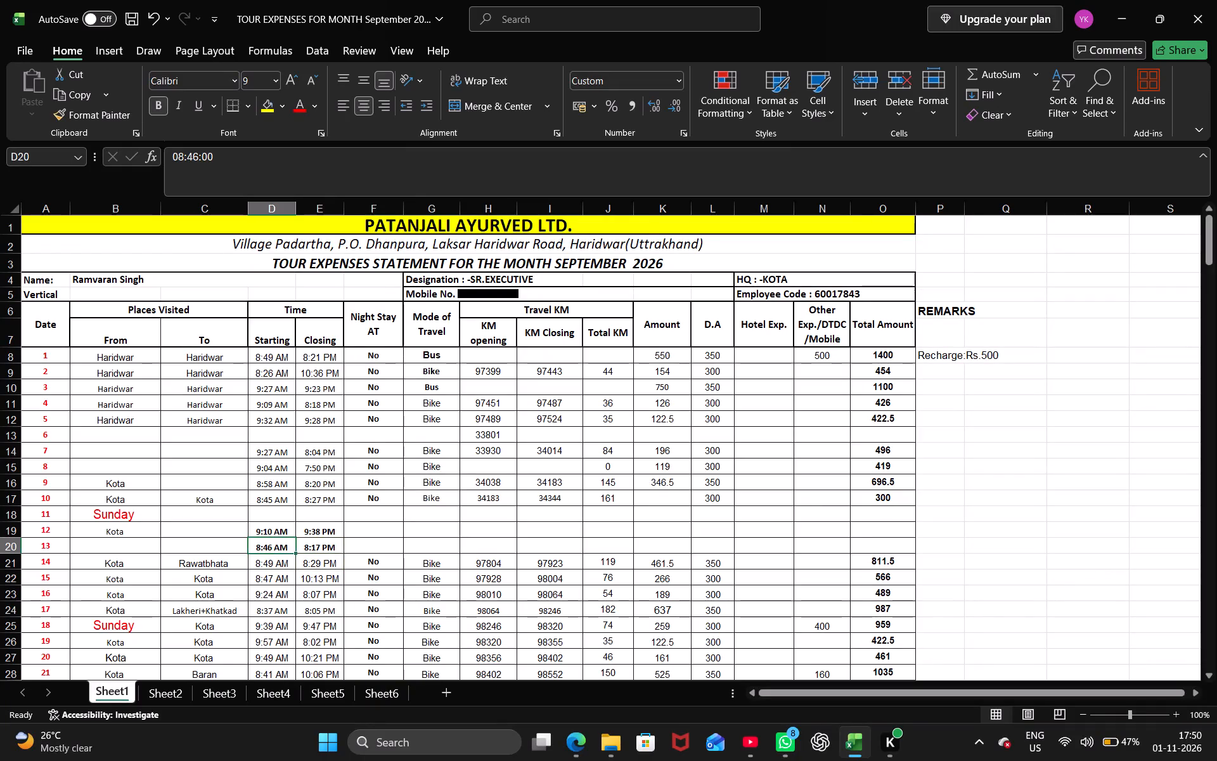
key("Right")
key("Right")
key("Right")
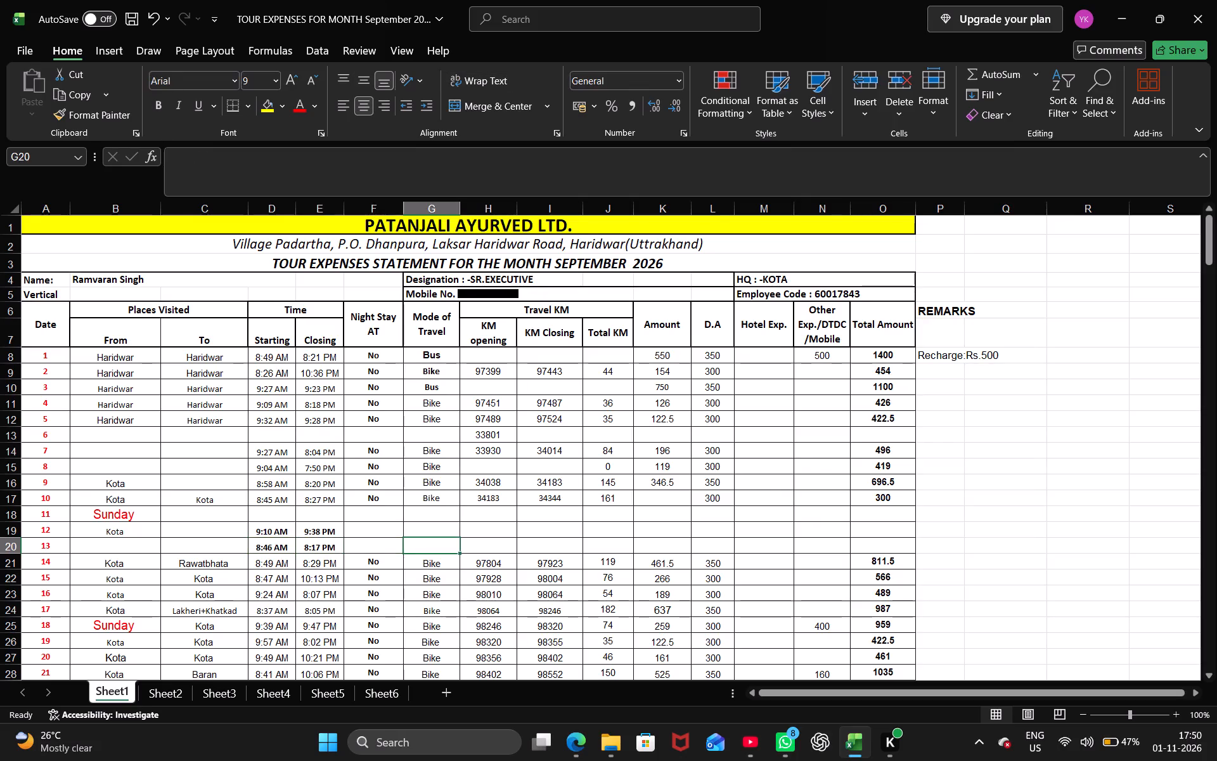
key("Right")
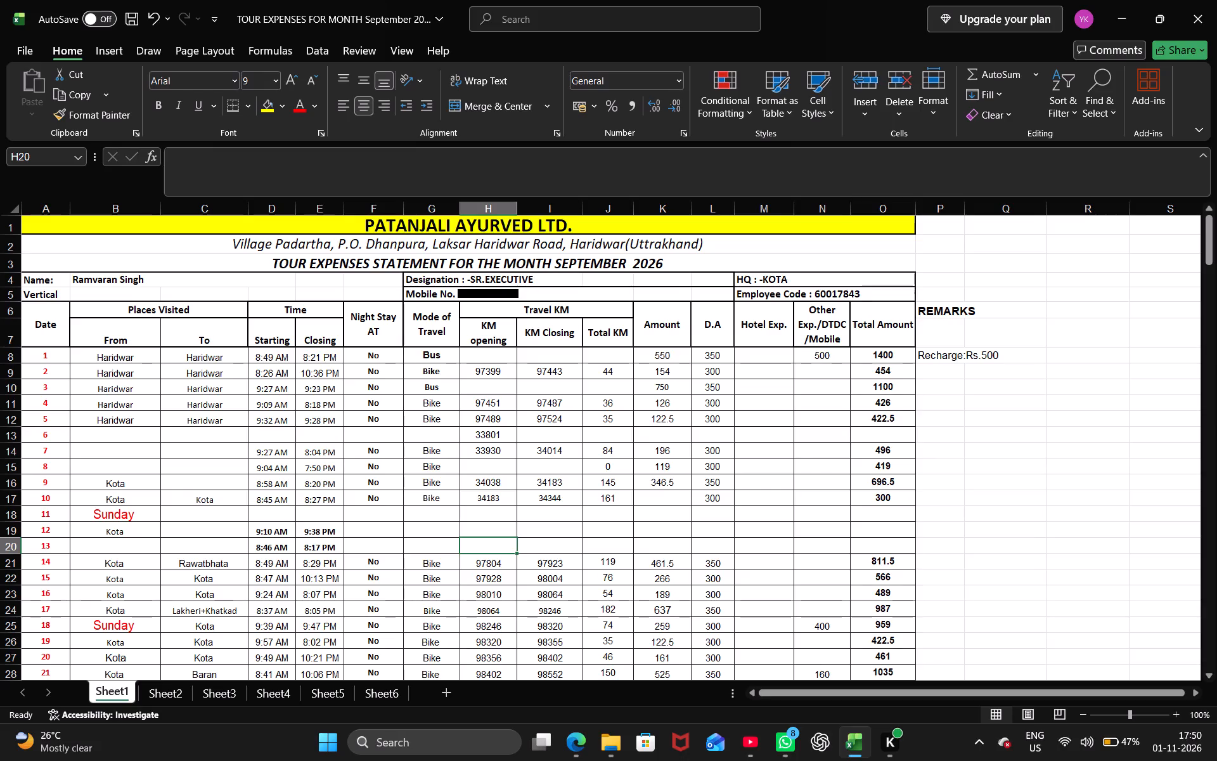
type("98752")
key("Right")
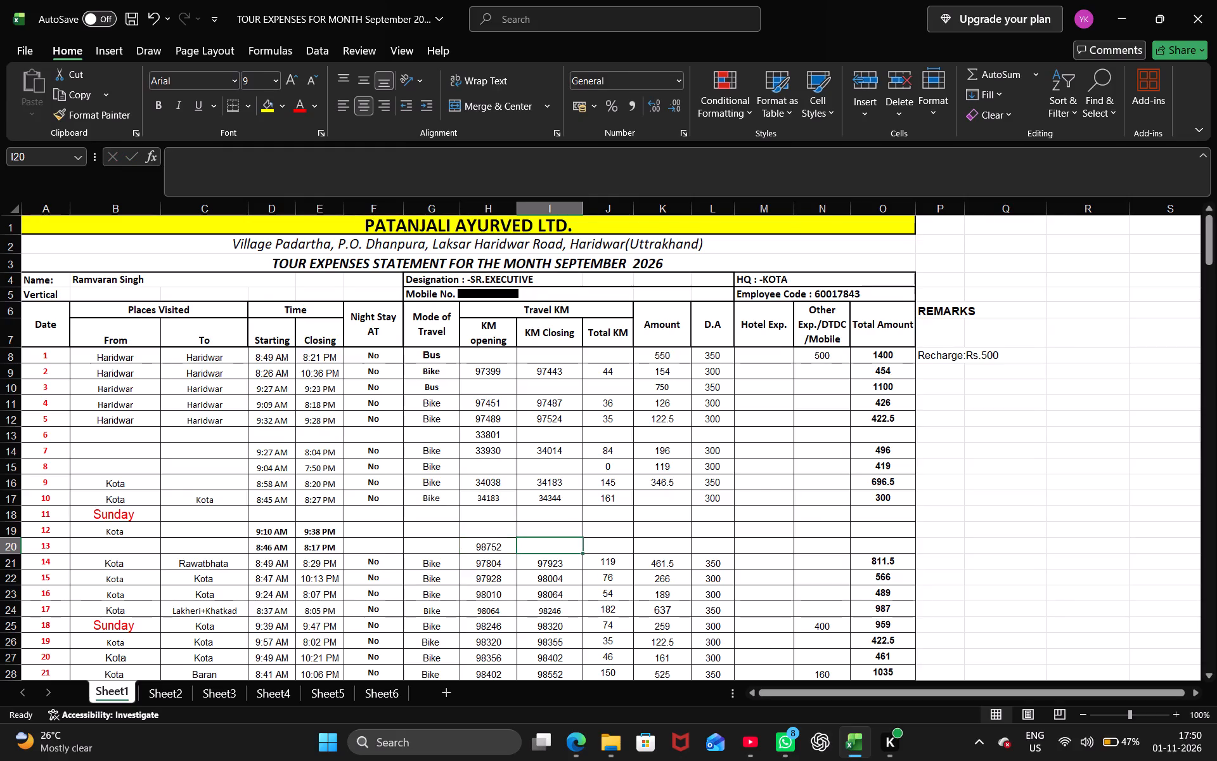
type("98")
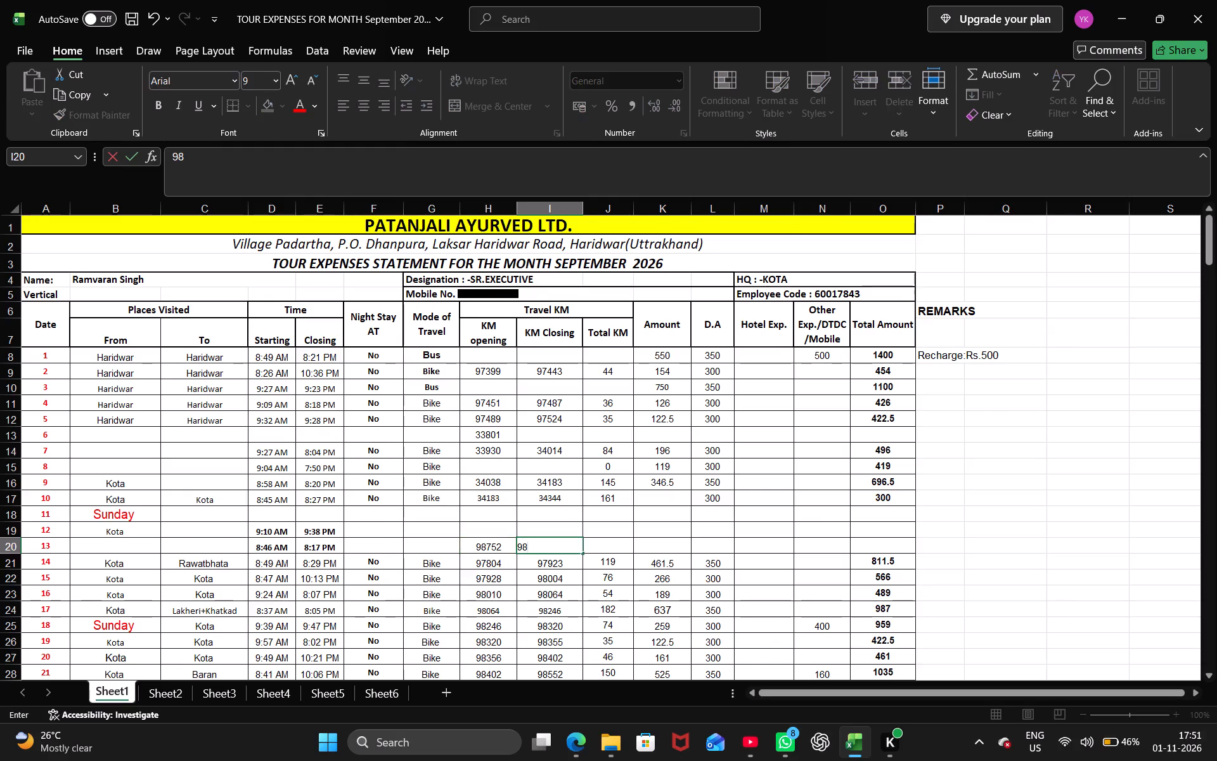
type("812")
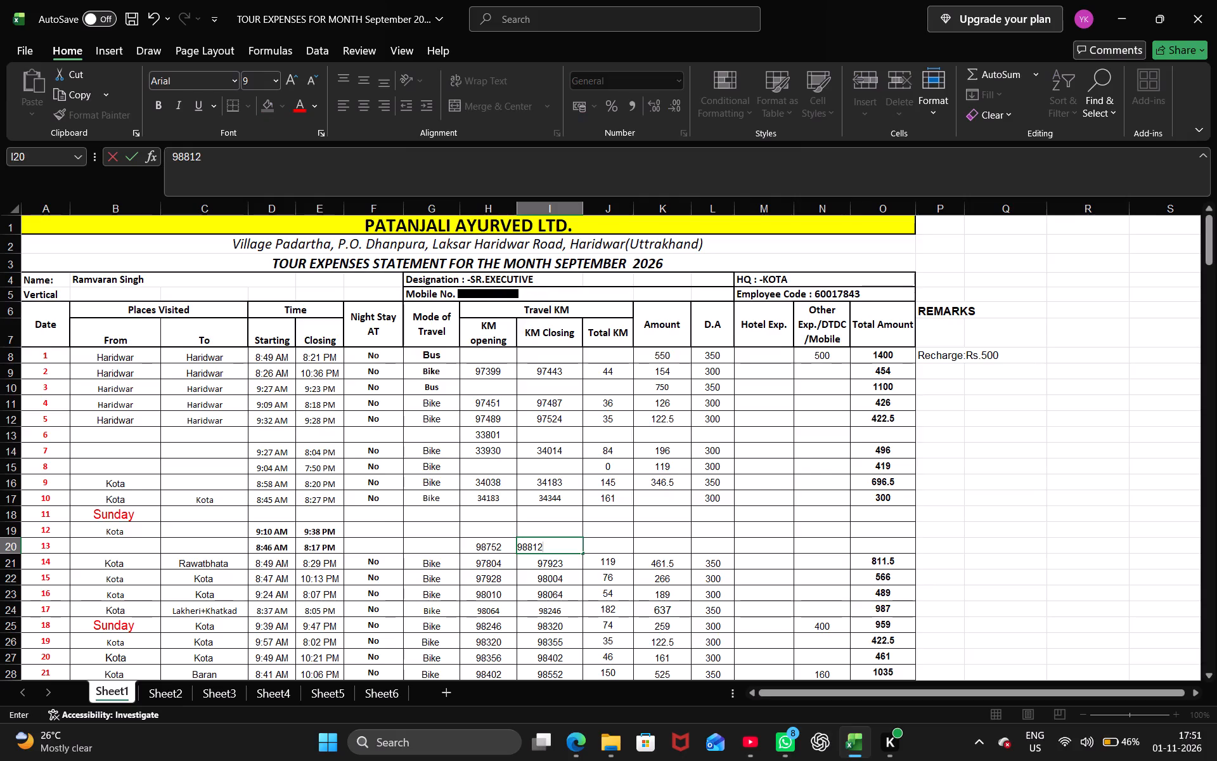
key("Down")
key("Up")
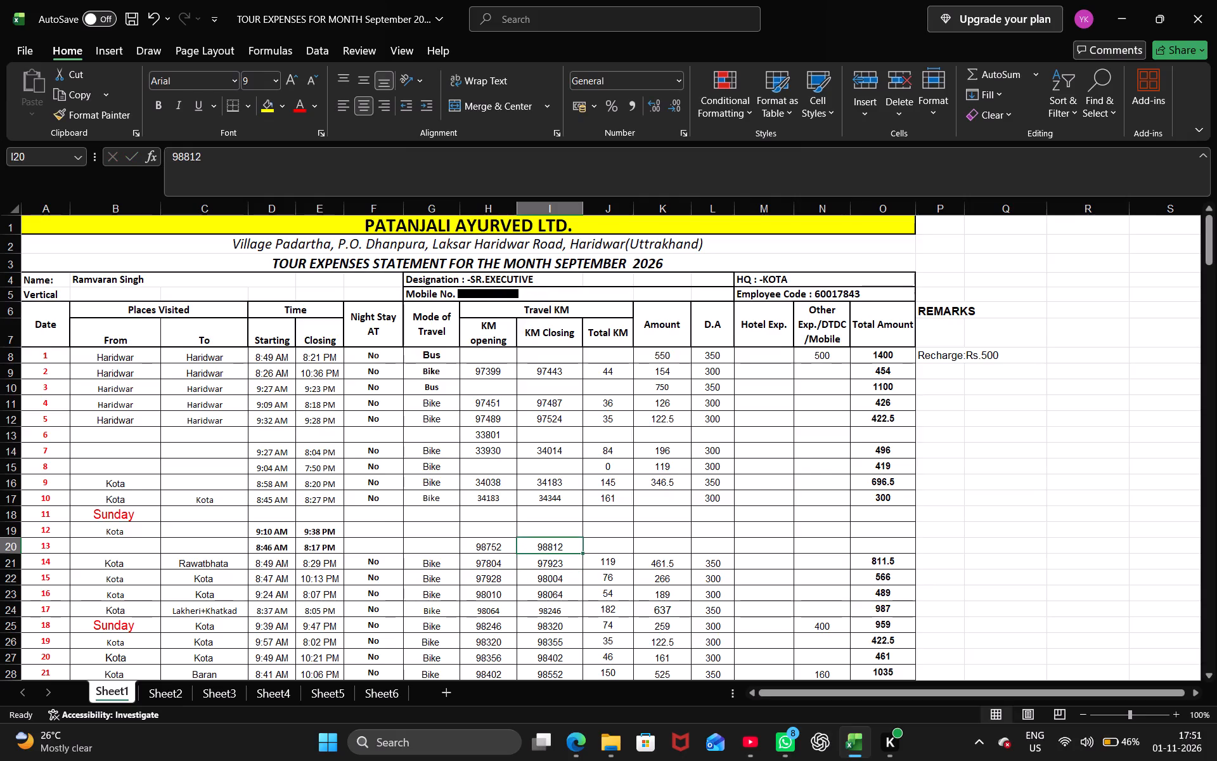
Enter 60 as the Total KM for date 13.
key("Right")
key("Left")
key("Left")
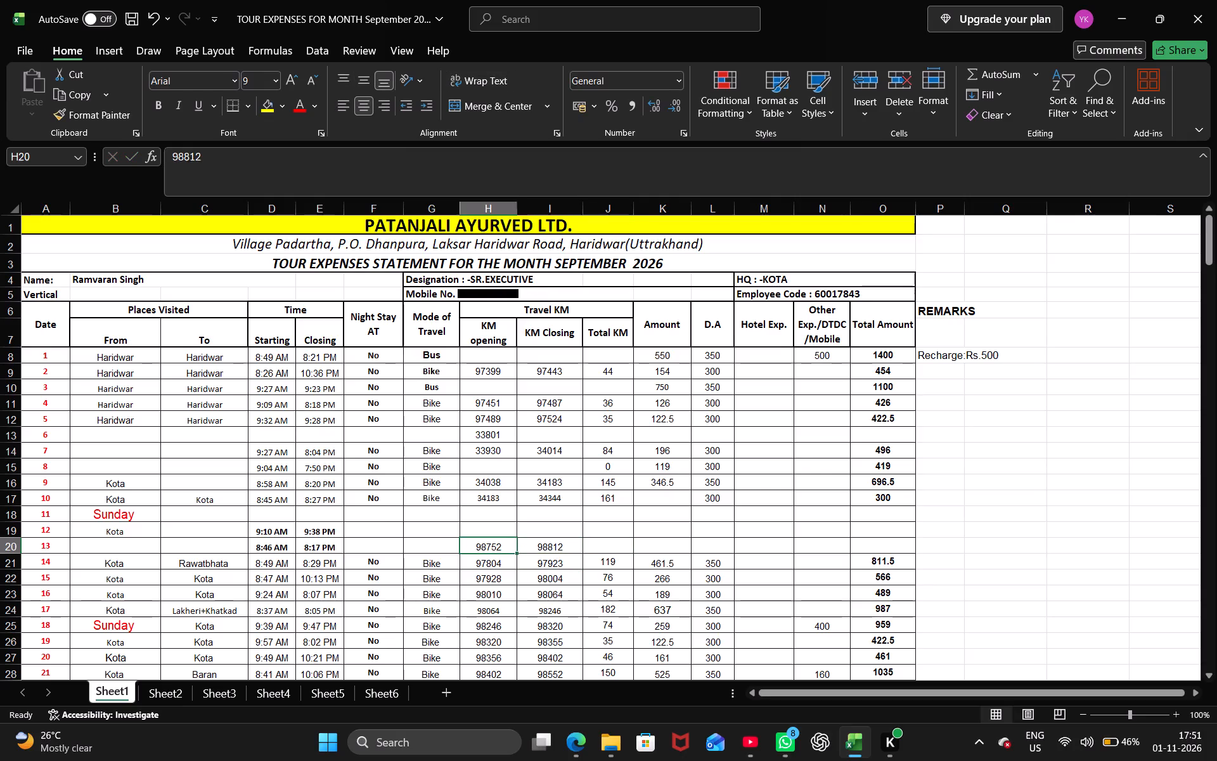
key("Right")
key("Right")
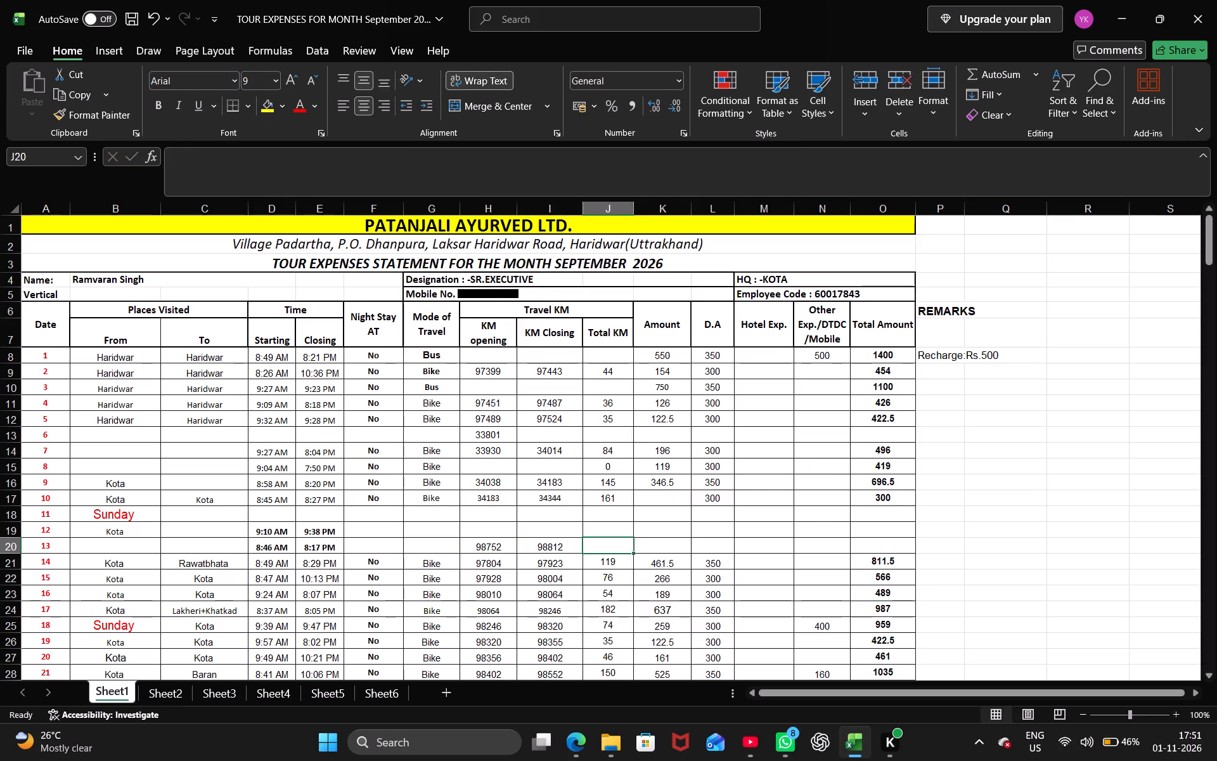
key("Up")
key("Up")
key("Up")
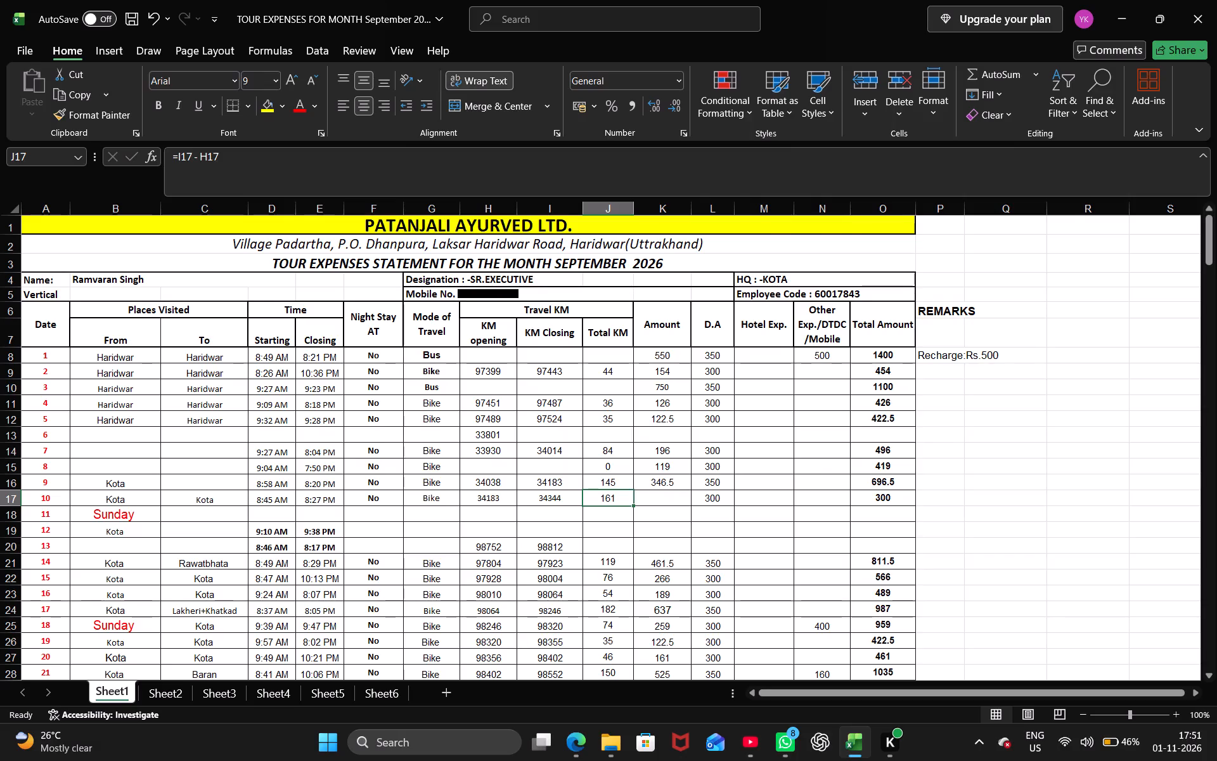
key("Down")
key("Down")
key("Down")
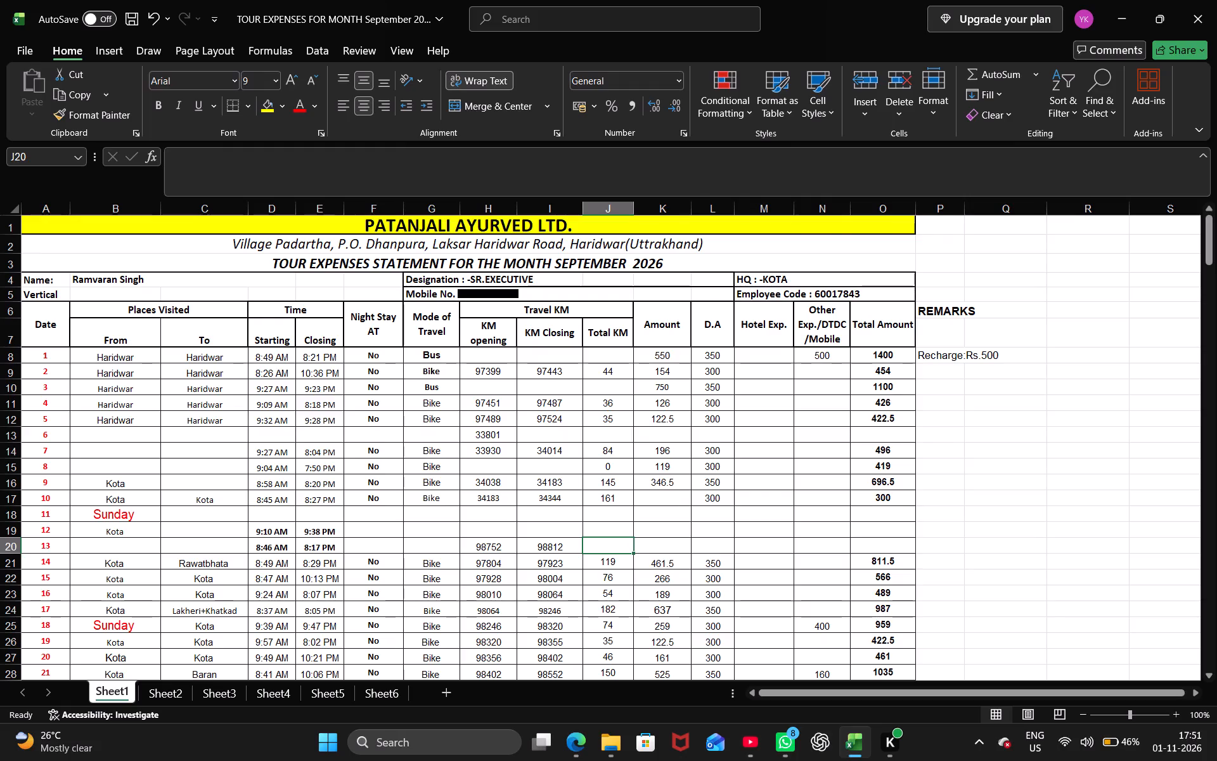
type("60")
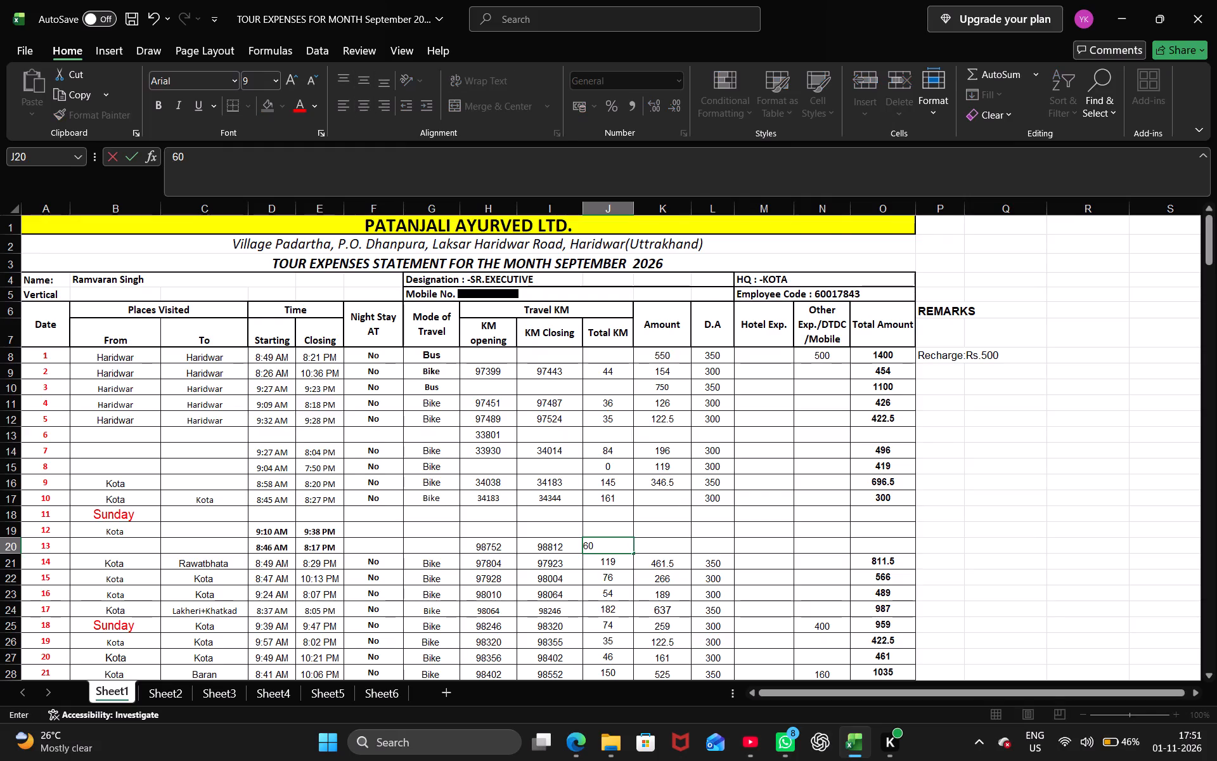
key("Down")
Set the starting time to 10:20 and the closing time to 7:16 for date 14.
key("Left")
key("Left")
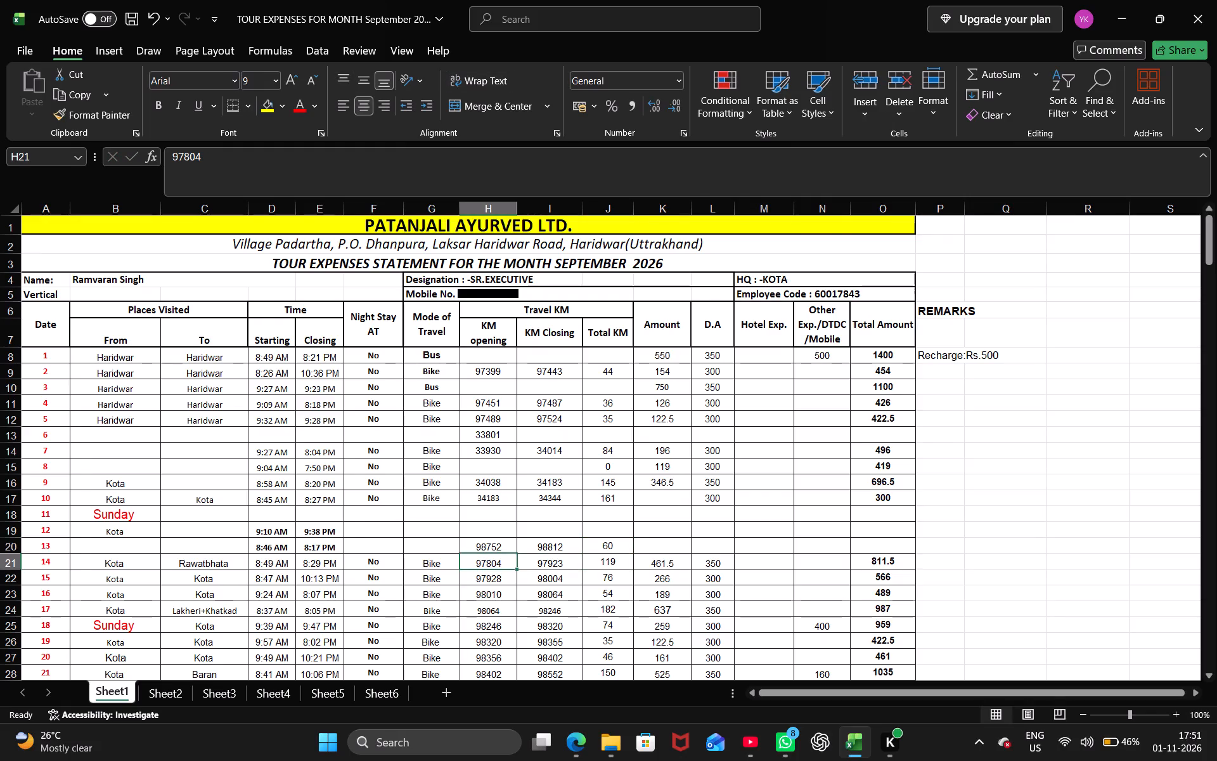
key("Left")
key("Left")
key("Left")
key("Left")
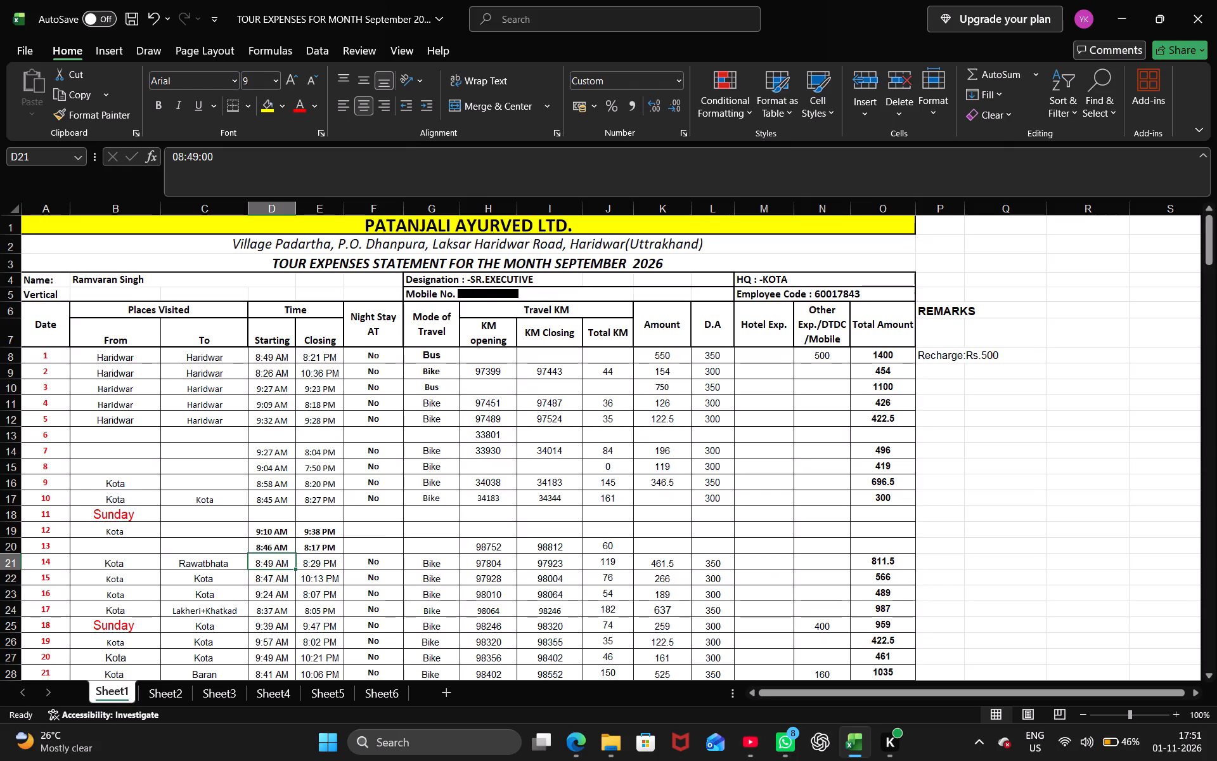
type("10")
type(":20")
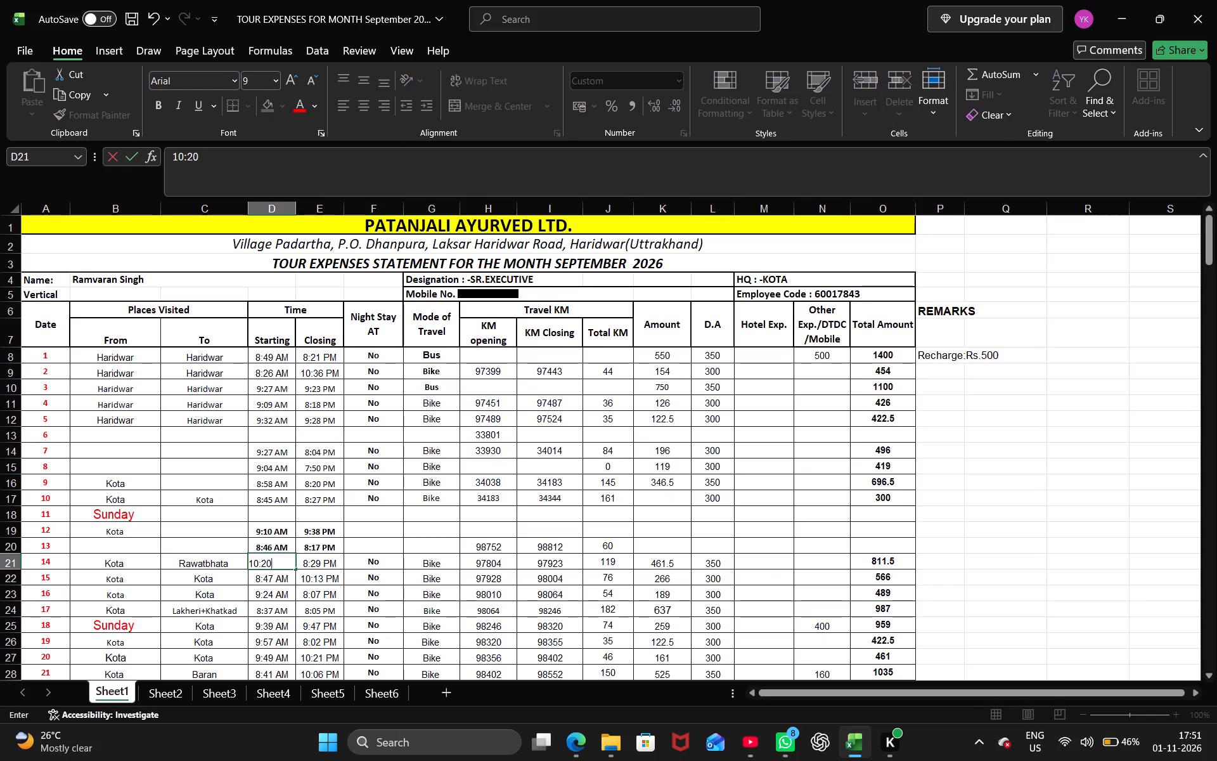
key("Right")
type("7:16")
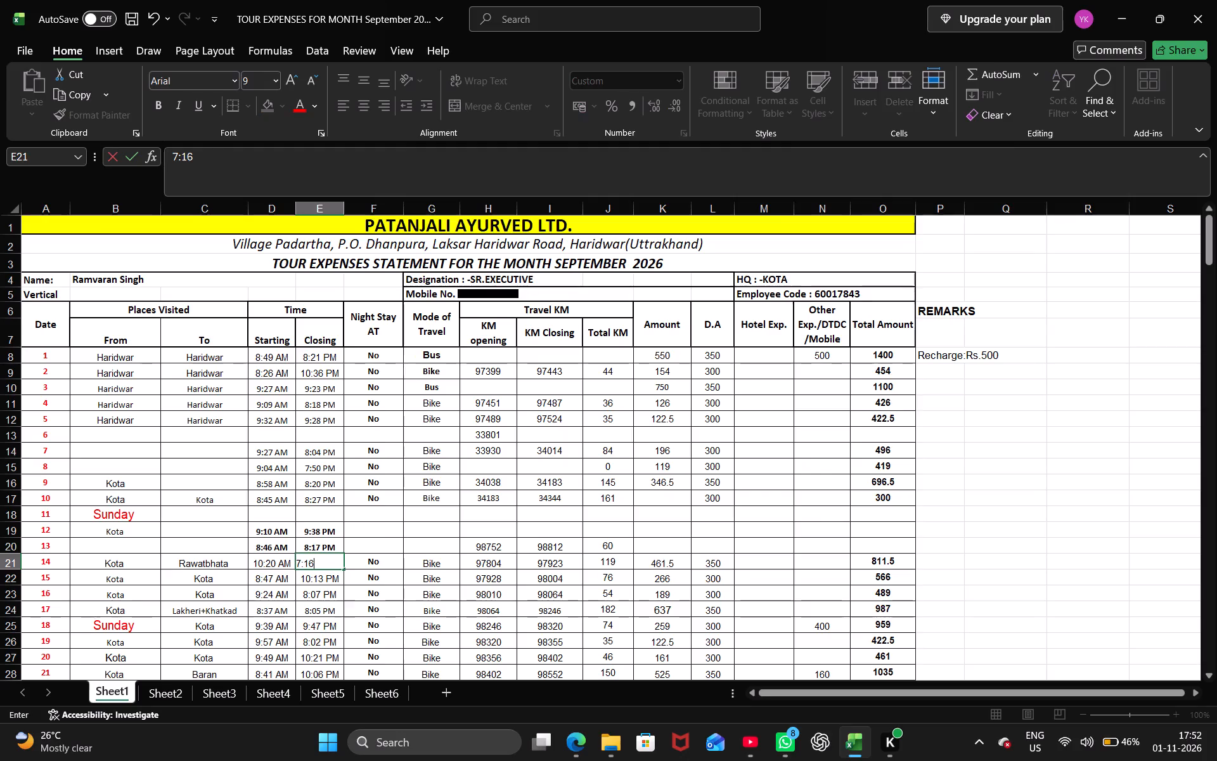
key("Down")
Set KM opening to 125169 and KM closing to 125330 for date 14.
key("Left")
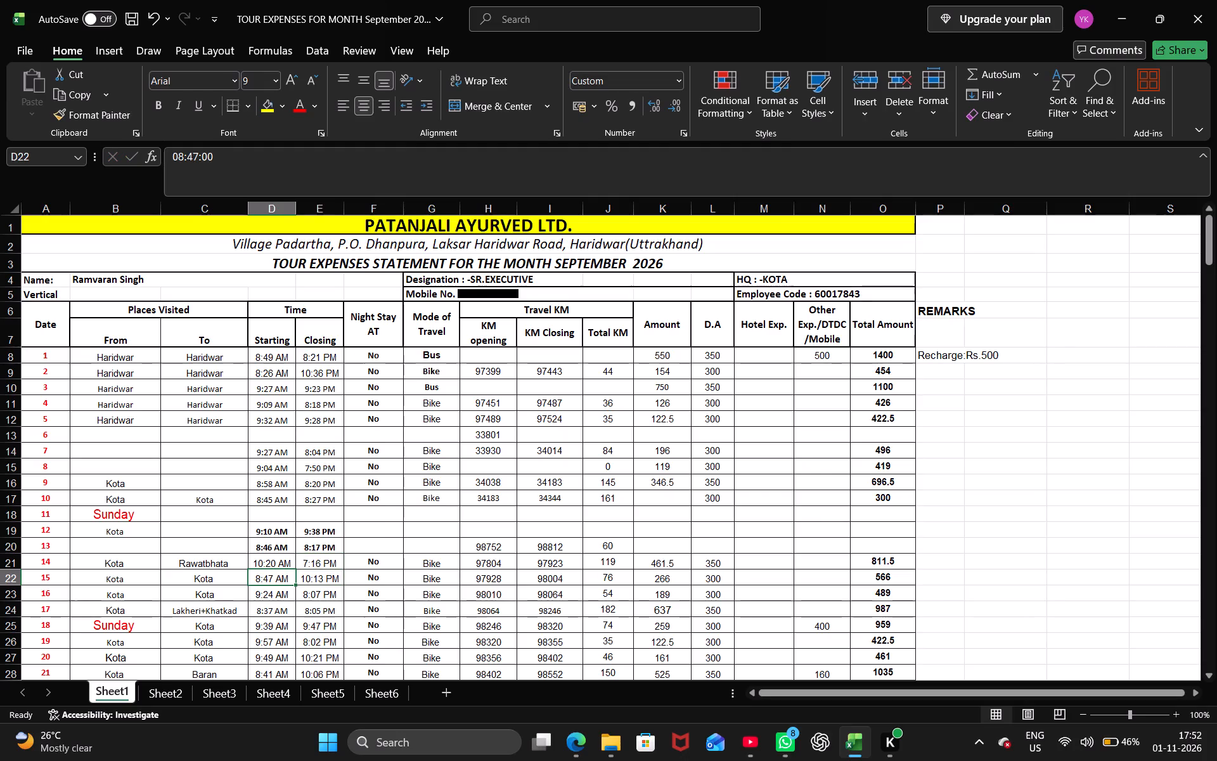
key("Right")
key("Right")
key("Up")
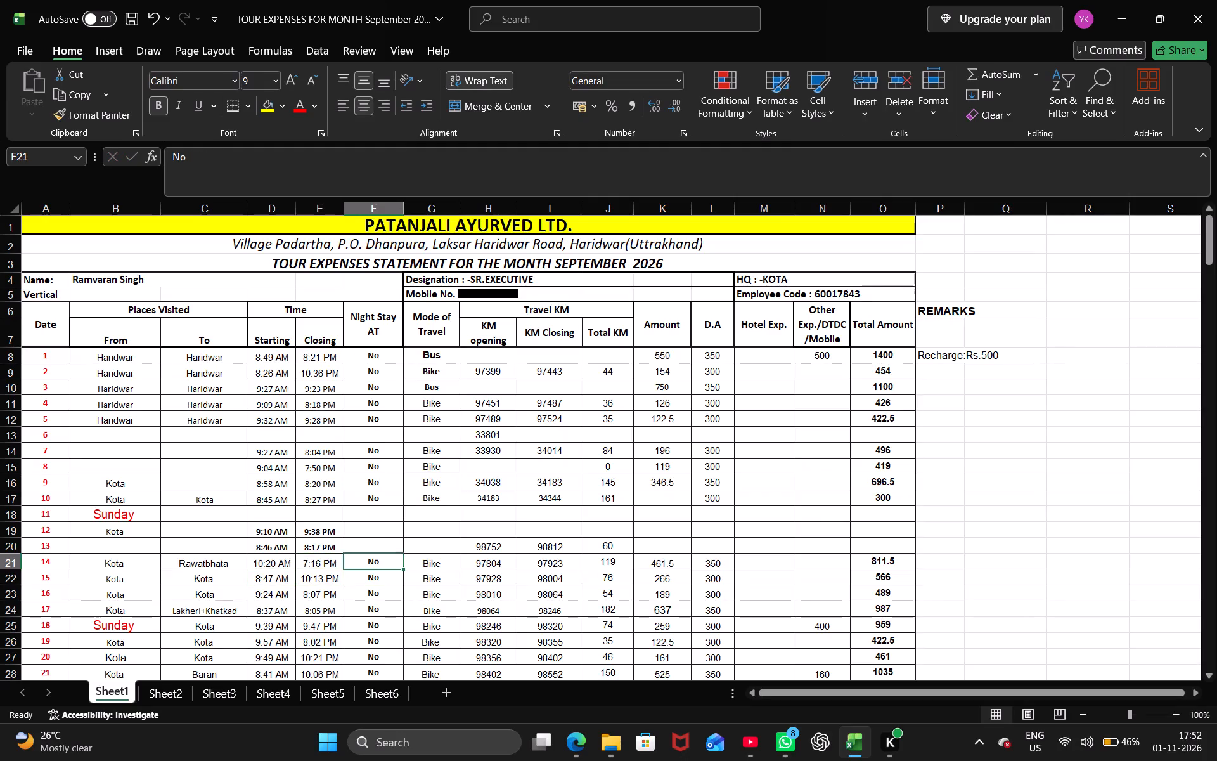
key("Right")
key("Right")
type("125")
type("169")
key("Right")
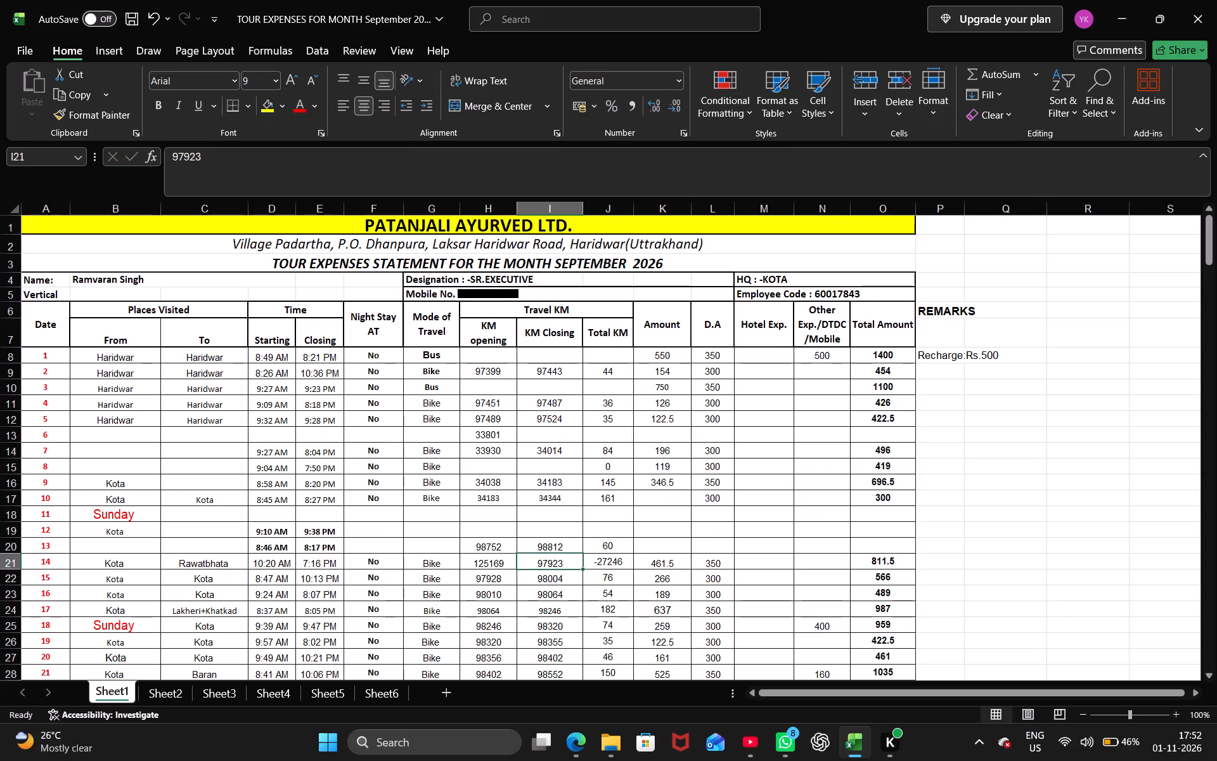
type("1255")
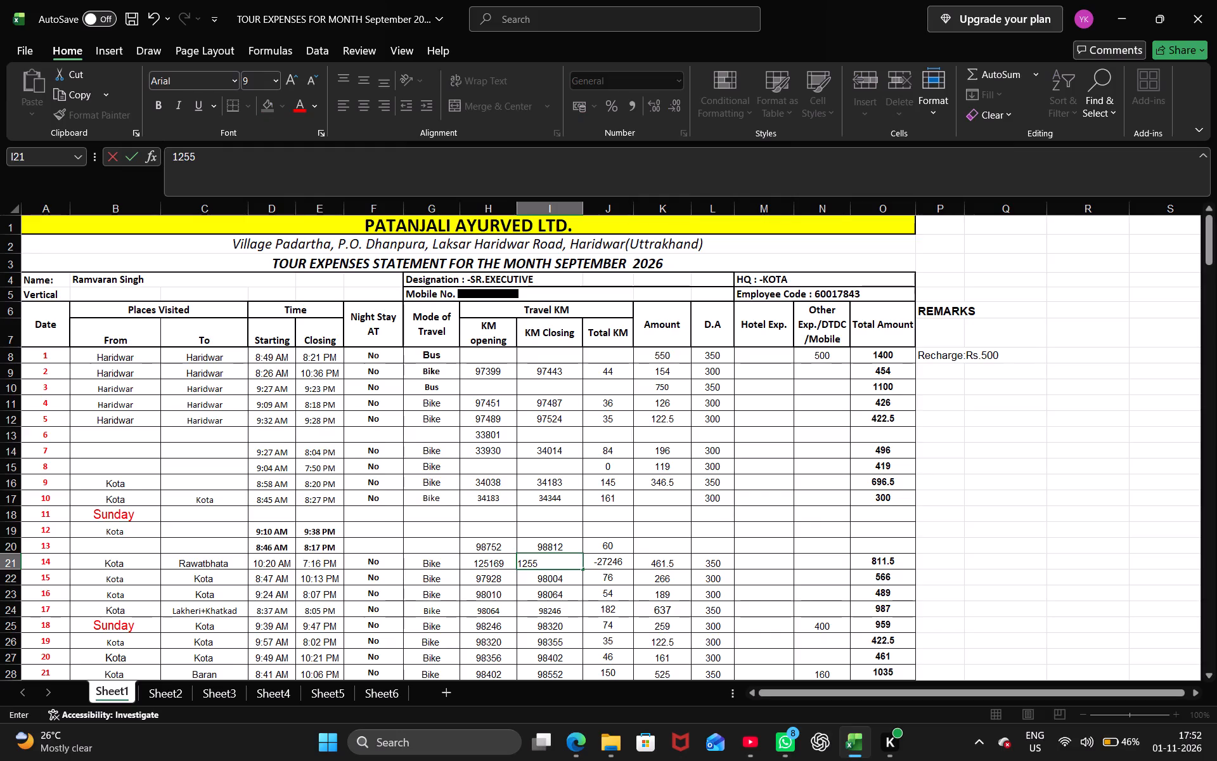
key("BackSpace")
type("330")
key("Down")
Set the starting time to 8:46 and the closing time to 9:47 for date 15.
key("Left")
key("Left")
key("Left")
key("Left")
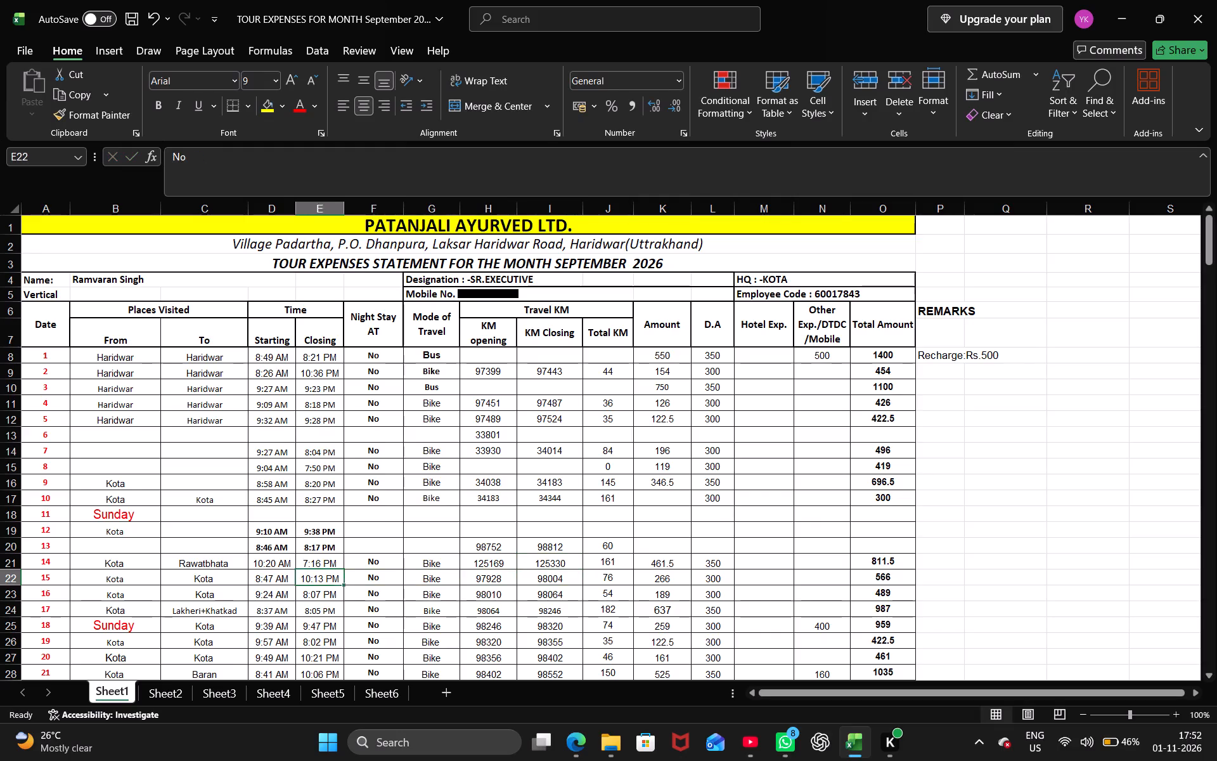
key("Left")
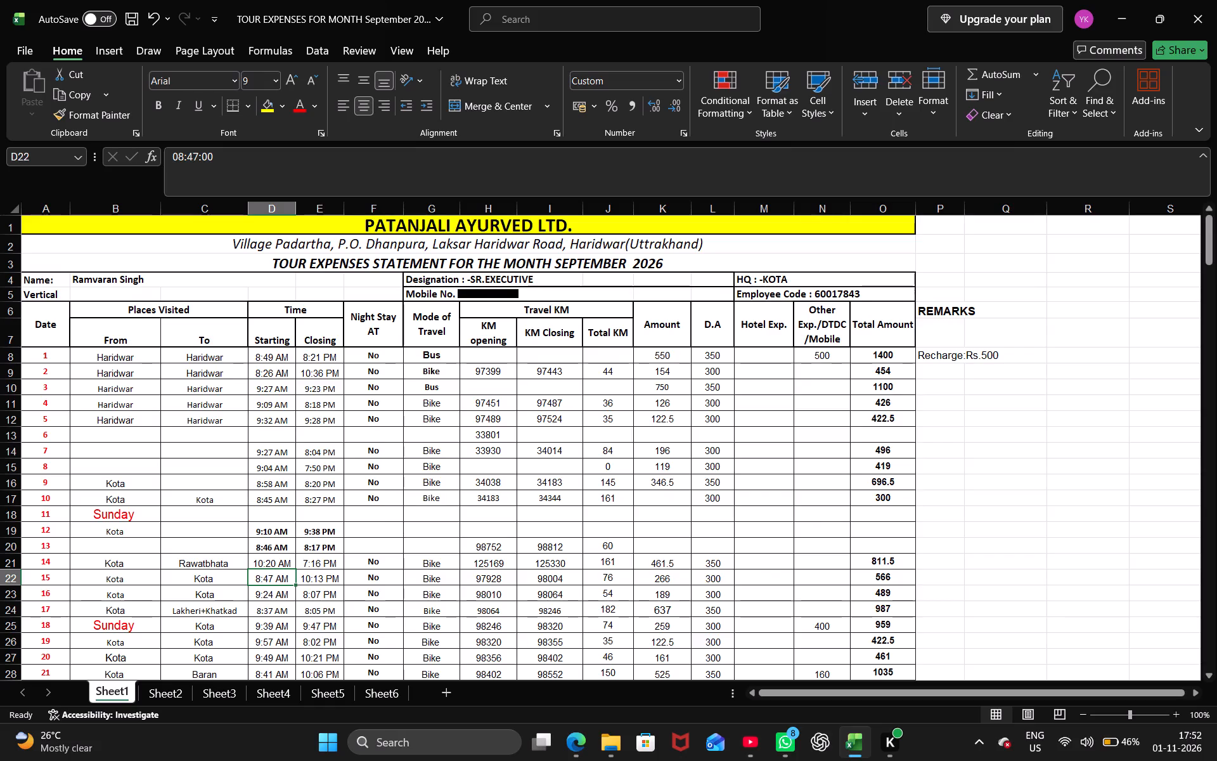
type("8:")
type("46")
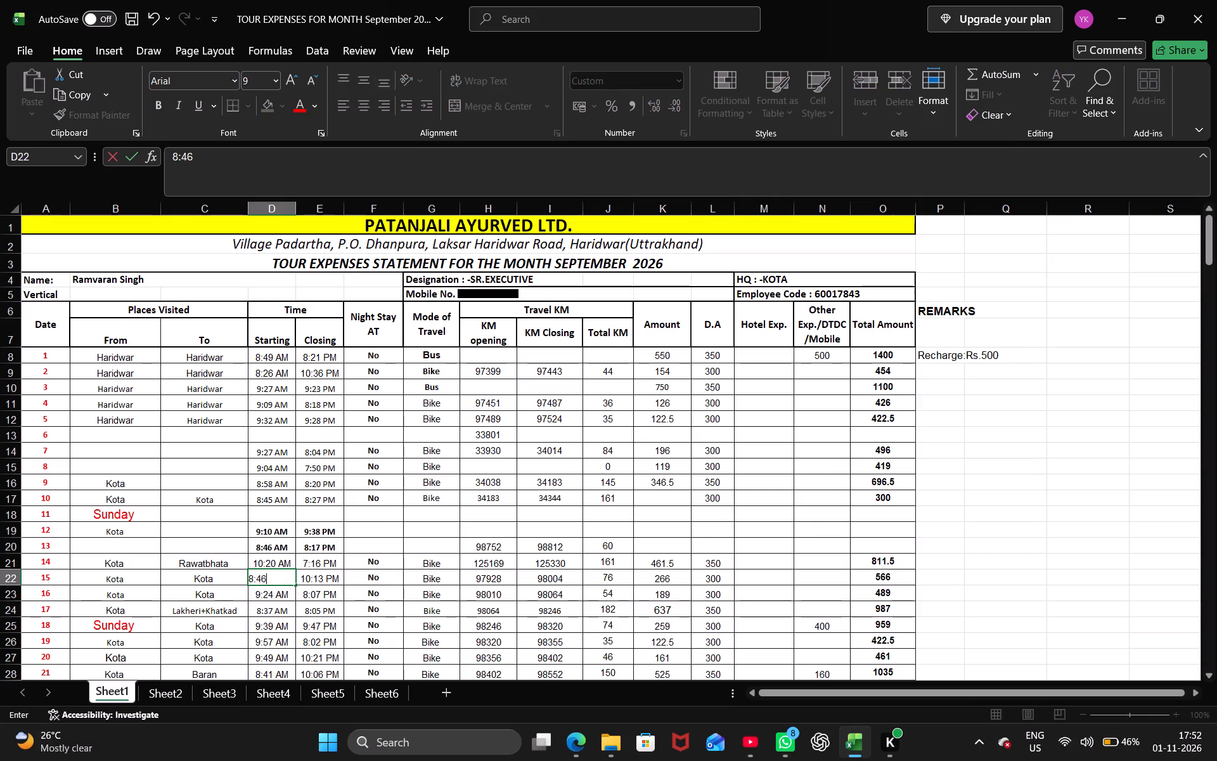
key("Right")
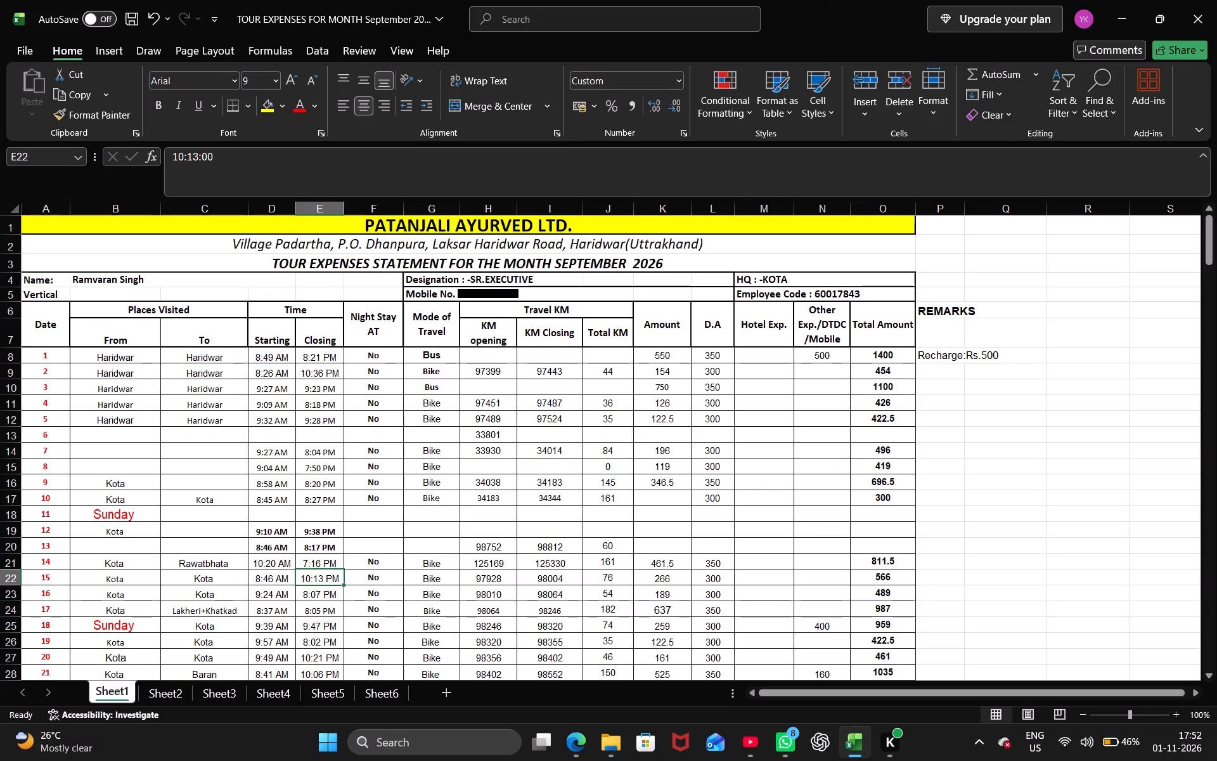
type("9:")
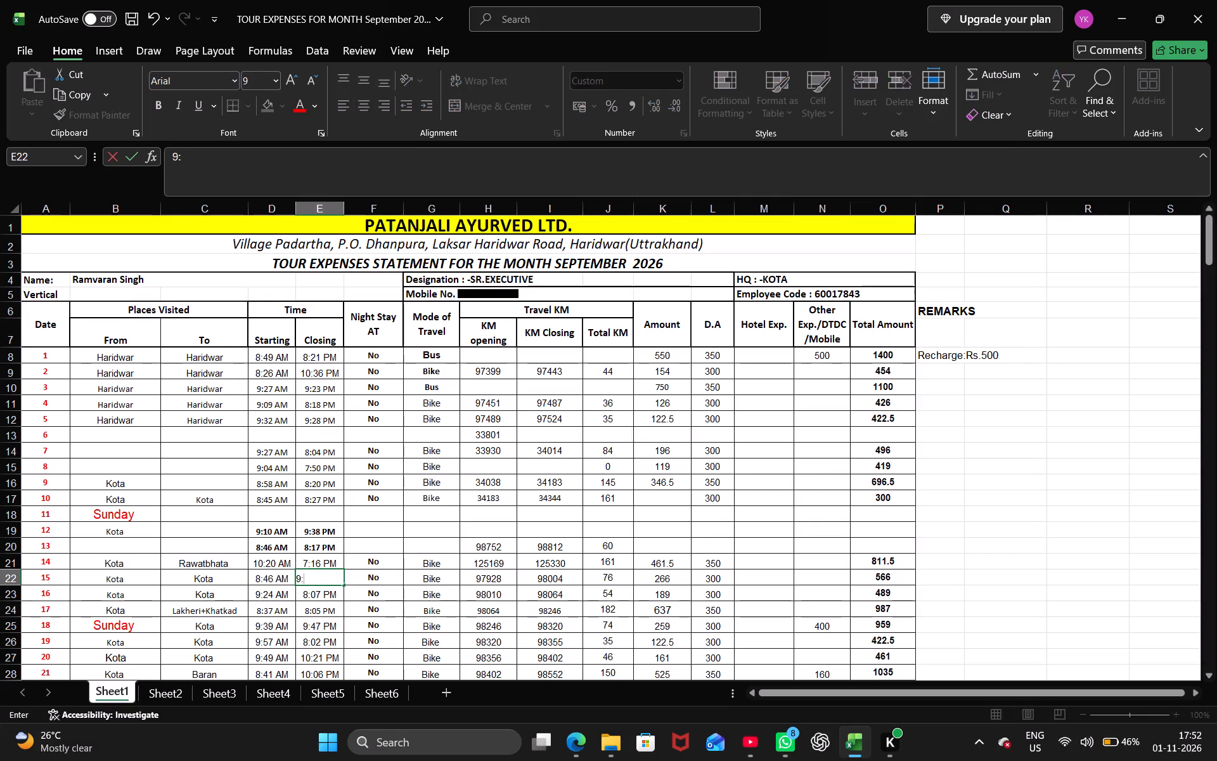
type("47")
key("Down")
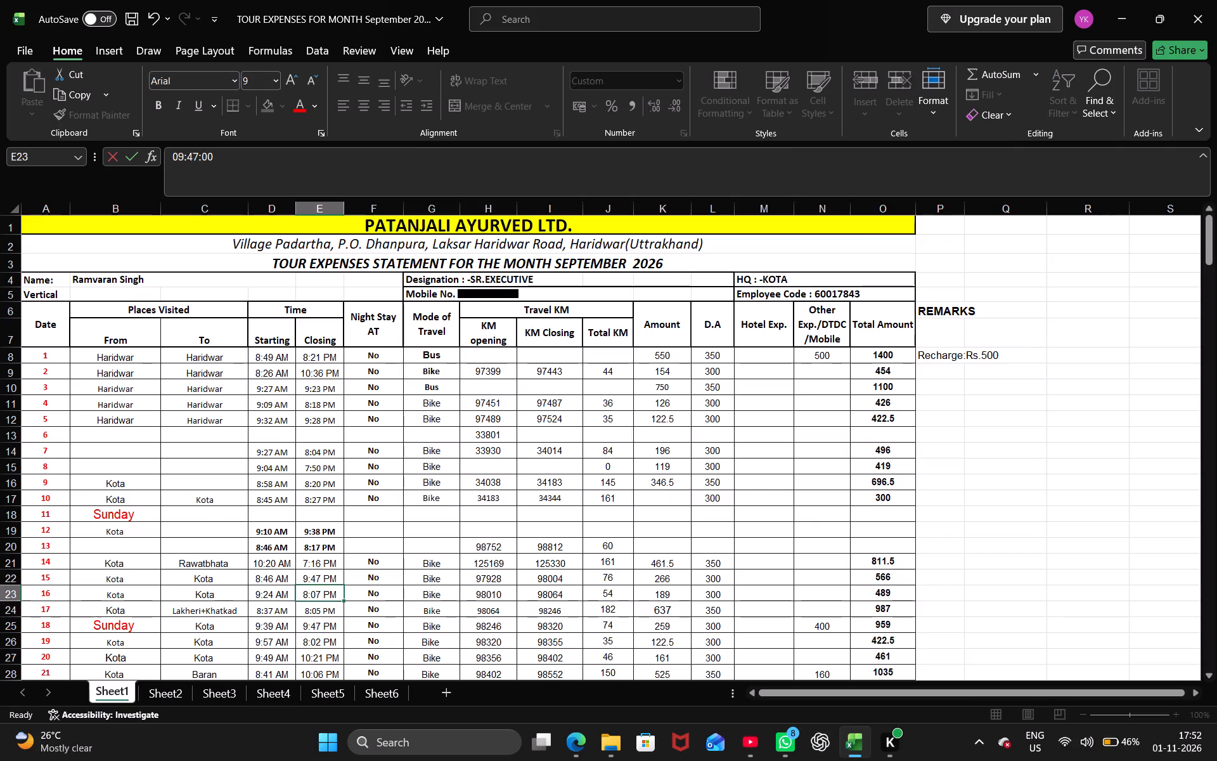
Set KM opening to 98812 and KM closing to 98888 for date 15.
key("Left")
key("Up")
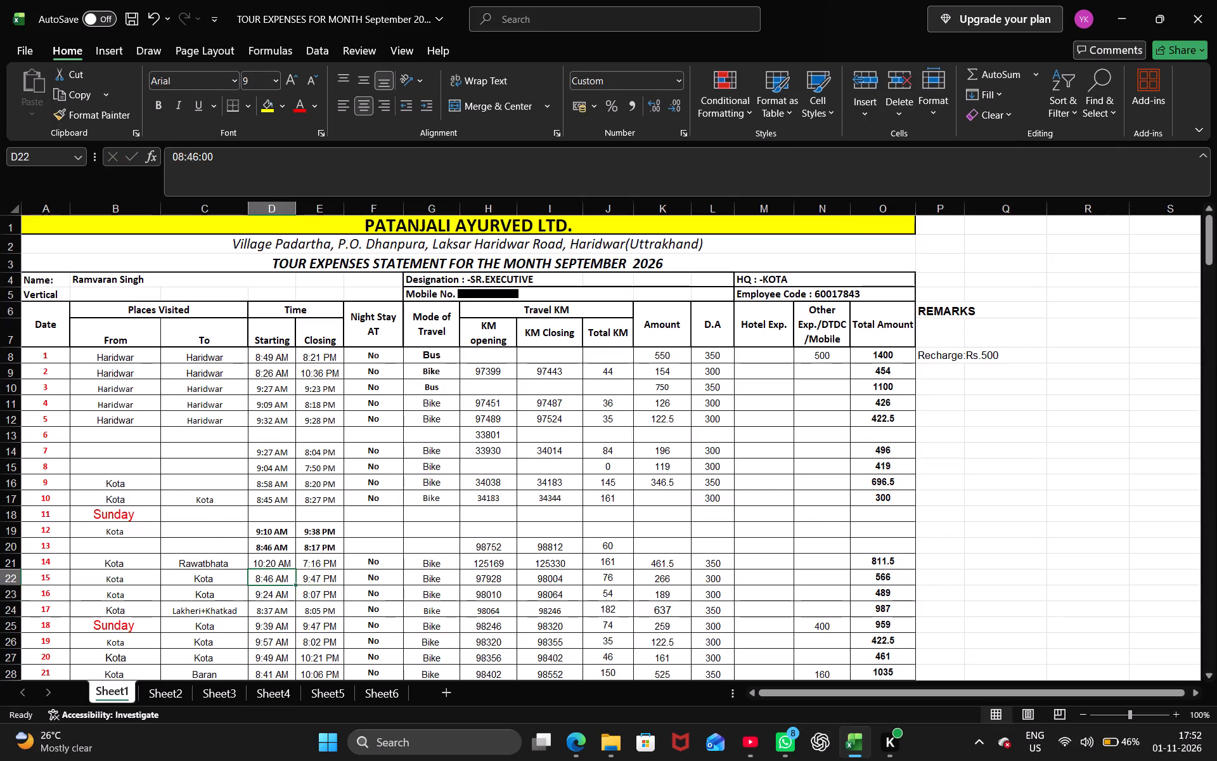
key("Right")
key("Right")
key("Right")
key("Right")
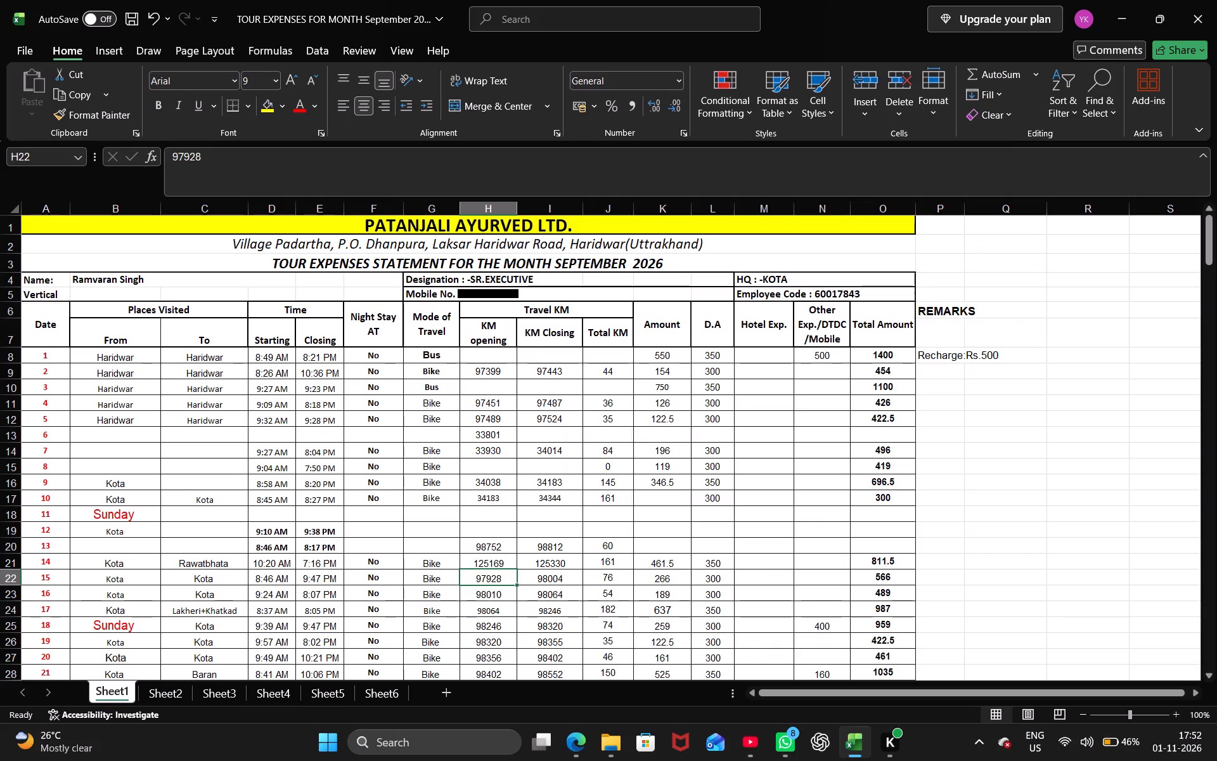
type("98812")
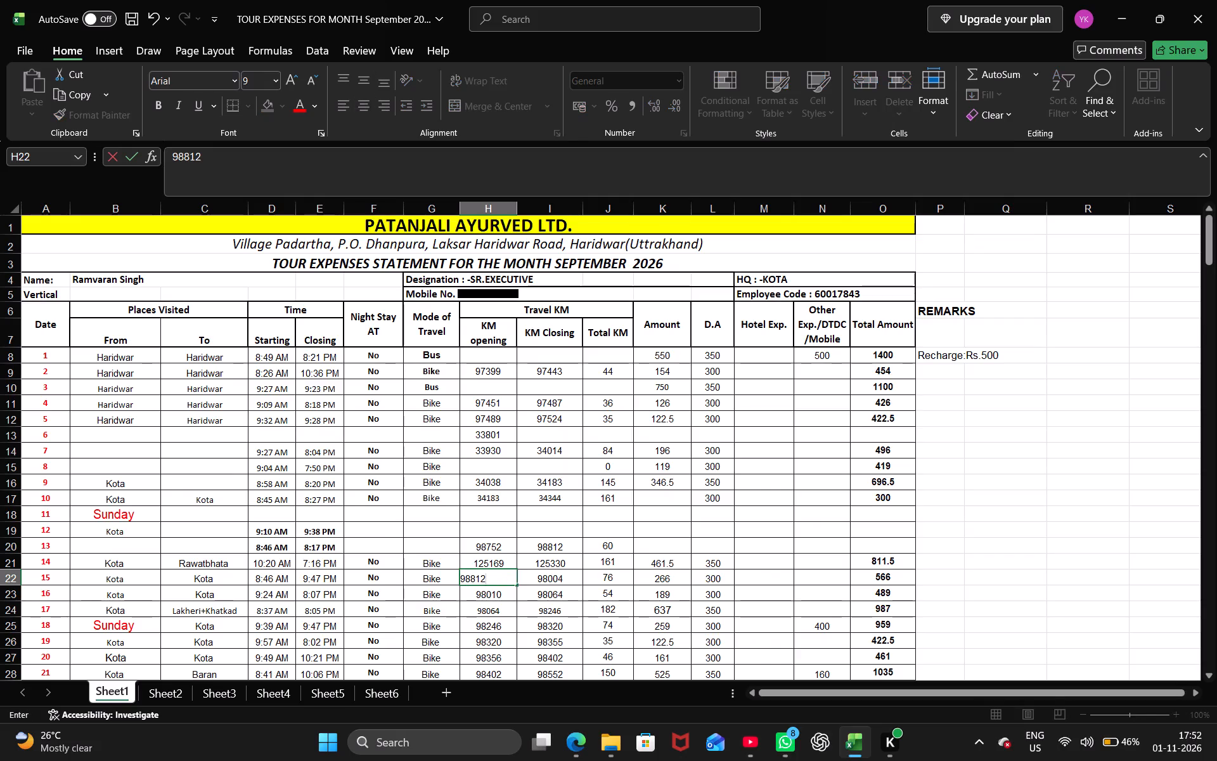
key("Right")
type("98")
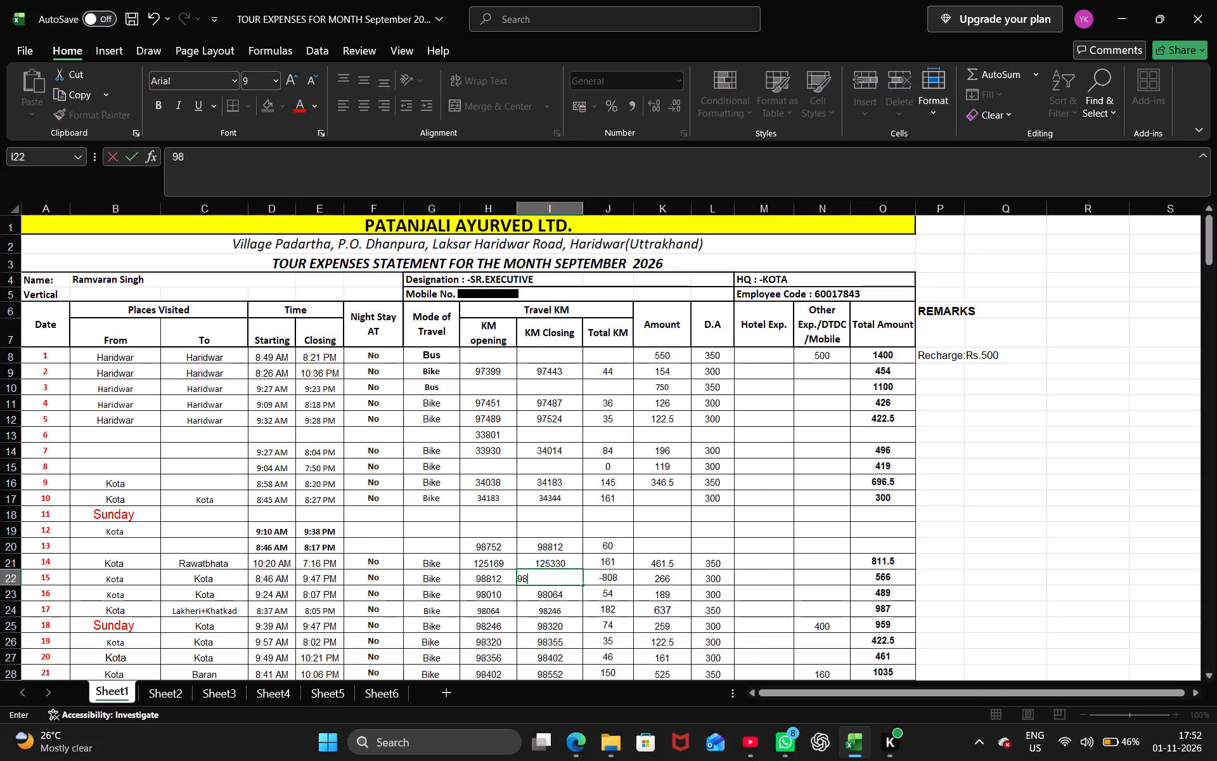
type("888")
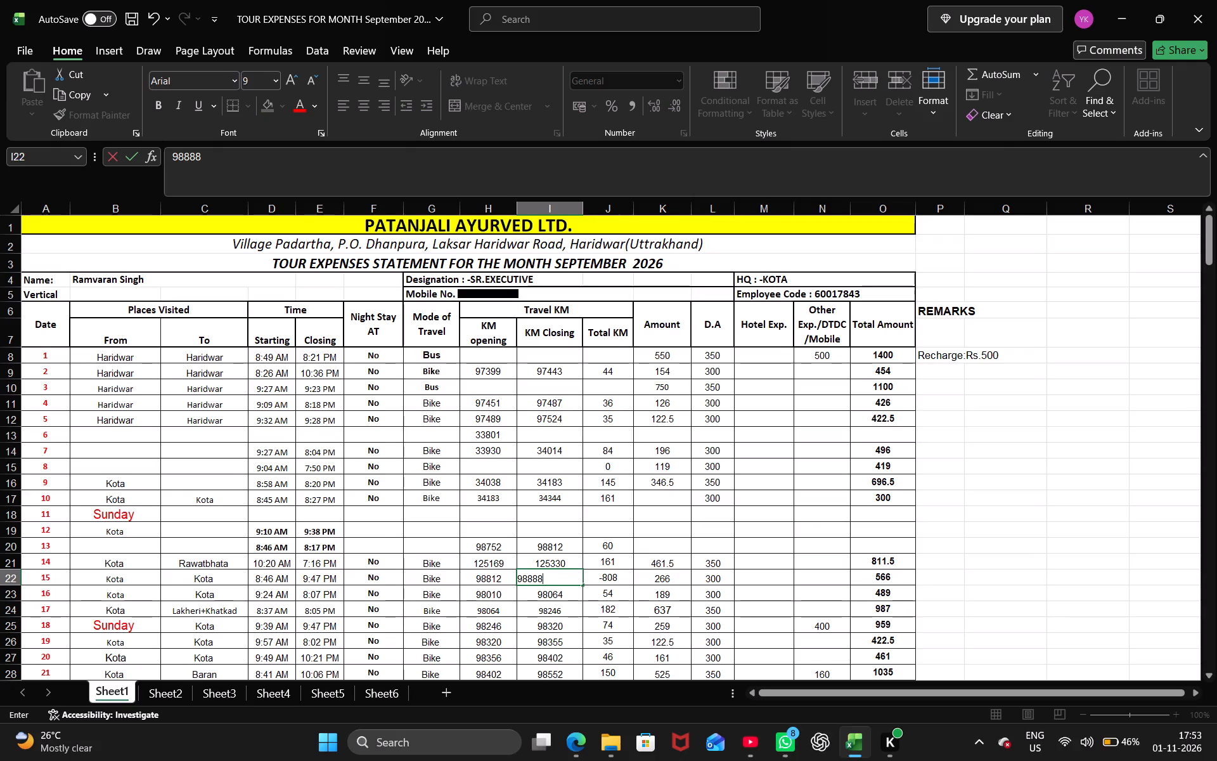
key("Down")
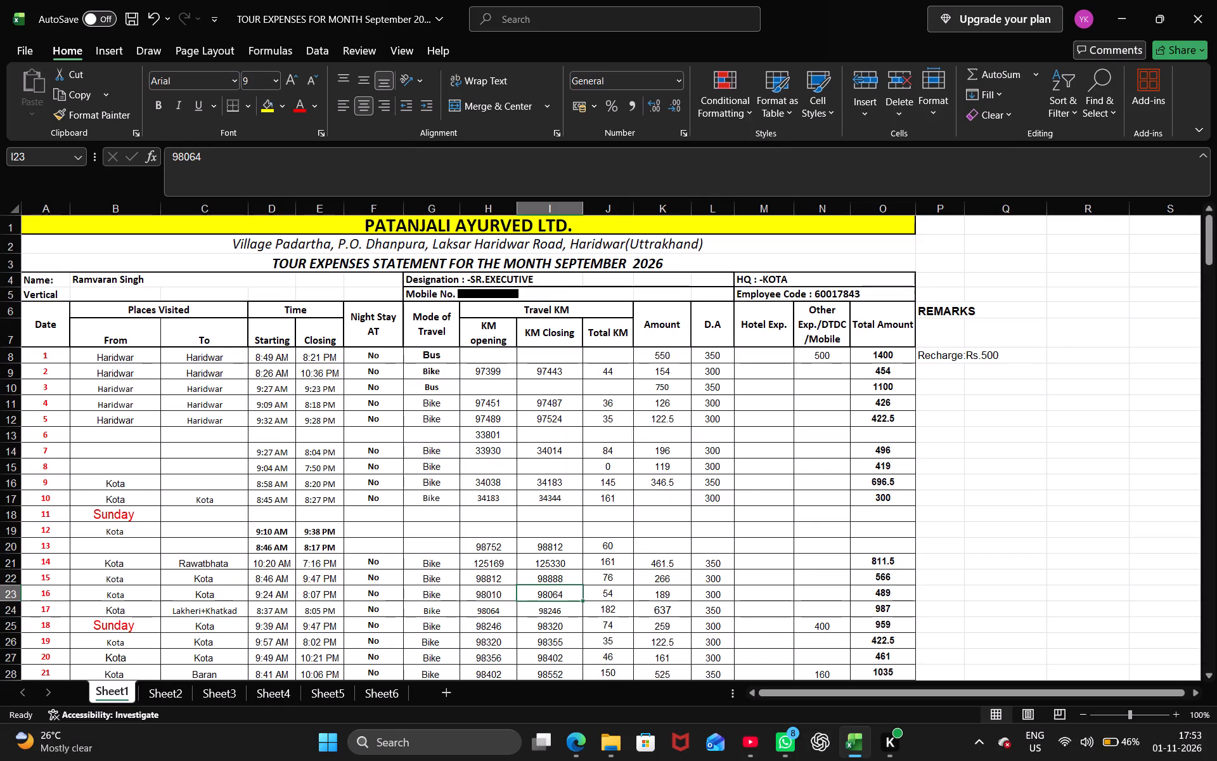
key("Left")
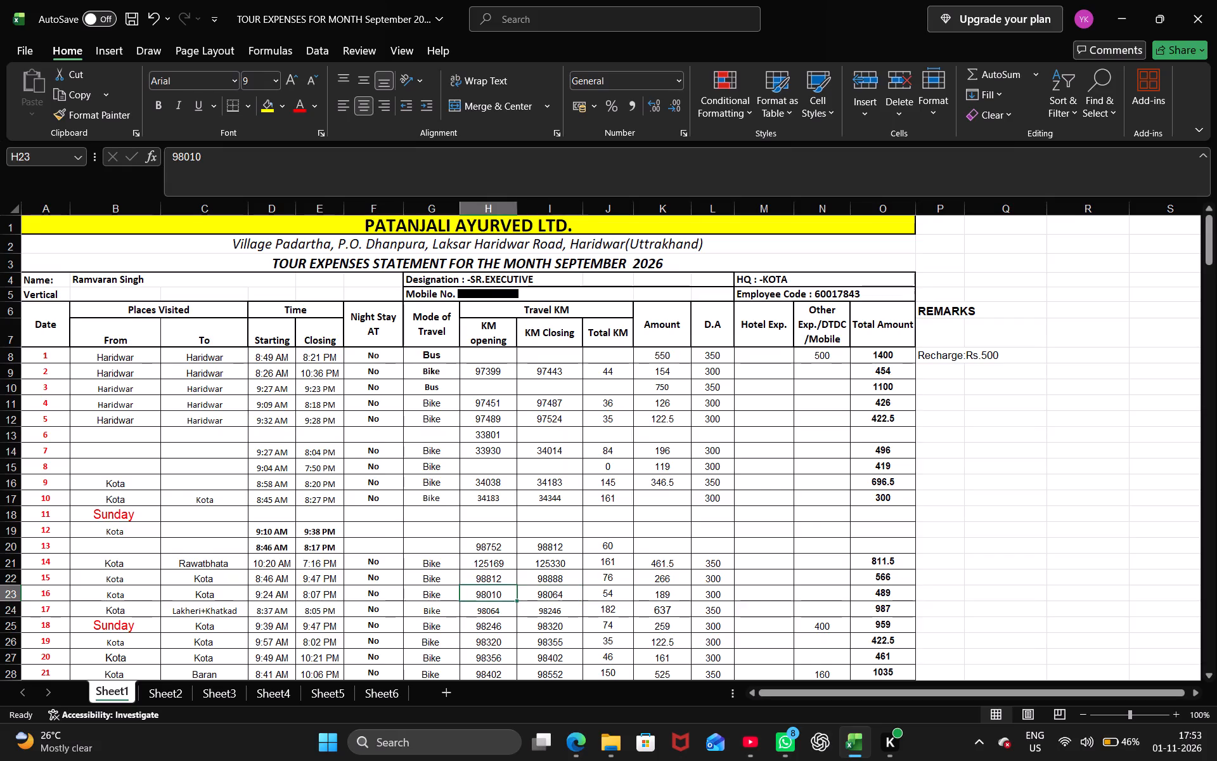
Set the starting time to 8:11 and the closing time to 8:04 for date 16.
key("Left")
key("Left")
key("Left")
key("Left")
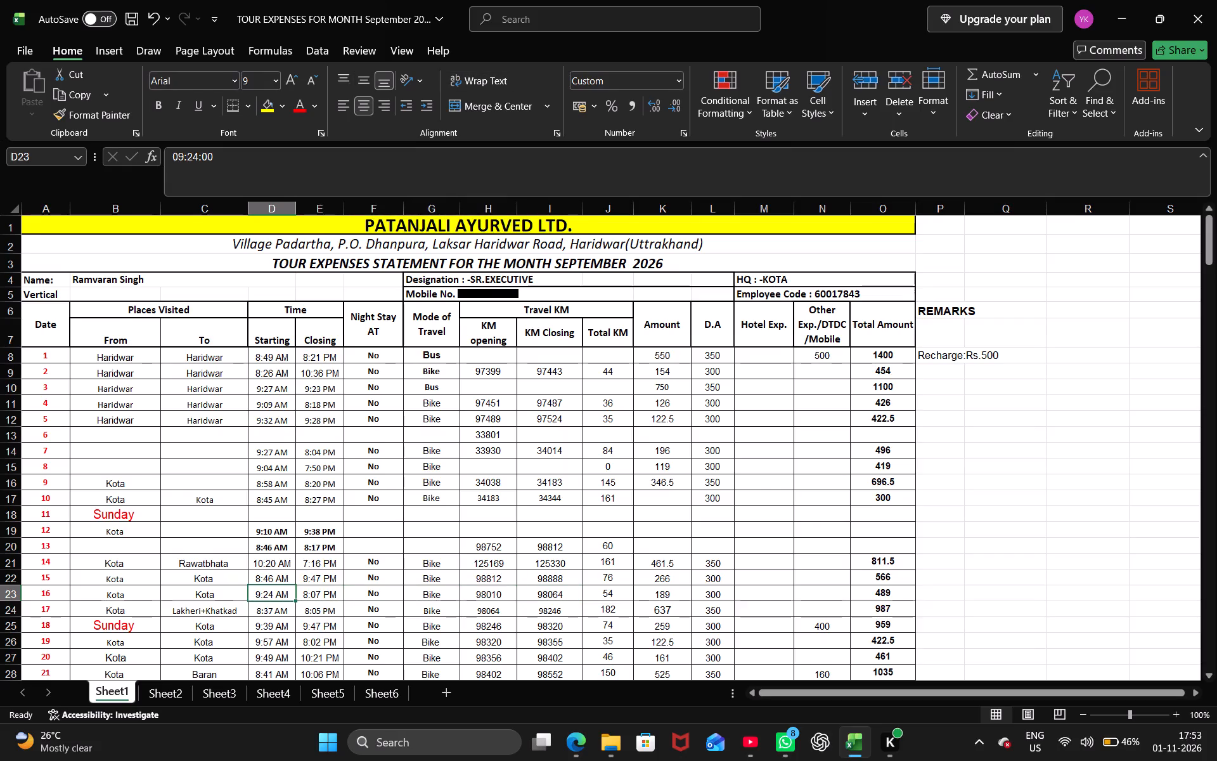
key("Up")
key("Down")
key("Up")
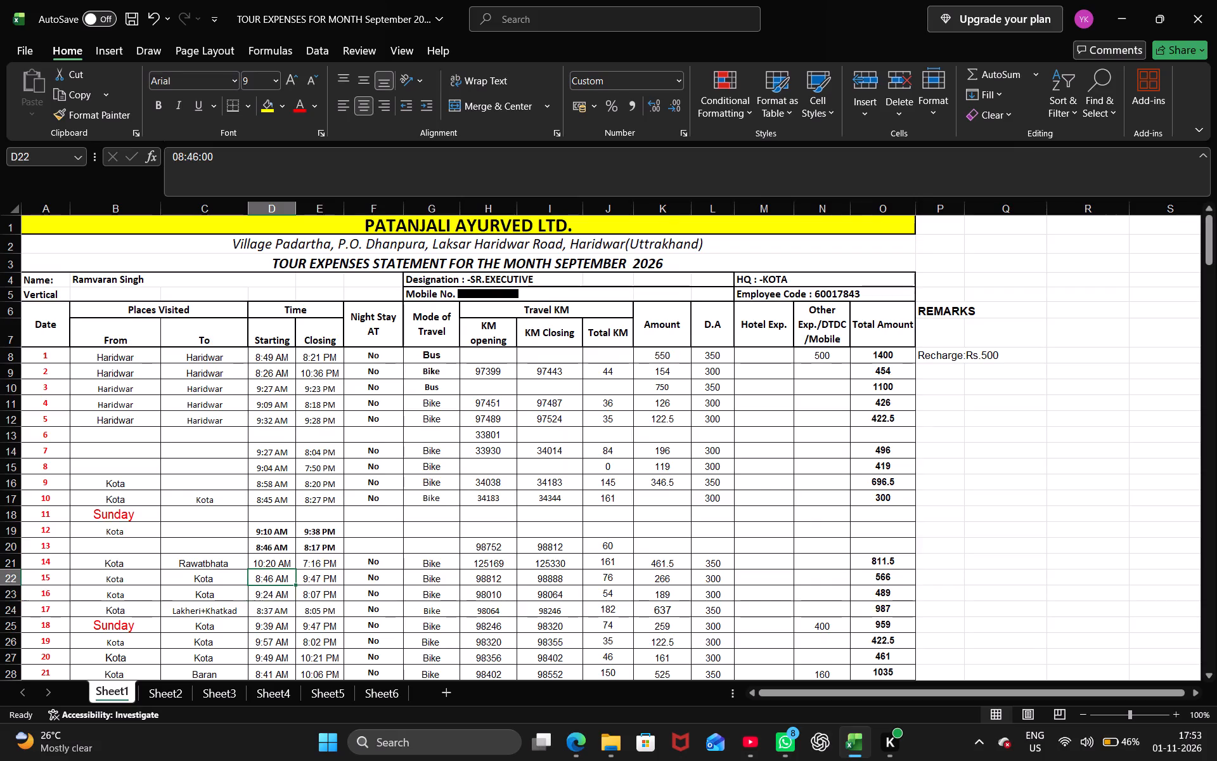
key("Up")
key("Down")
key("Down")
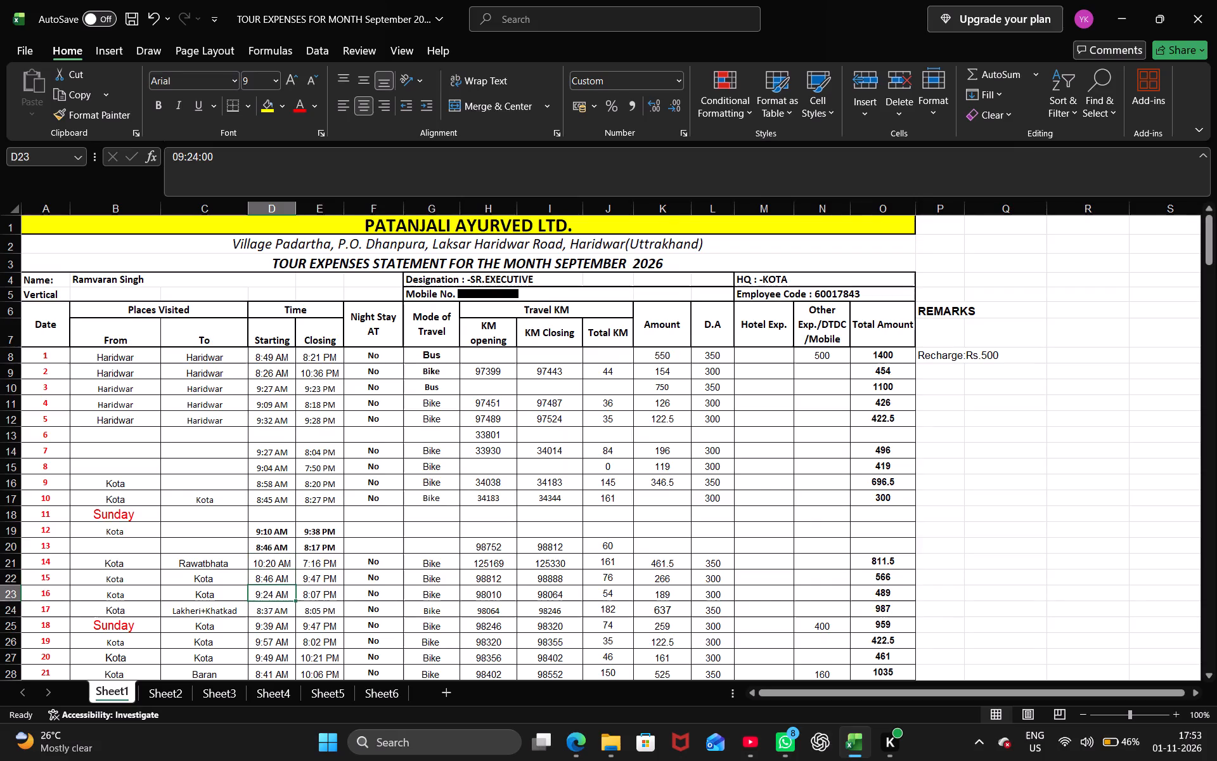
key("8")
key("shift+colon")
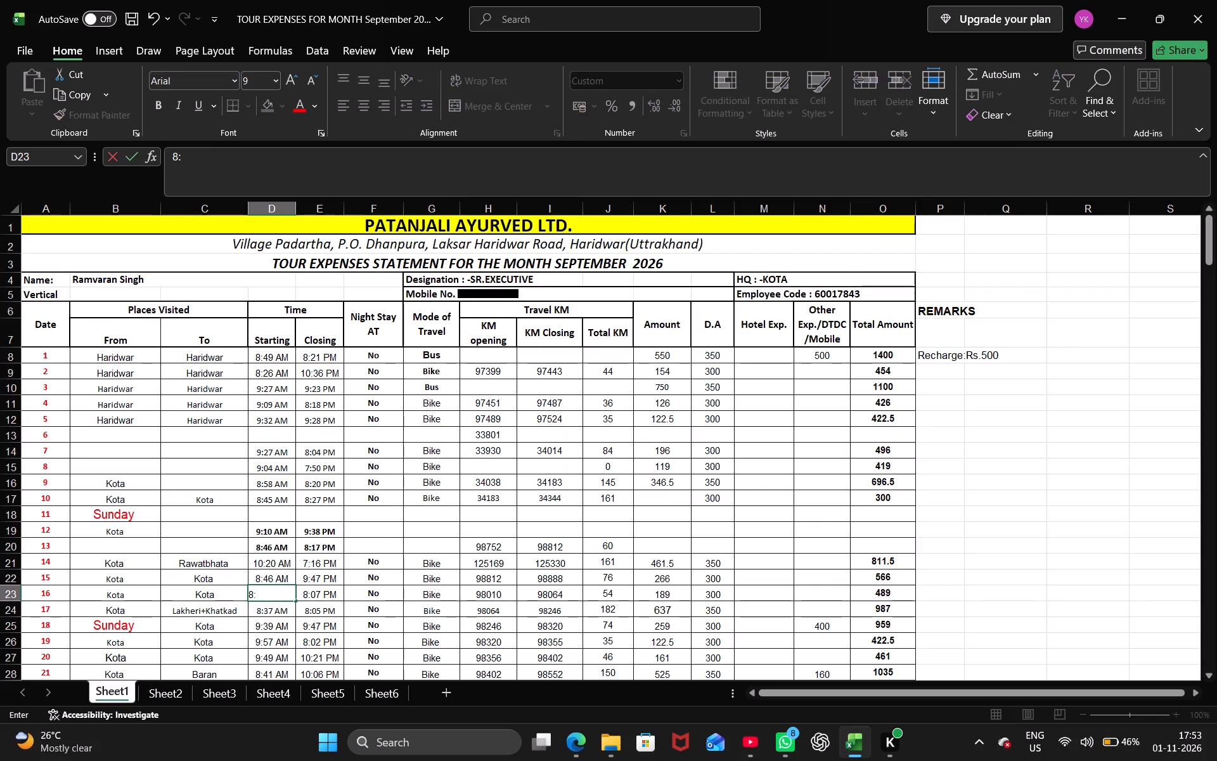
type("11")
key("Right")
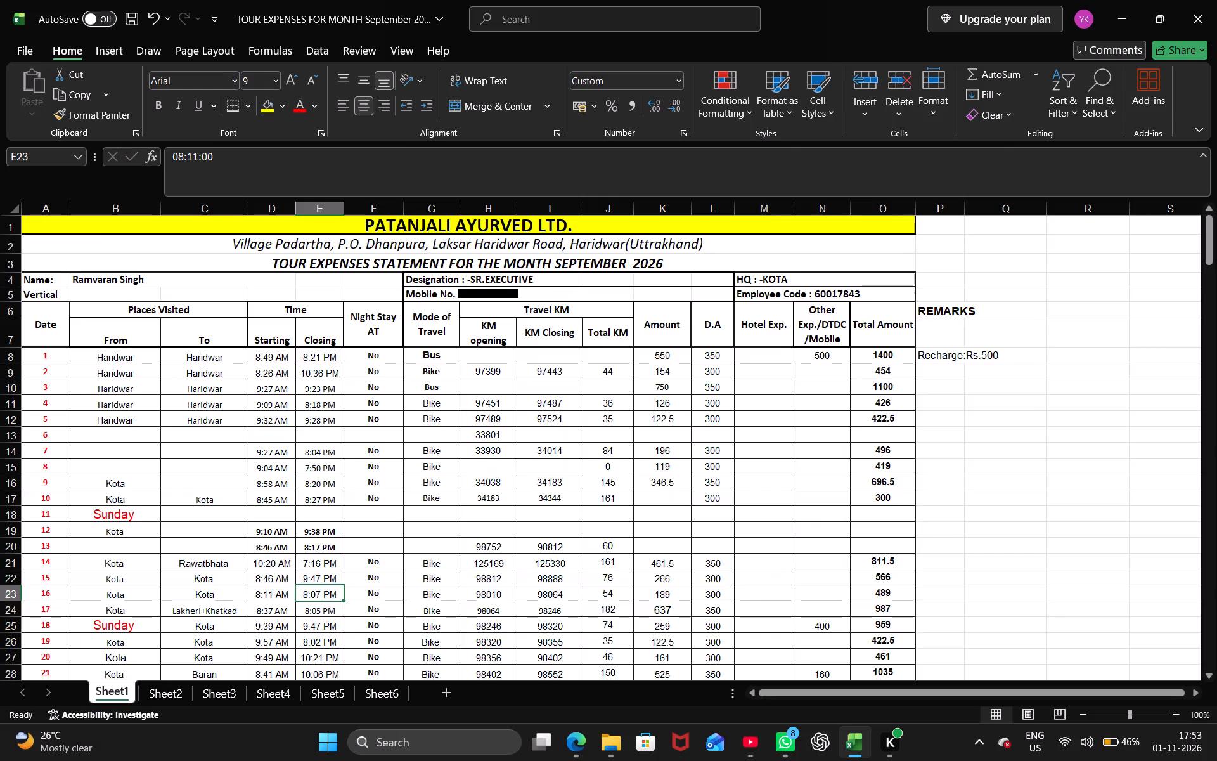
key("9")
key("BackSpace")
type("8:04")
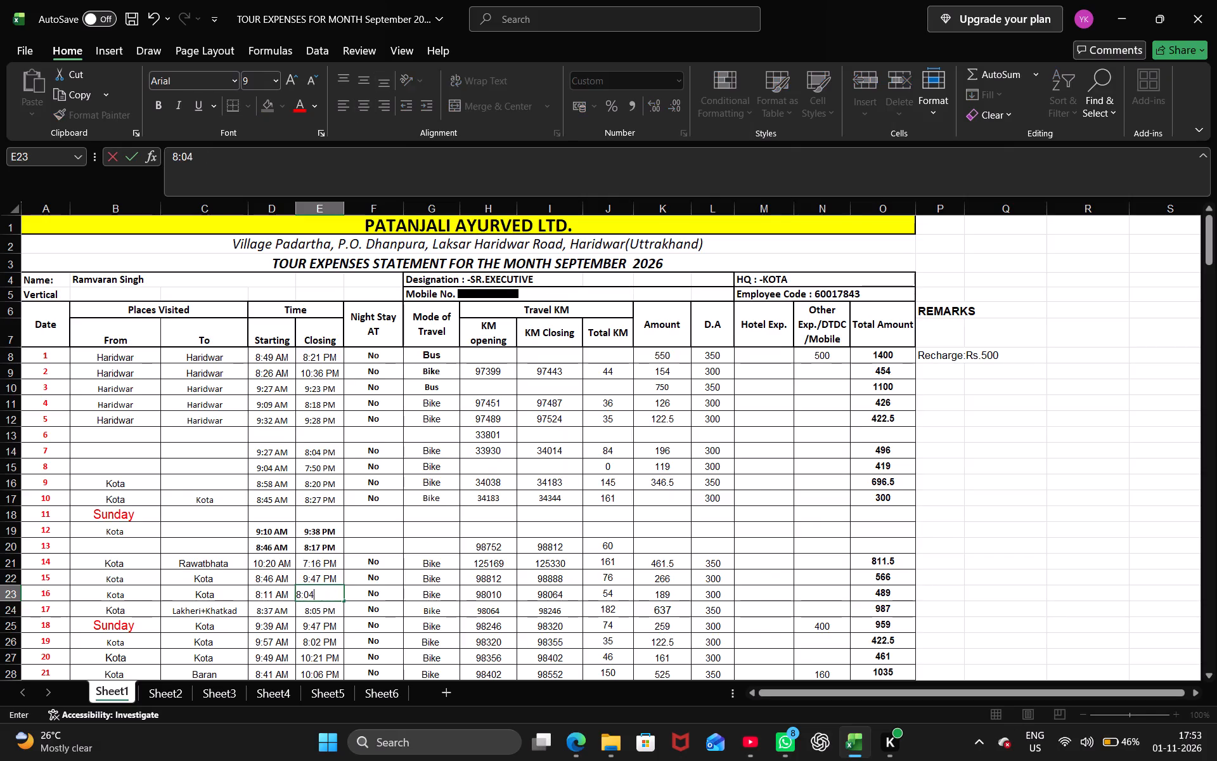
key("Right")
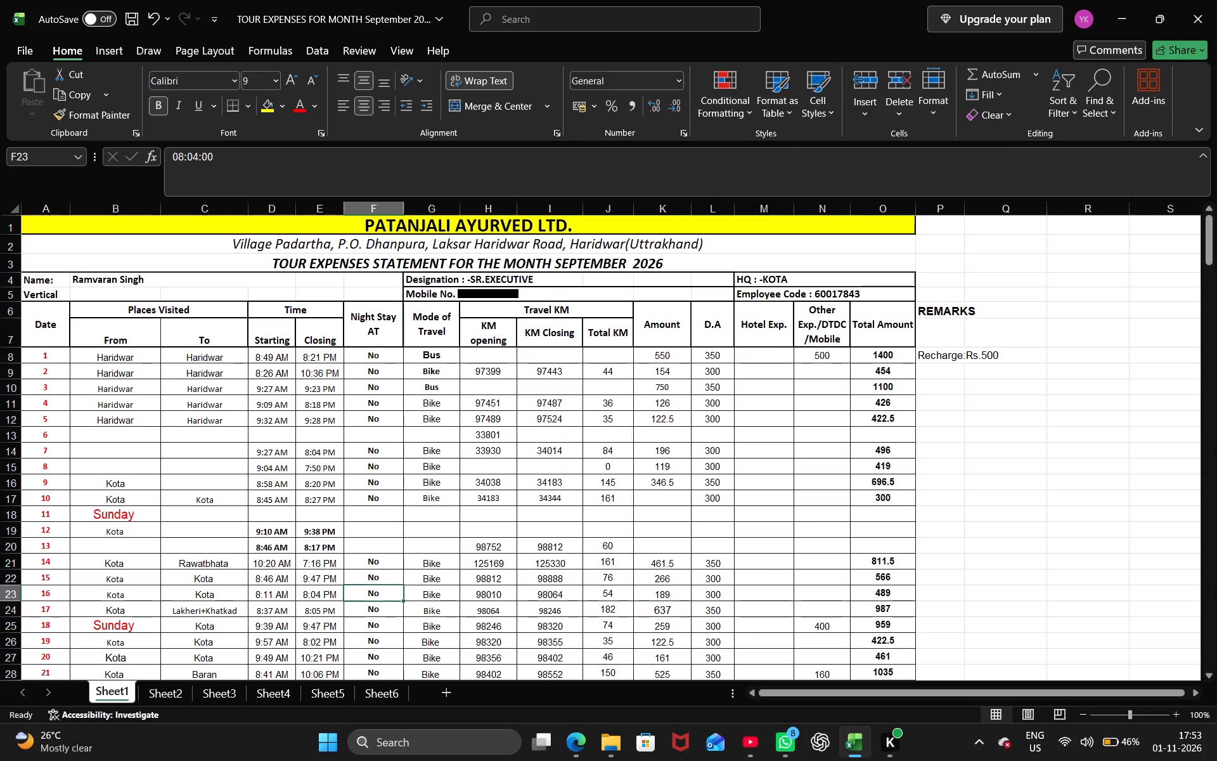
Set KM opening to 98888 and KM closing to 98990 for date 16.
key("Right")
key("Right")
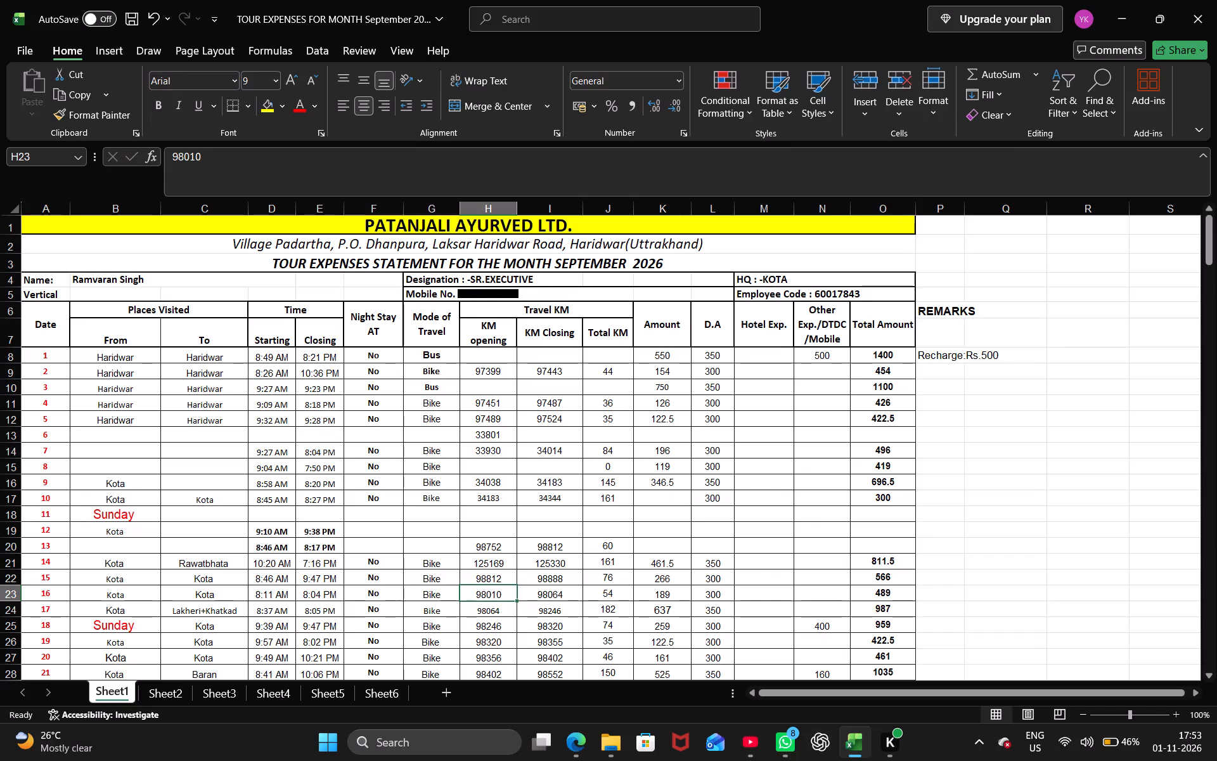
type("9888")
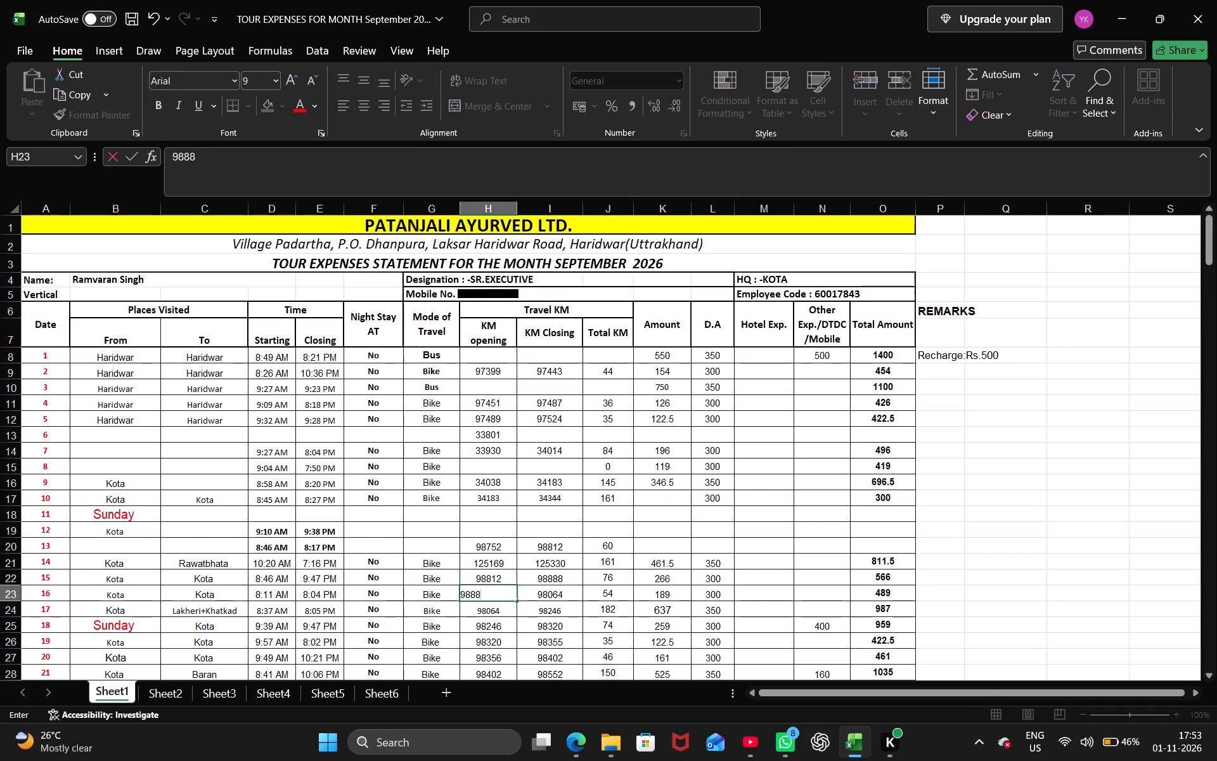
key("8")
key("Right")
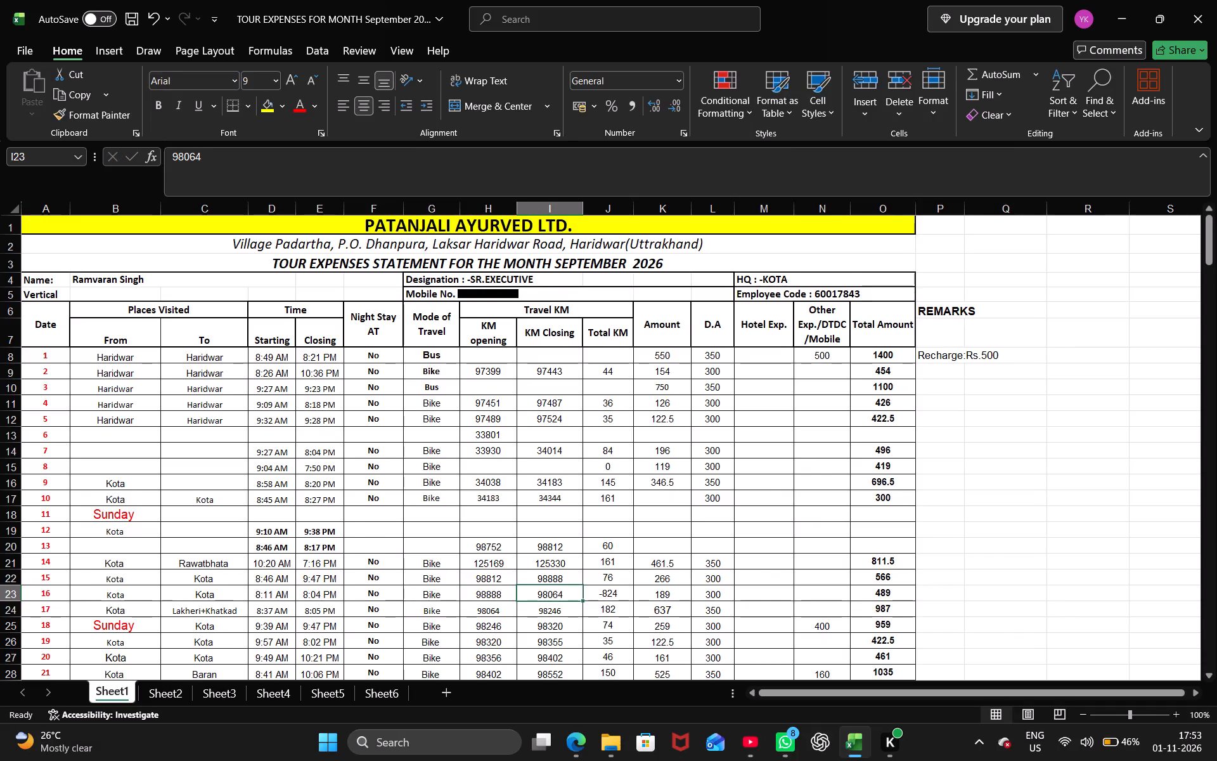
type("98990")
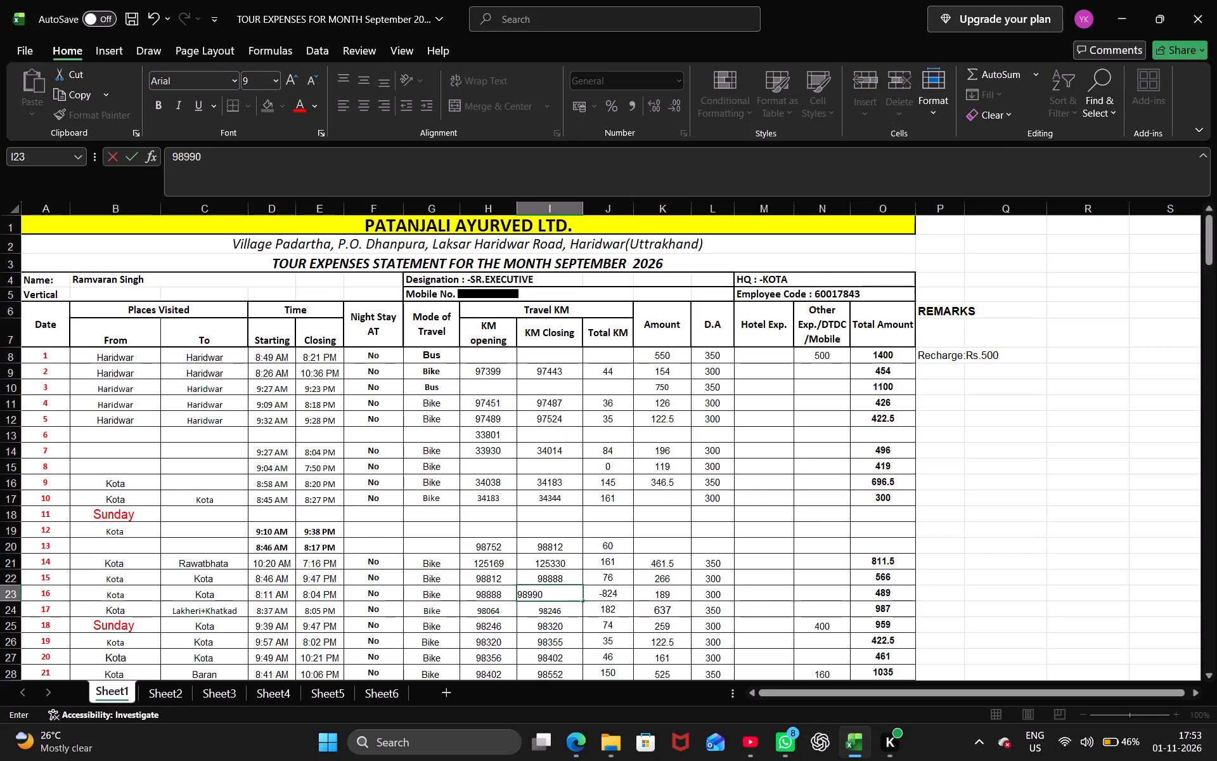
key("Down")
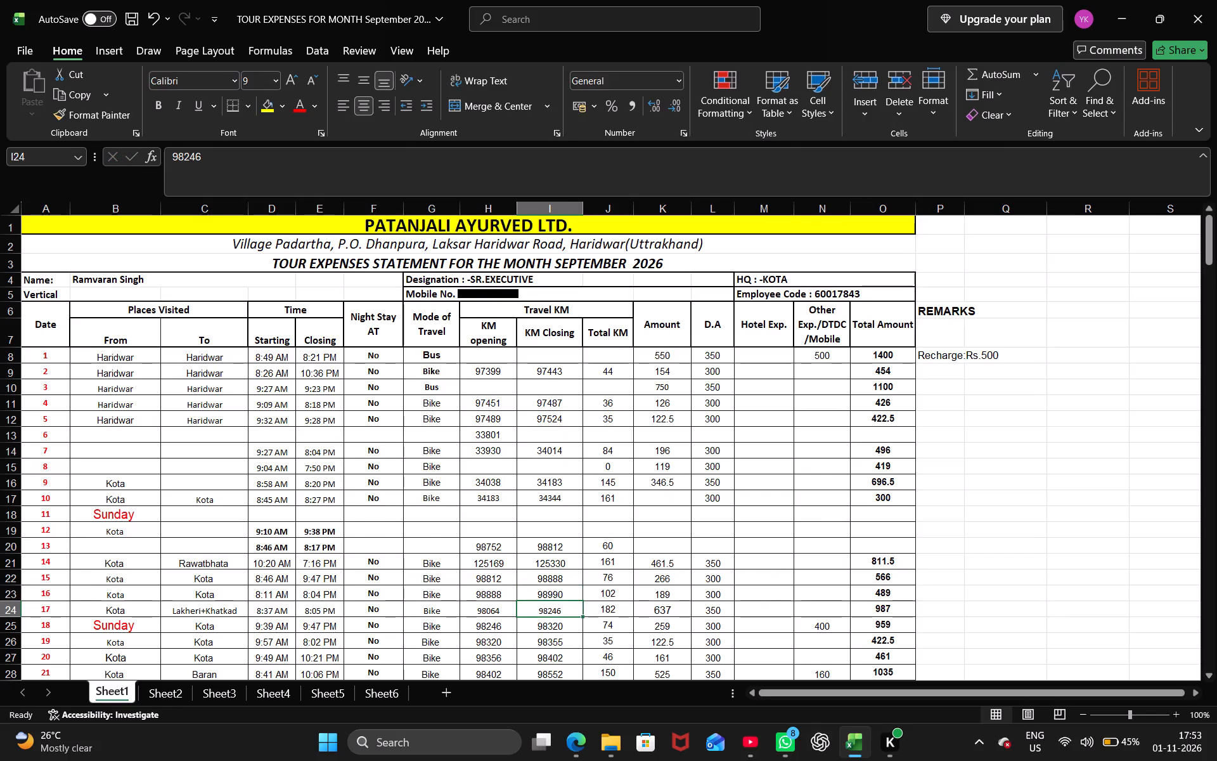
Set the starting time to 8:28 and the closing time to 10:15 for date 17.
key("Left")
key("Left")
key("Left")
key("Left")
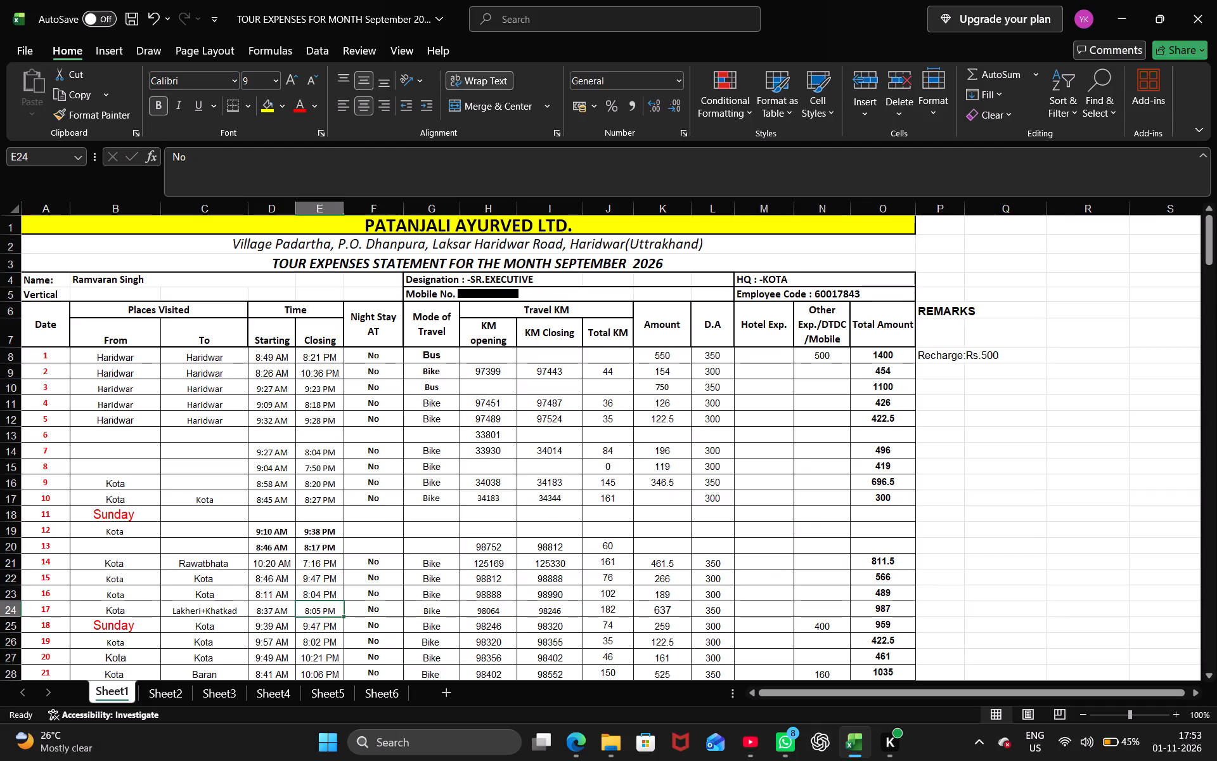
key("Left")
key("8")
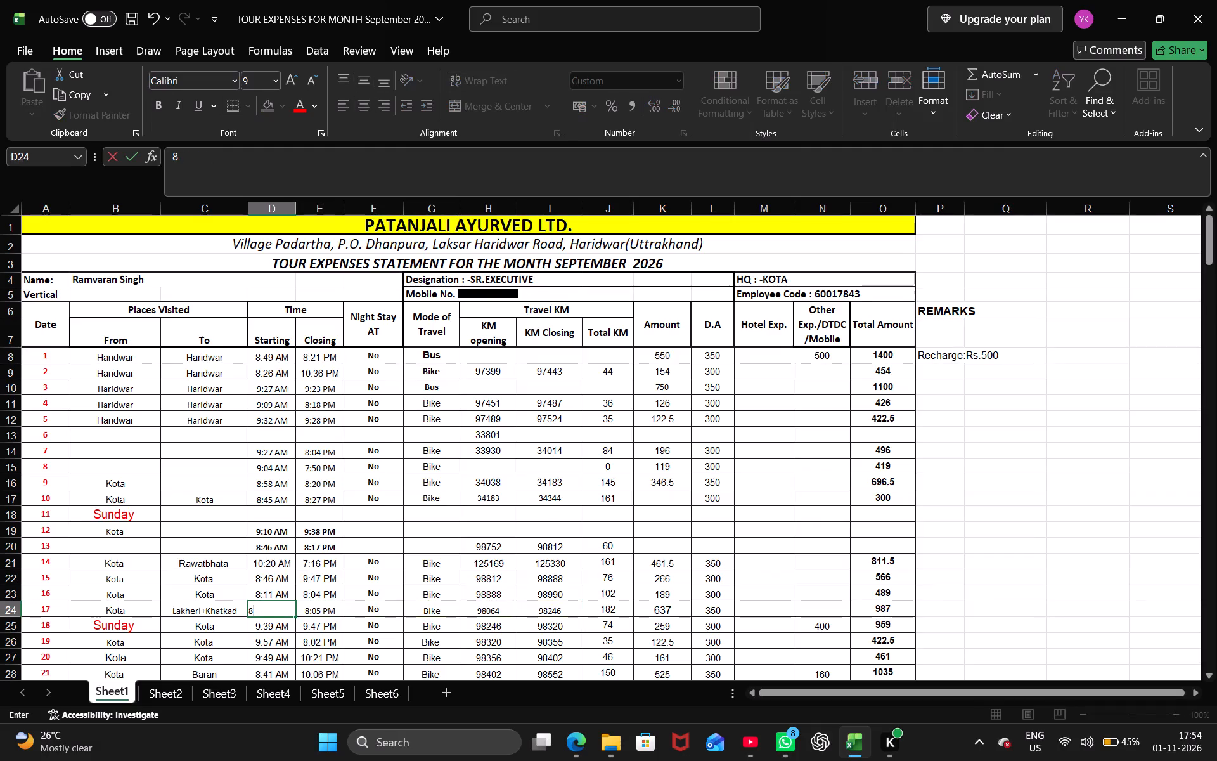
type(":28")
key("Right")
key("2")
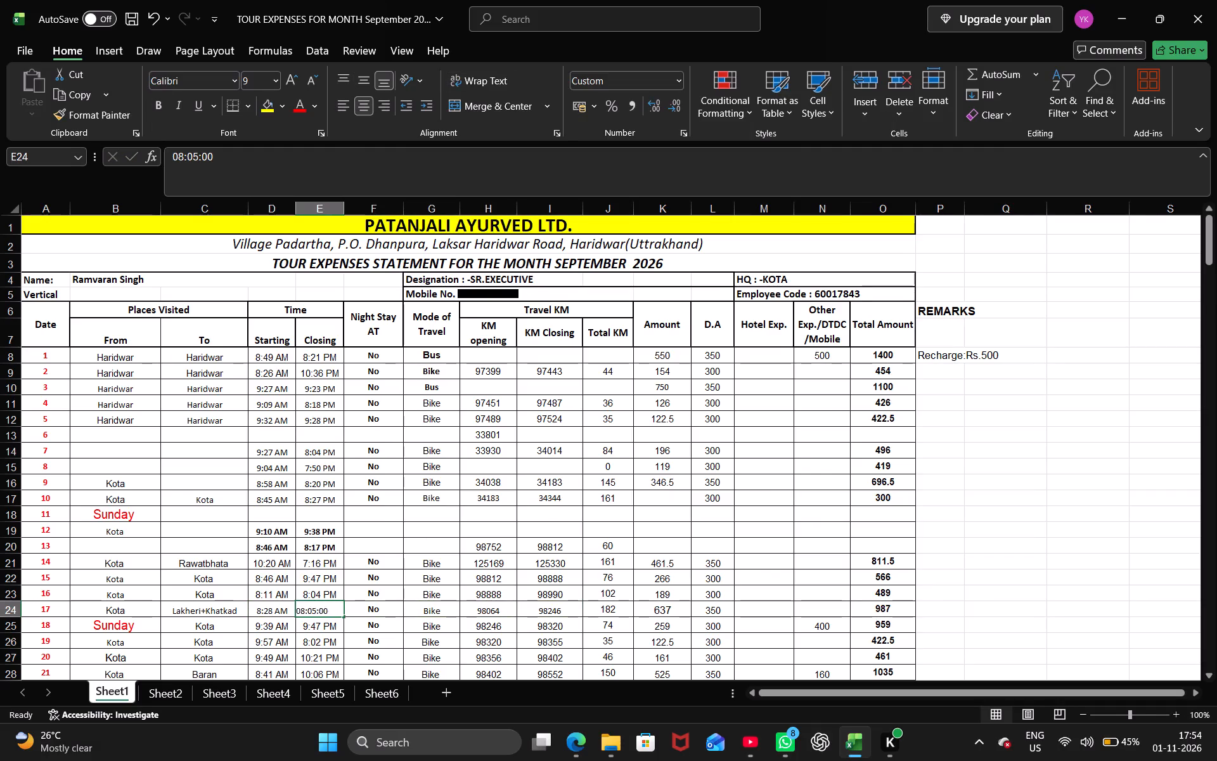
key("BackSpace")
type("10:15")
key("Right")
Set KM opening to 98990 and KM closing to 99118 for date 17.
key("Right")
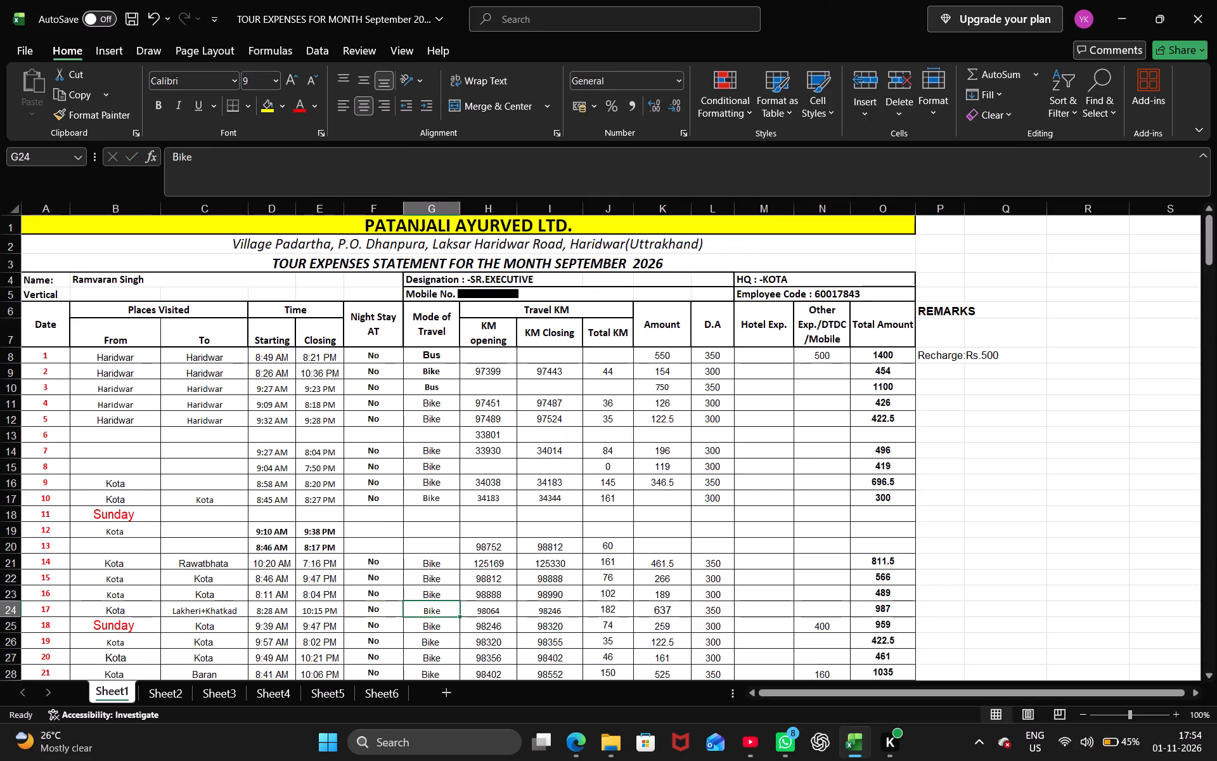
key("Right")
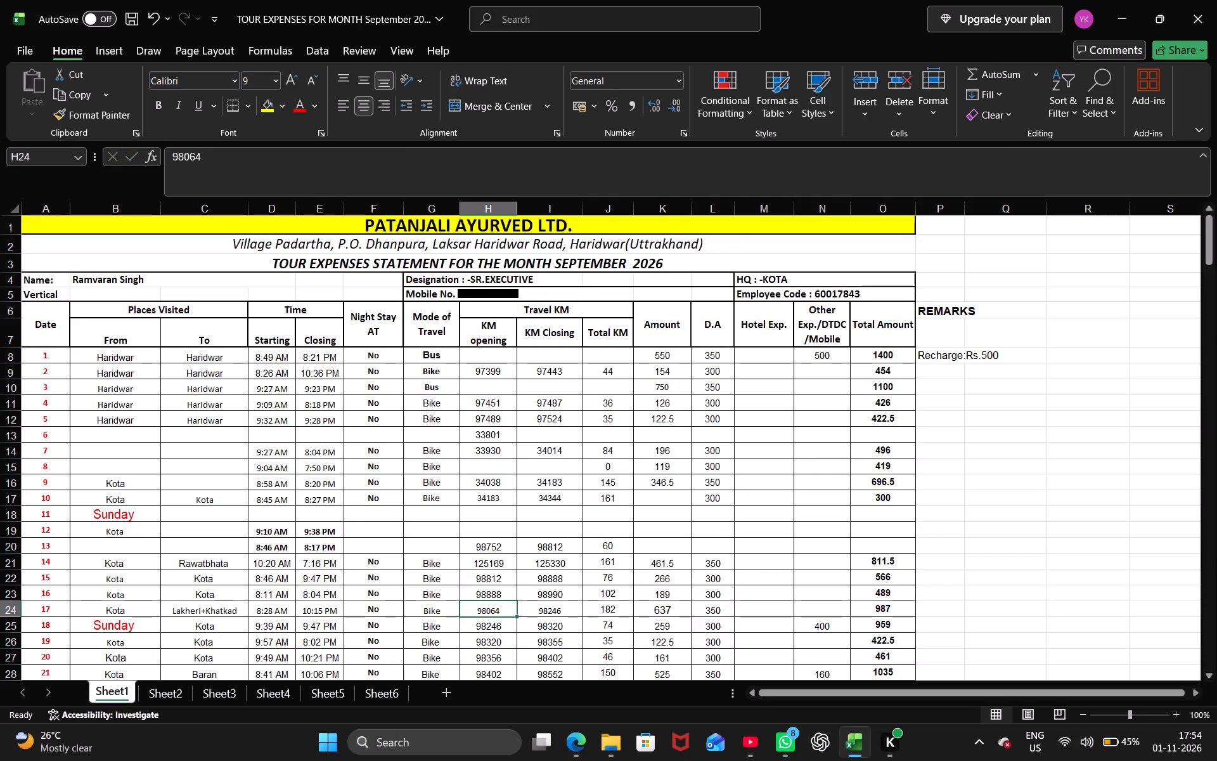
type("98990")
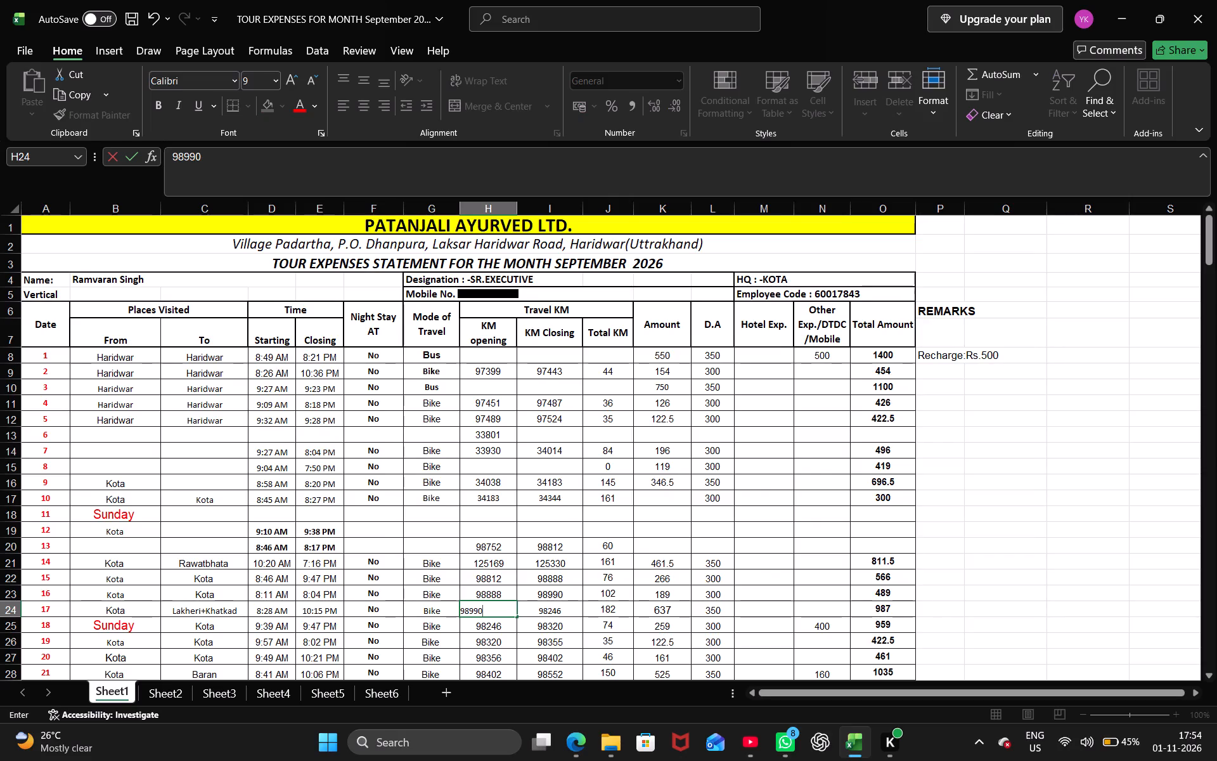
key("Right")
type("99118")
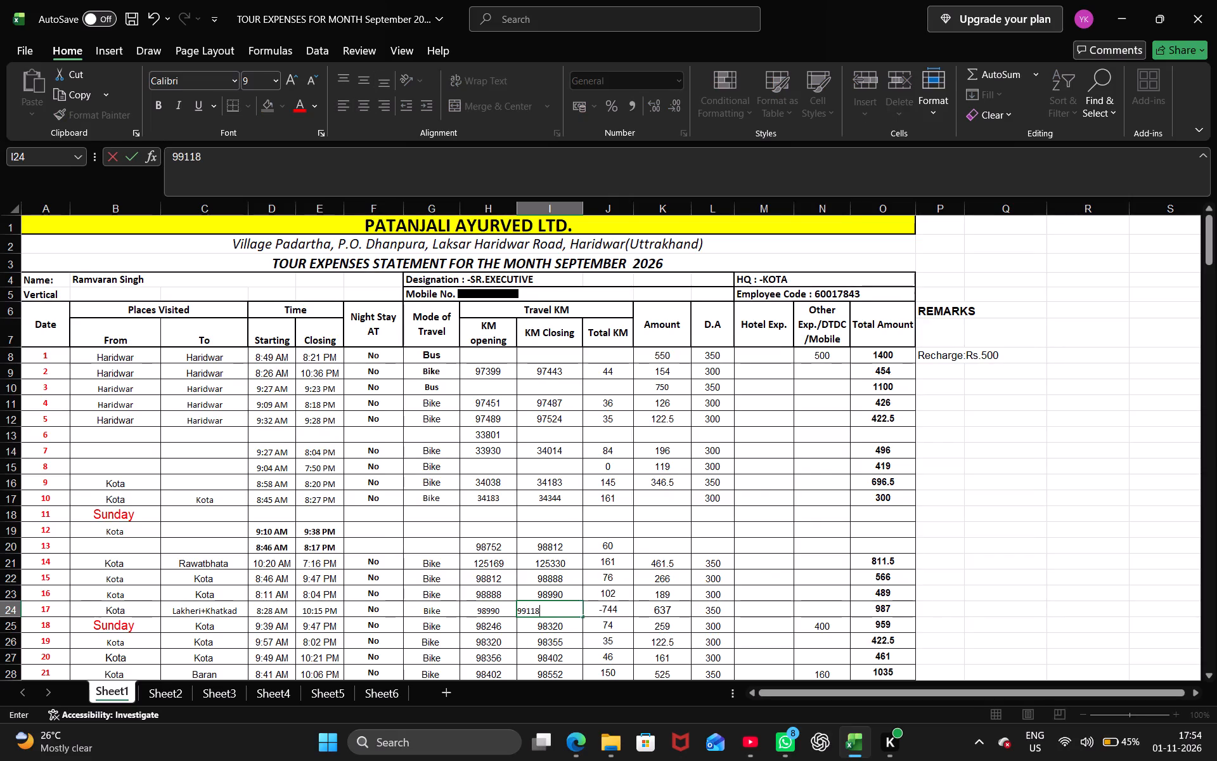
key("Down")
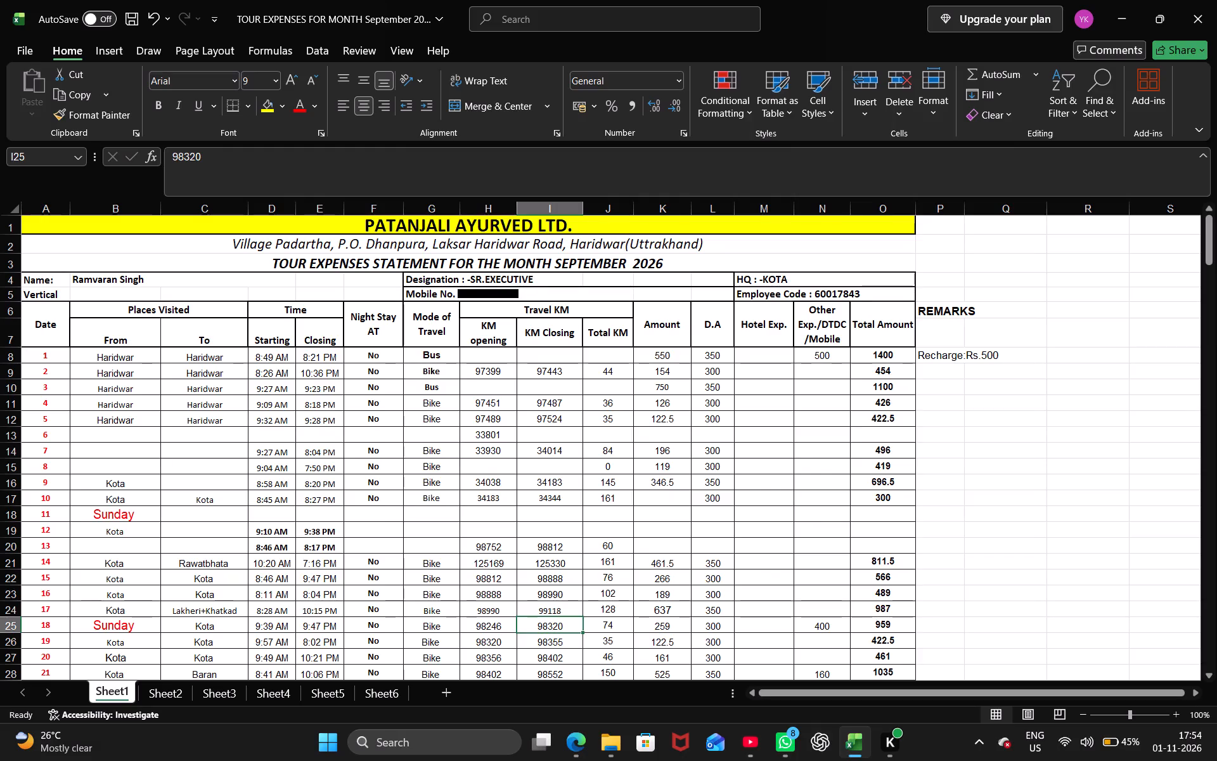
Clear the destination, starting and closing times, night stay and mode of travel for Sunday, date 18.
key("Left")
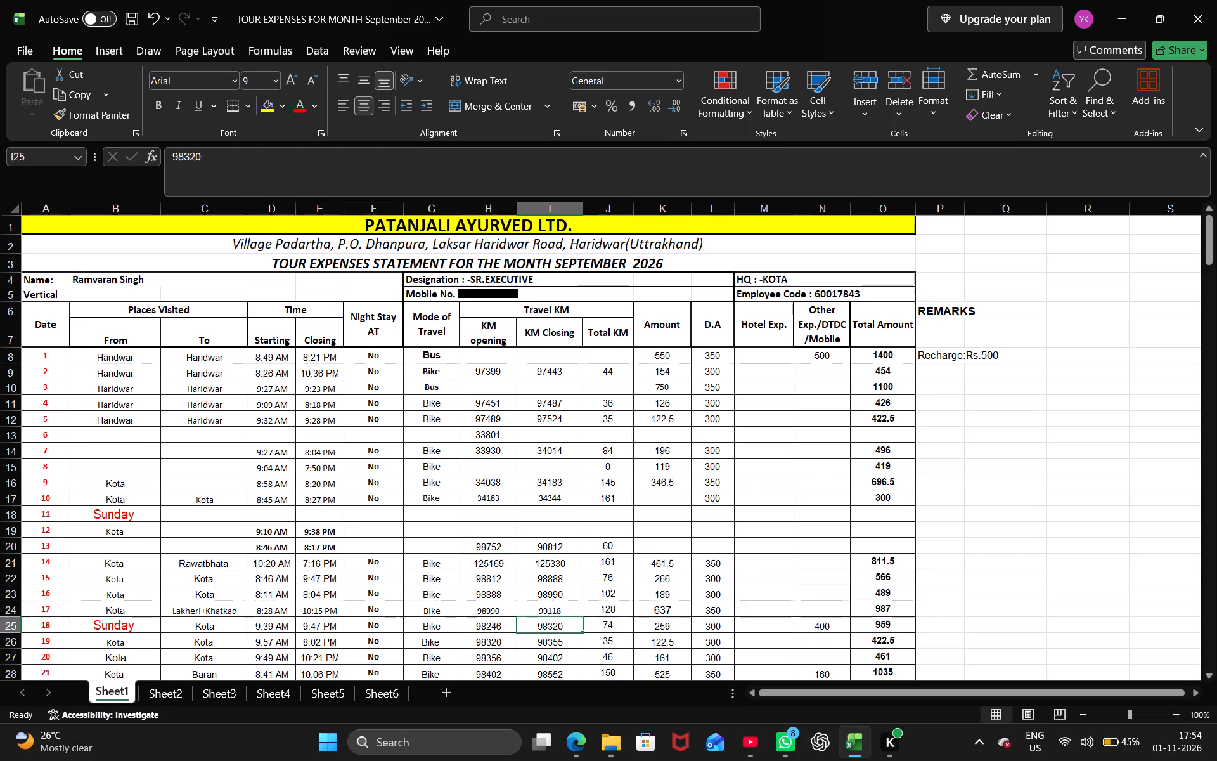
key("Left")
key("Left")
key("Left")
key("Left")
key("Left")
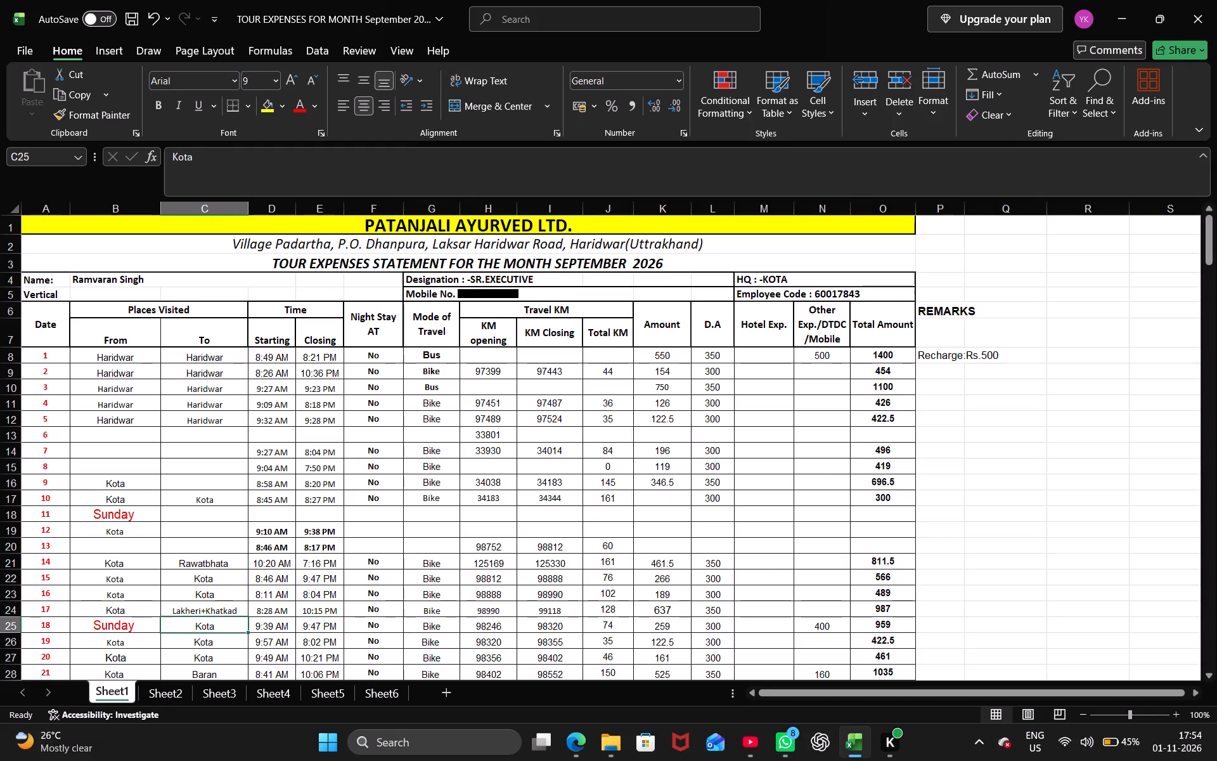
key("BackSpace")
key("Right")
key("BackSpace")
key("Right")
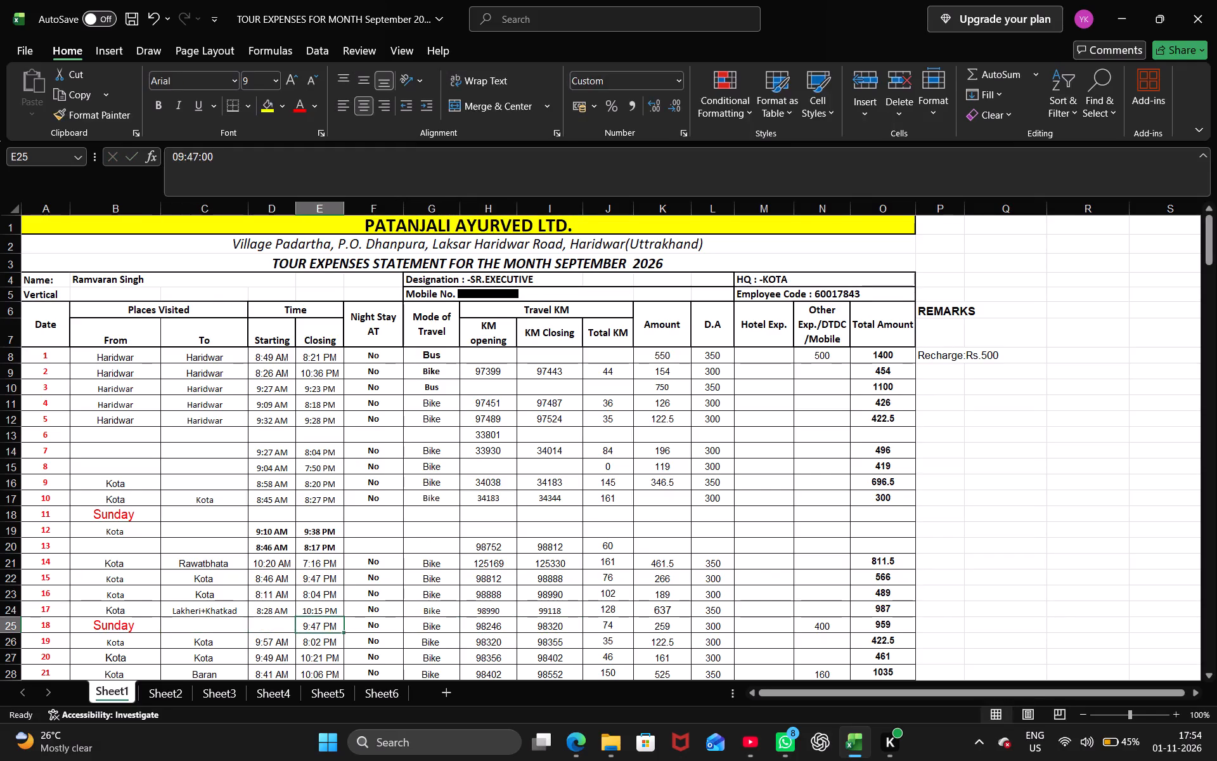
key("BackSpace")
key("Right")
key("BackSpace")
key("Right")
key("BackSpace")
Clear the KM opening, KM closing, total KM, amount, D.A, other expenses and total amount for Sunday, date 18.
key("Right")
key("BackSpace")
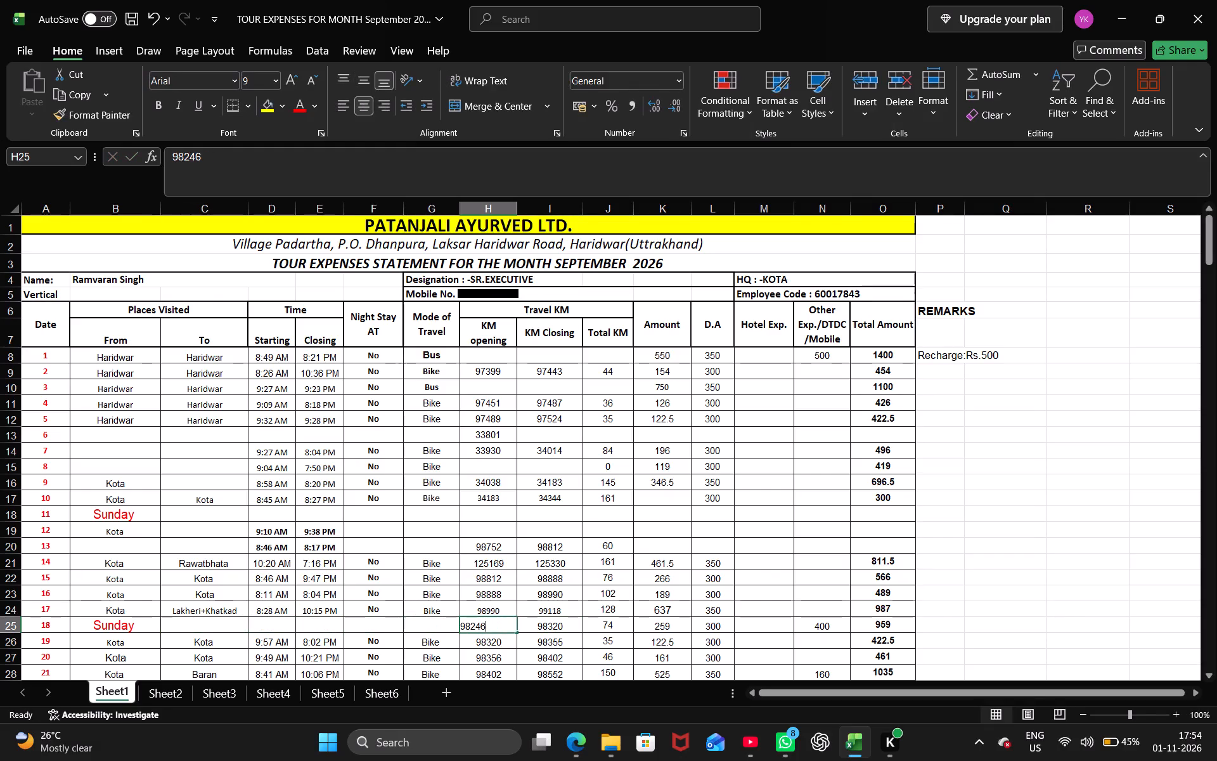
key("Right")
key("BackSpace")
key("Right")
key("BackSpace")
key("Right")
key("BackSpace")
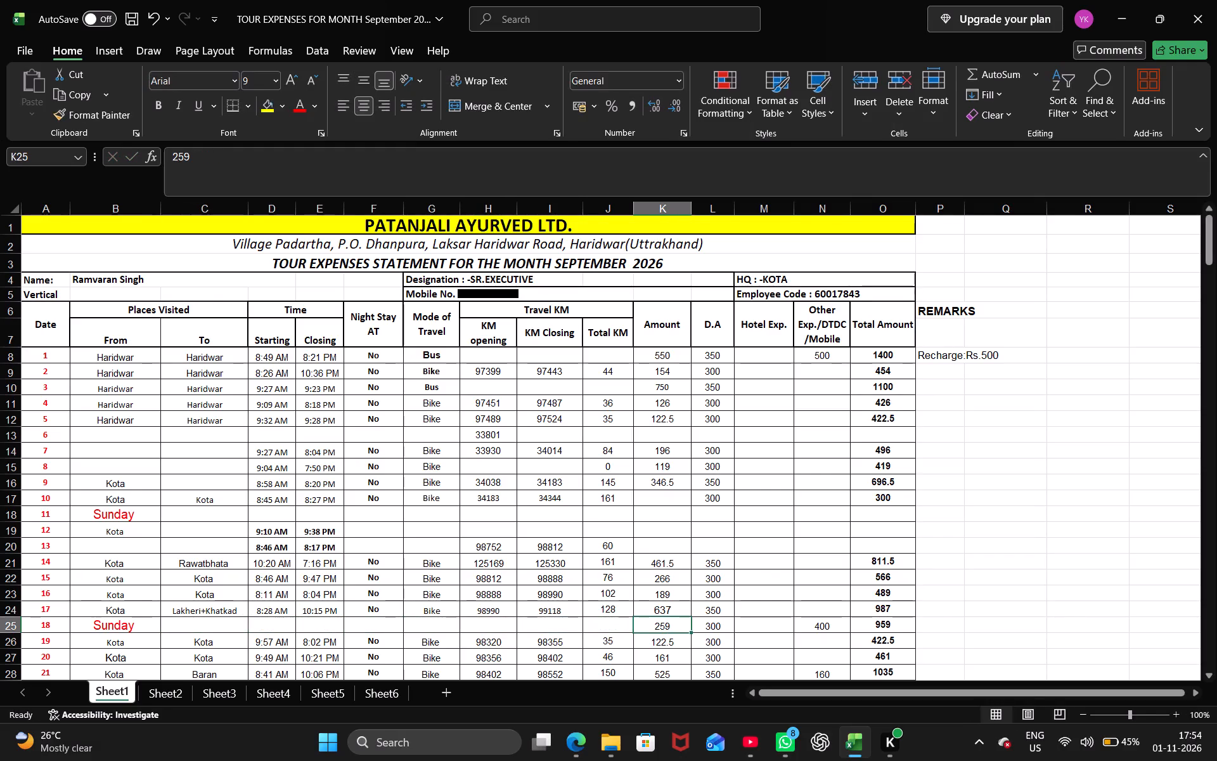
key("Right")
key("BackSpace")
key("Right")
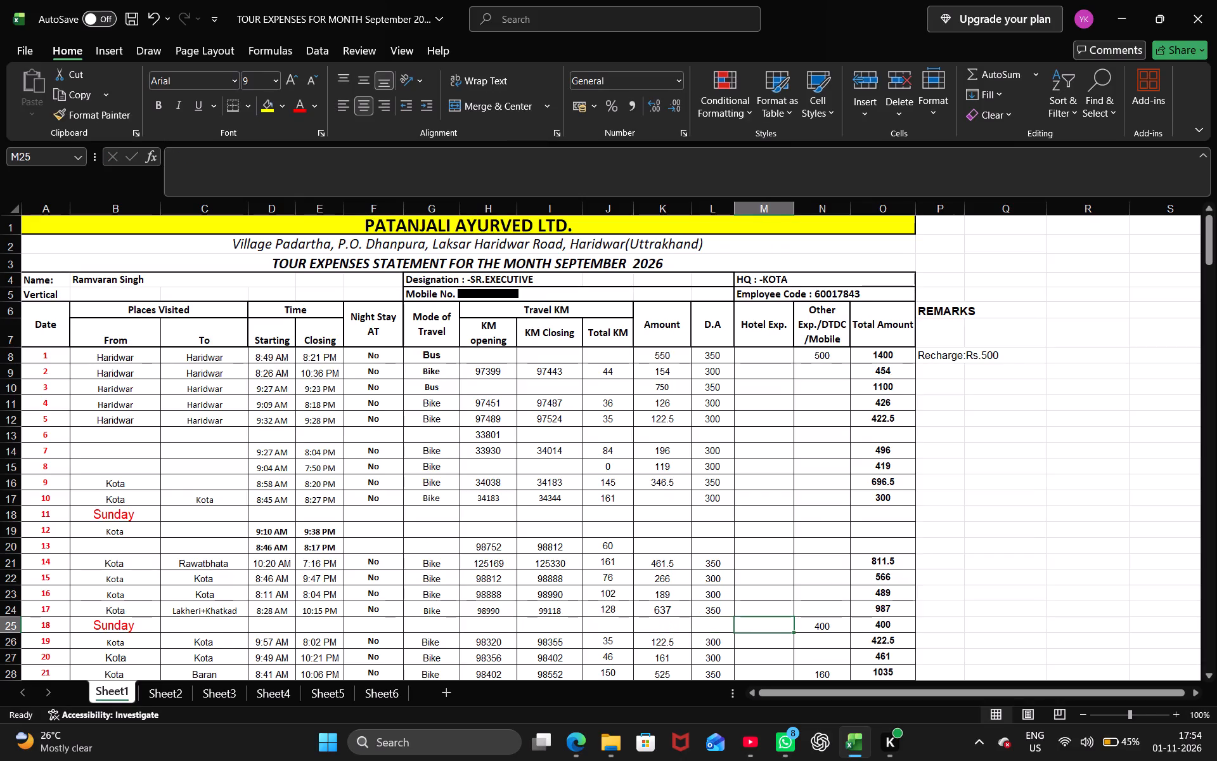
key("Right")
key("BackSpace")
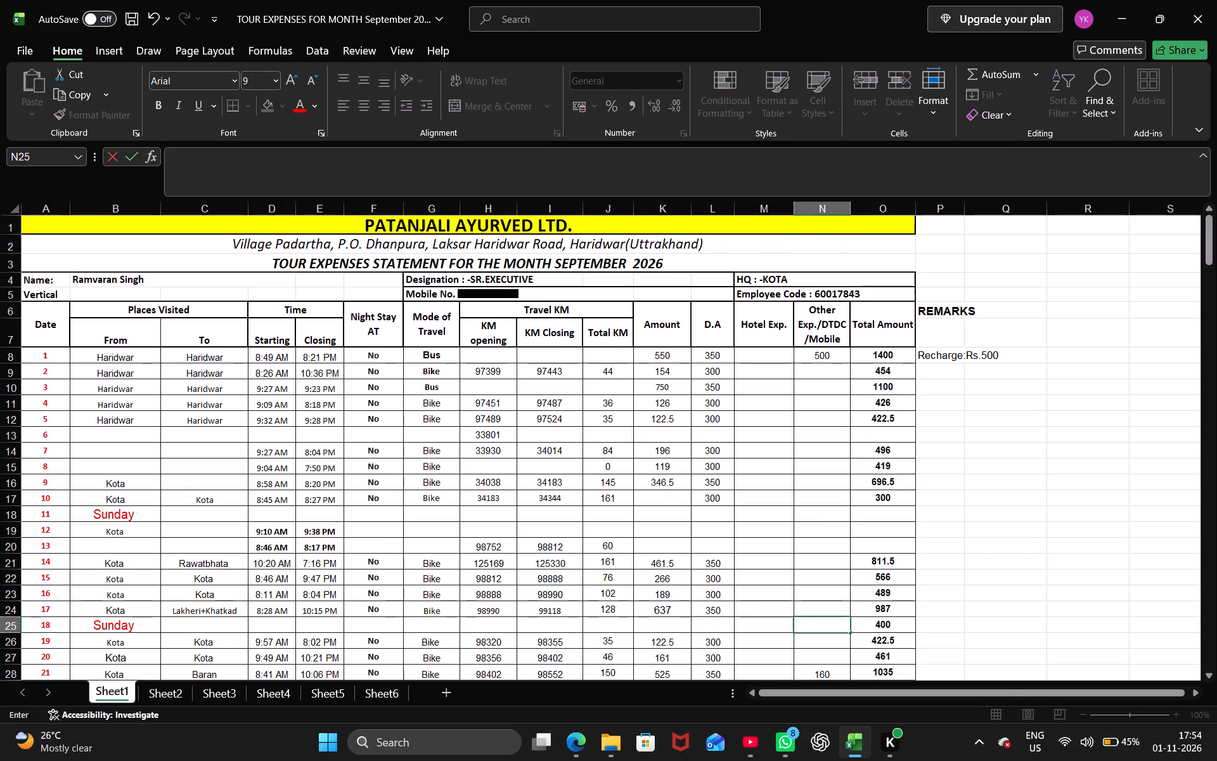
key("Right")
key("BackSpace")
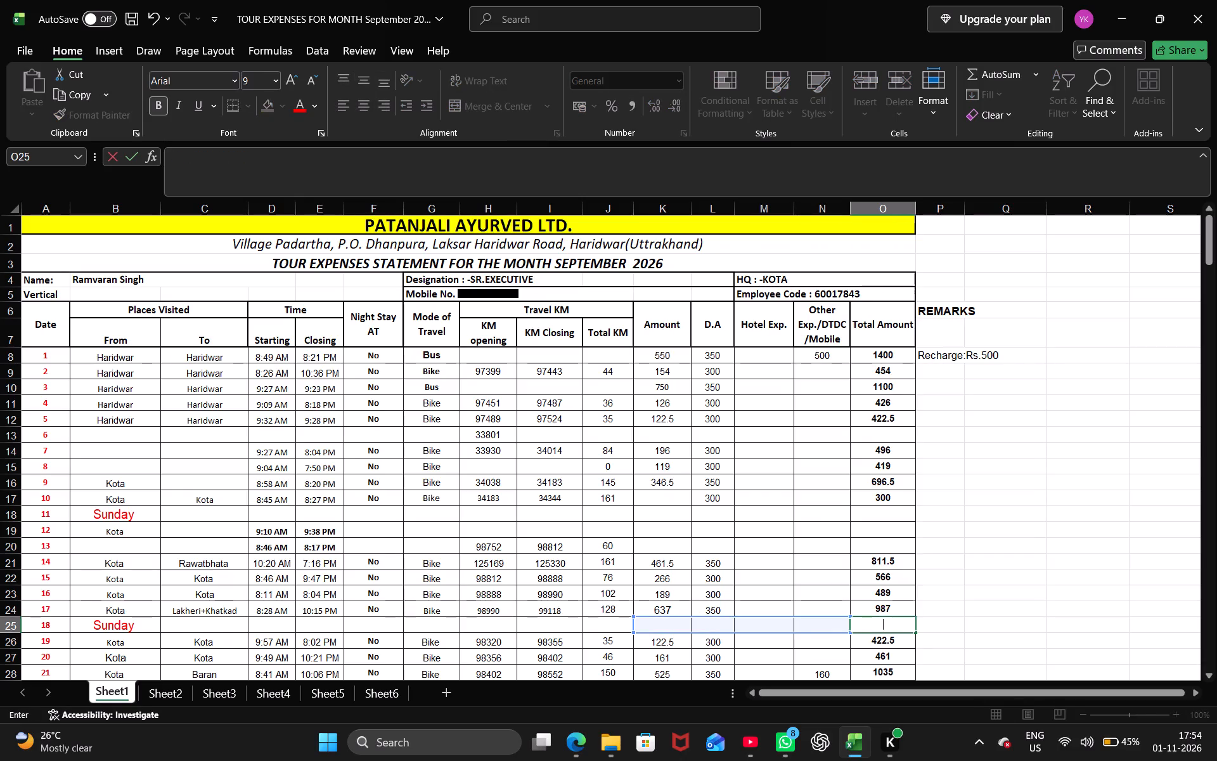
key("Down")
Set the starting time to 8:54 and the closing time to 6:15 for date 19.
key("Left")
key("Left")
key("Left")
key("Left")
key("Left")
key("Left")
key("Left")
key("Left")
key("Left")
key("Left")
key("Left")
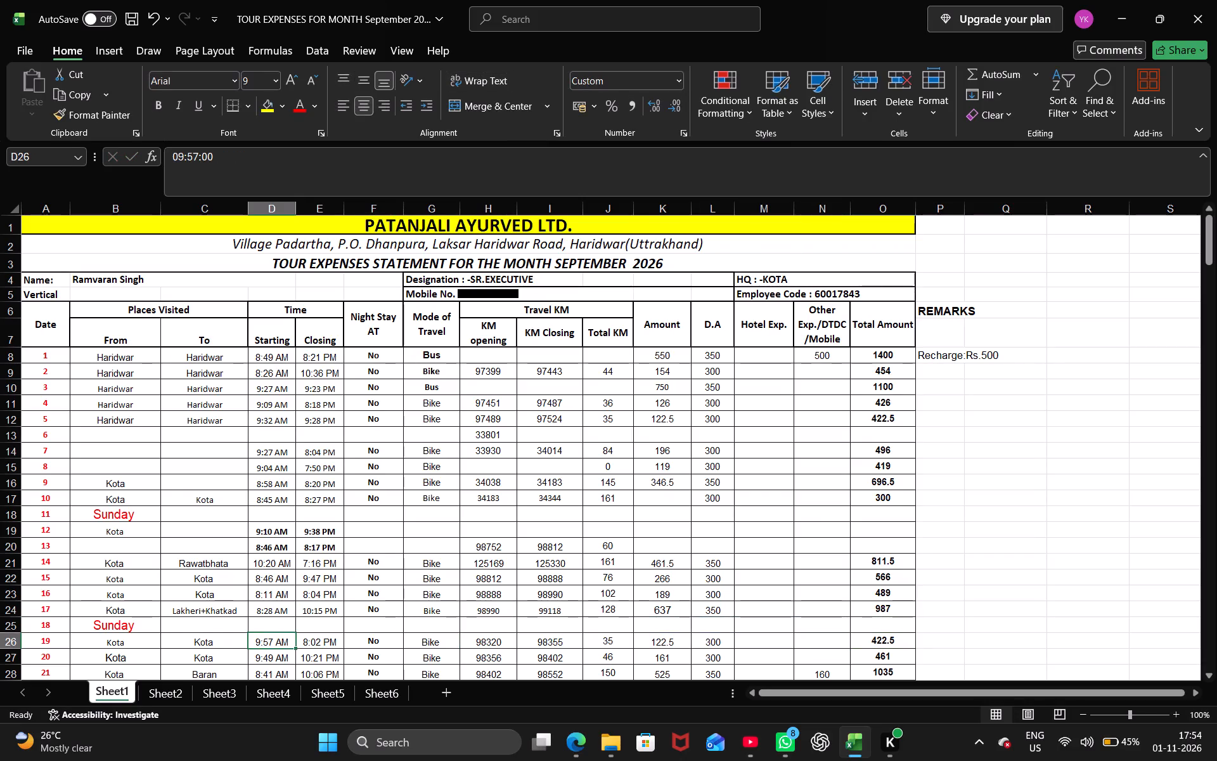
key("Left")
key("Left")
key("Left")
key("Right")
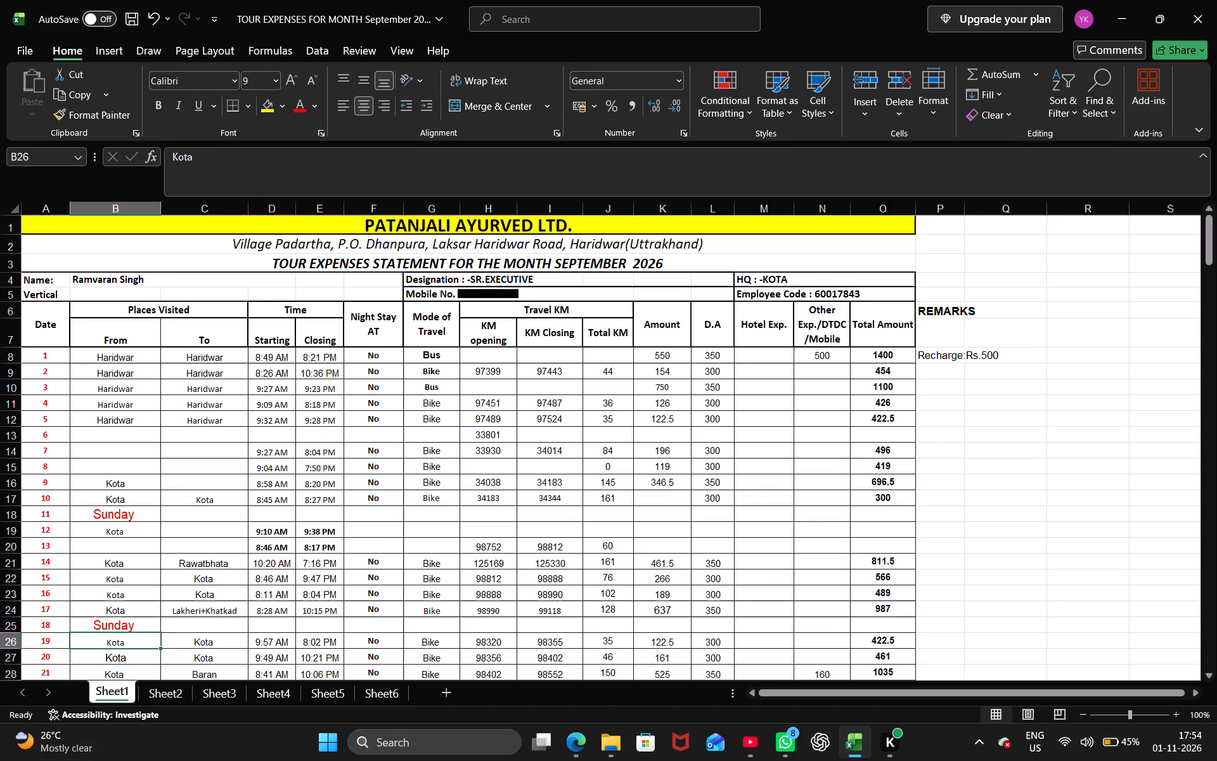
left_click(273, 642)
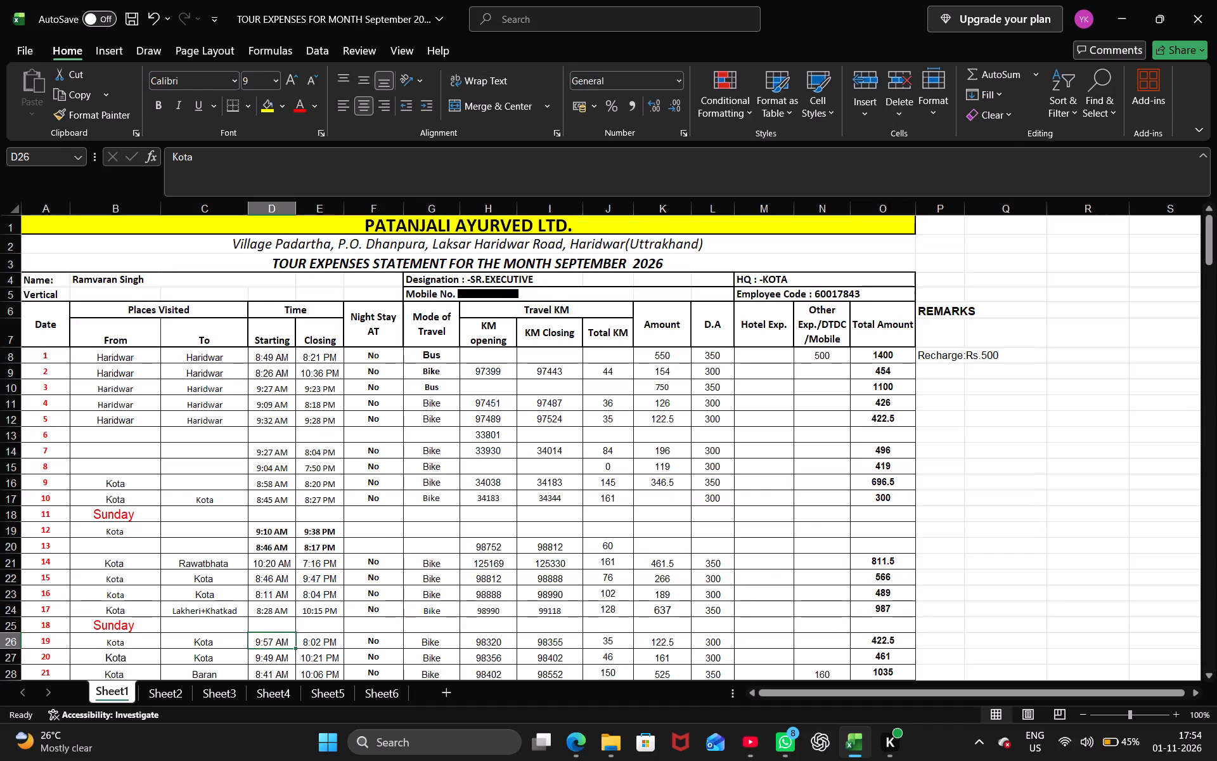
scroll(342, 577, "down", 5)
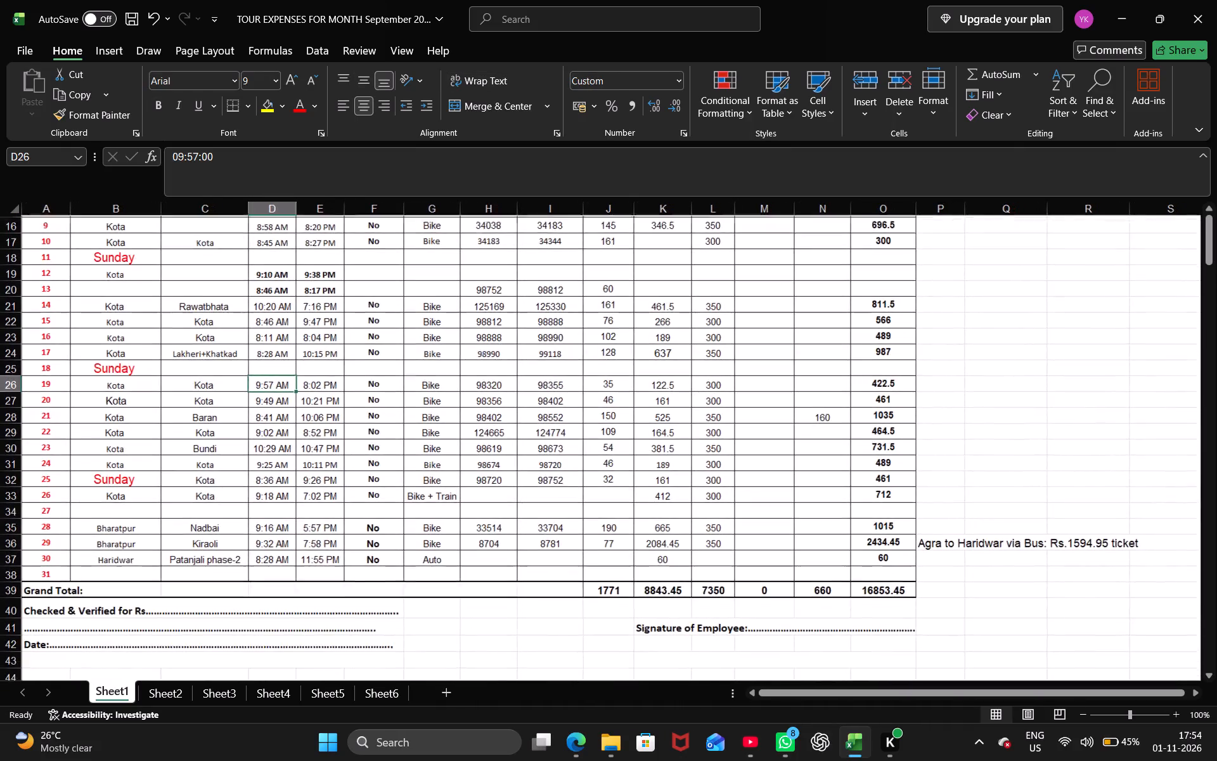
scroll(342, 577, "down", 1)
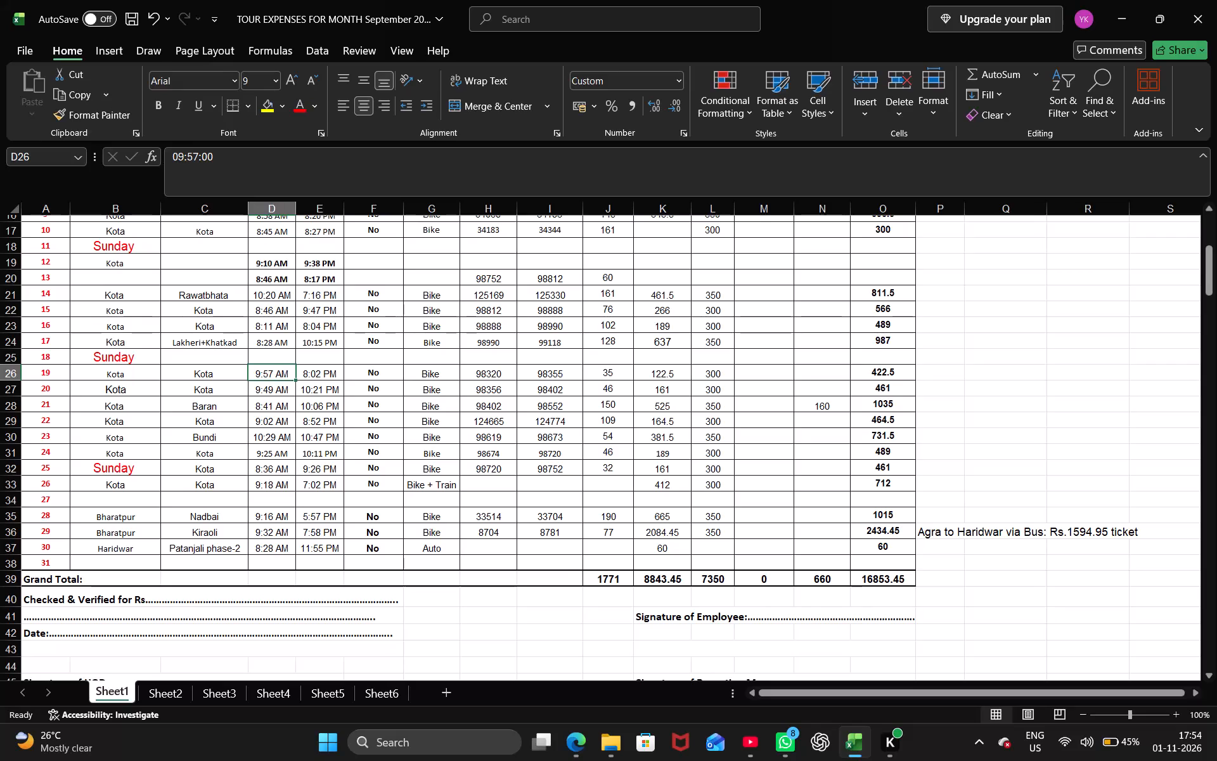
type("8:")
type("54")
key("Right")
type("6?15")
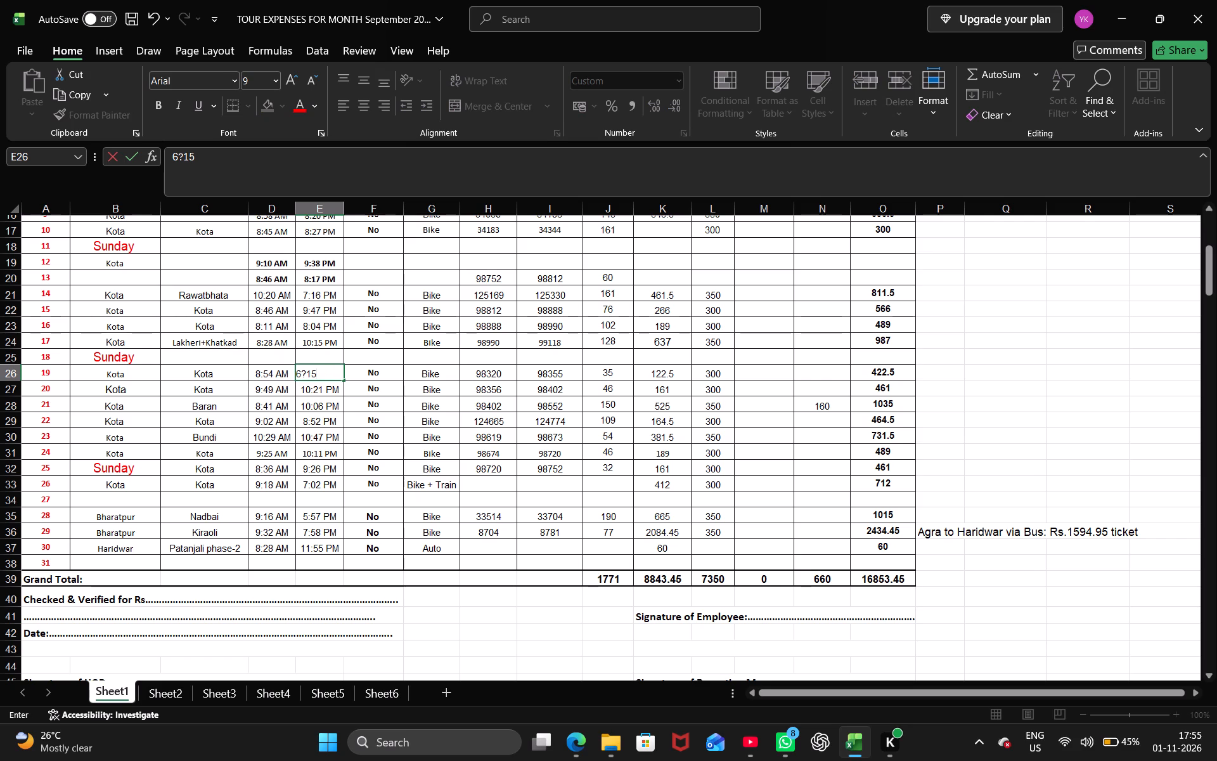
key("BackSpace")
key("BackSpace")
key("BackSpace")
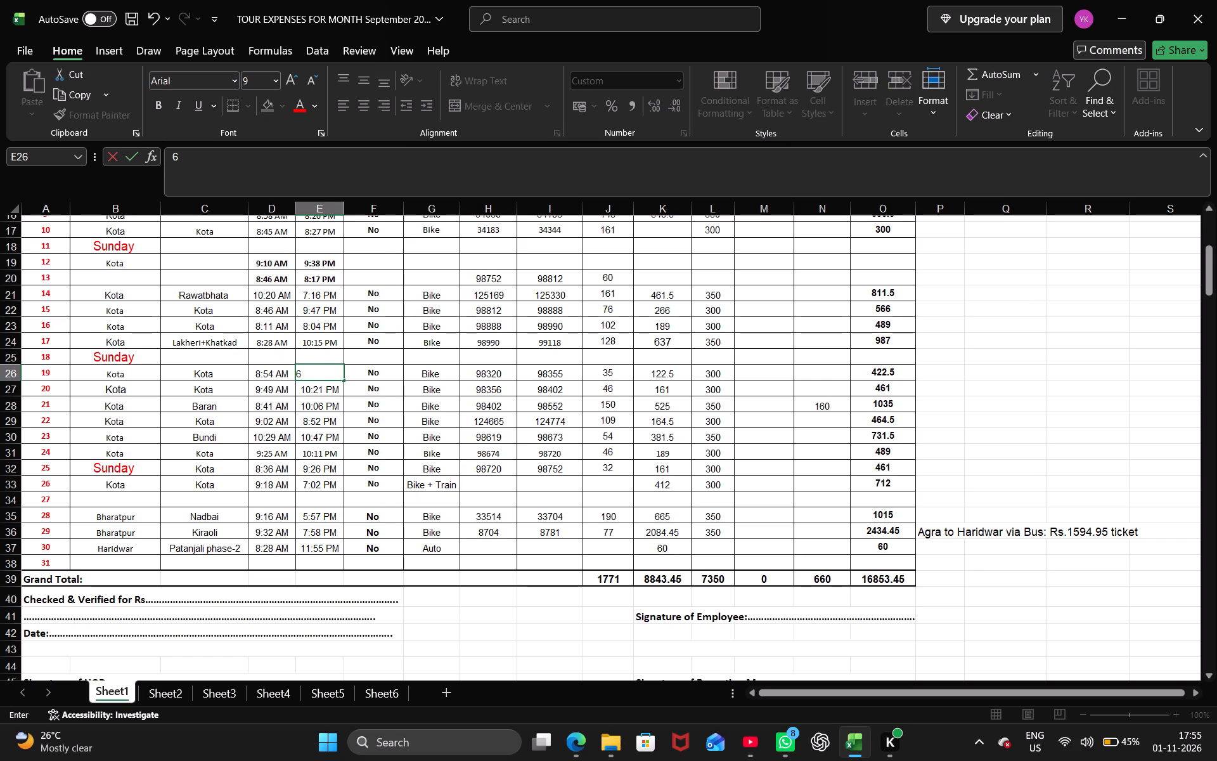
type(":15")
key("Right")
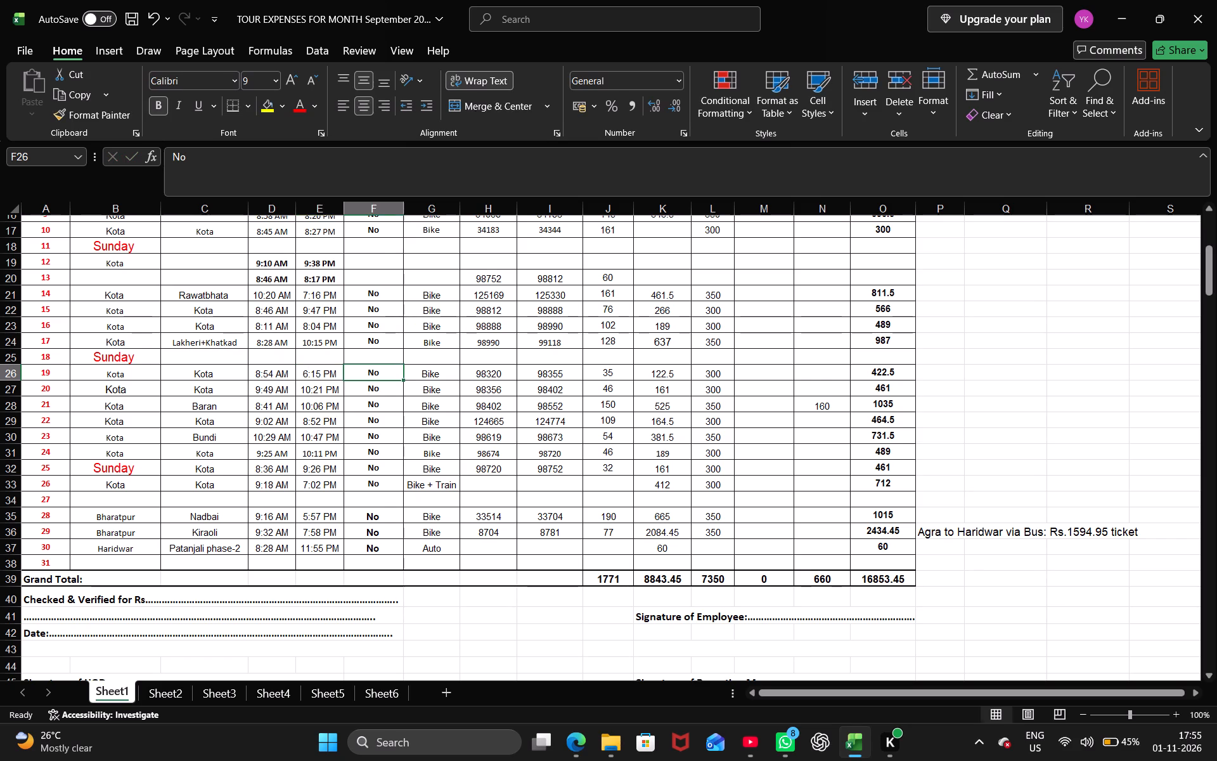
Set KM opening to 99125 and KM closing to 99180 for date 19.
key("Right")
key("Right")
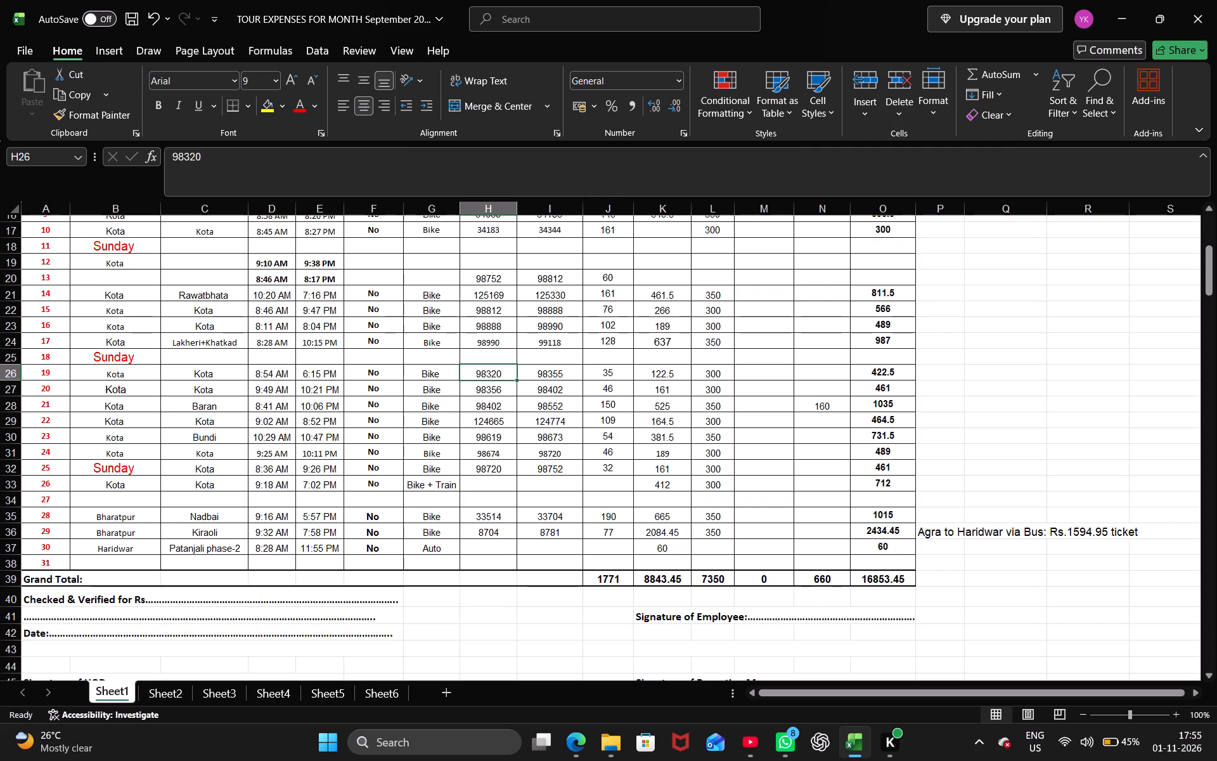
type("99125")
key("Right")
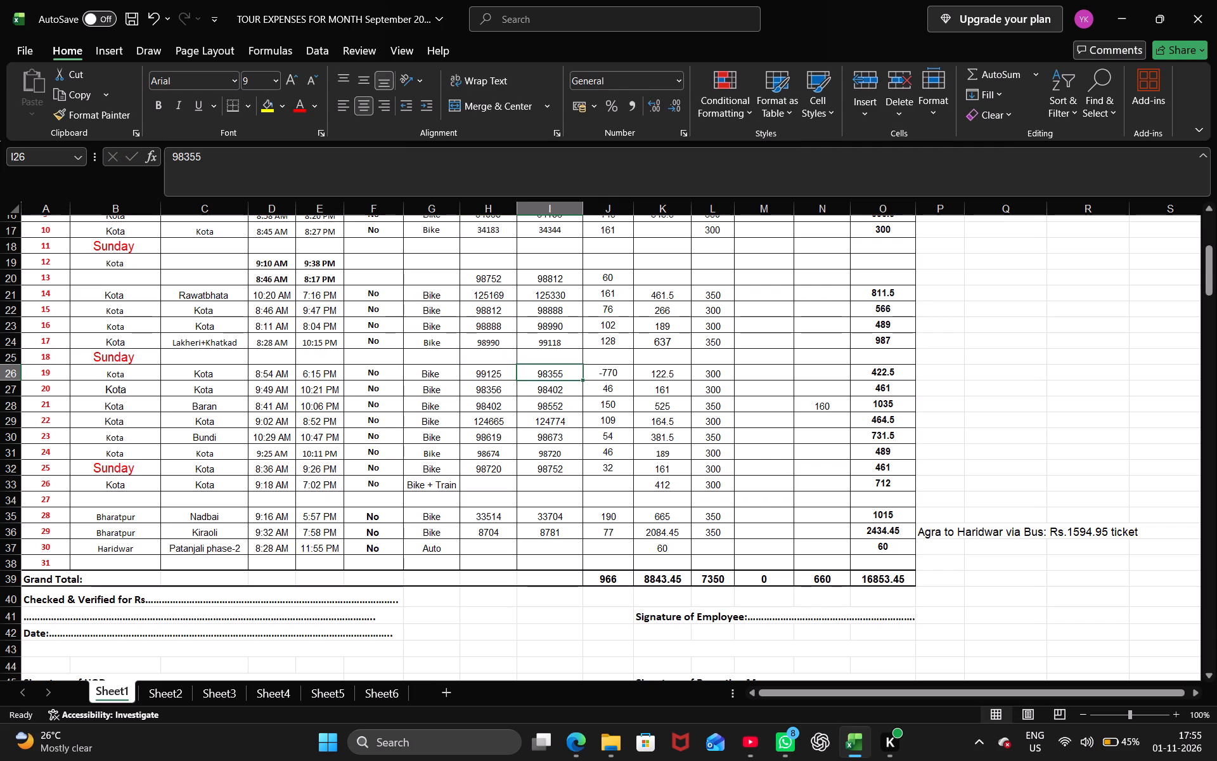
type("99180")
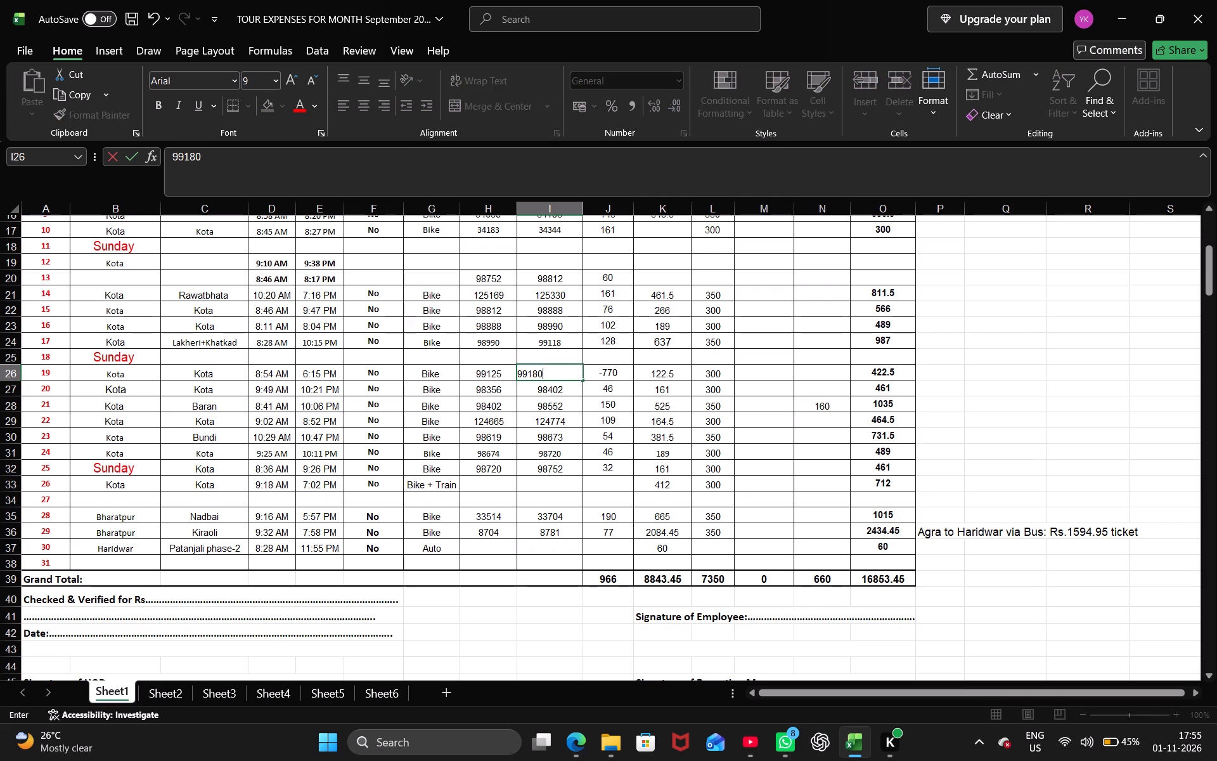
key("Down")
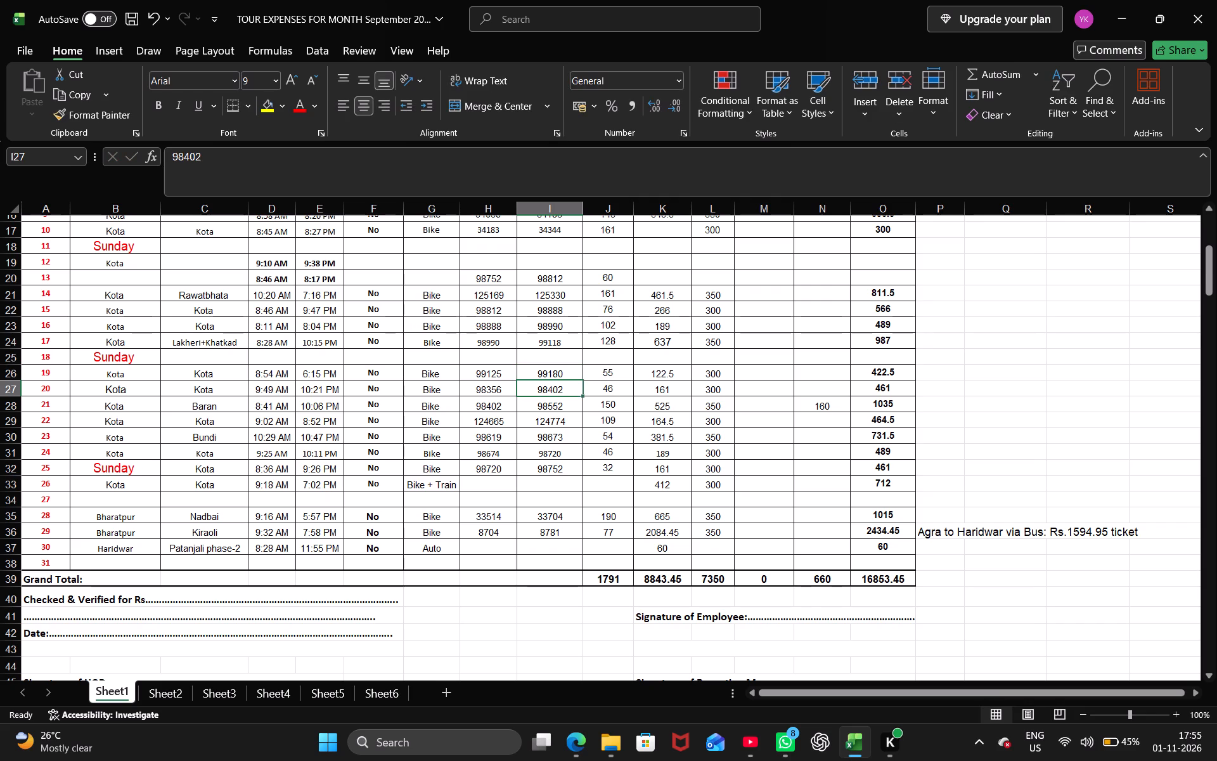
Clear the From and To places visited for date 20.
key("Right")
key("Right")
key("Right")
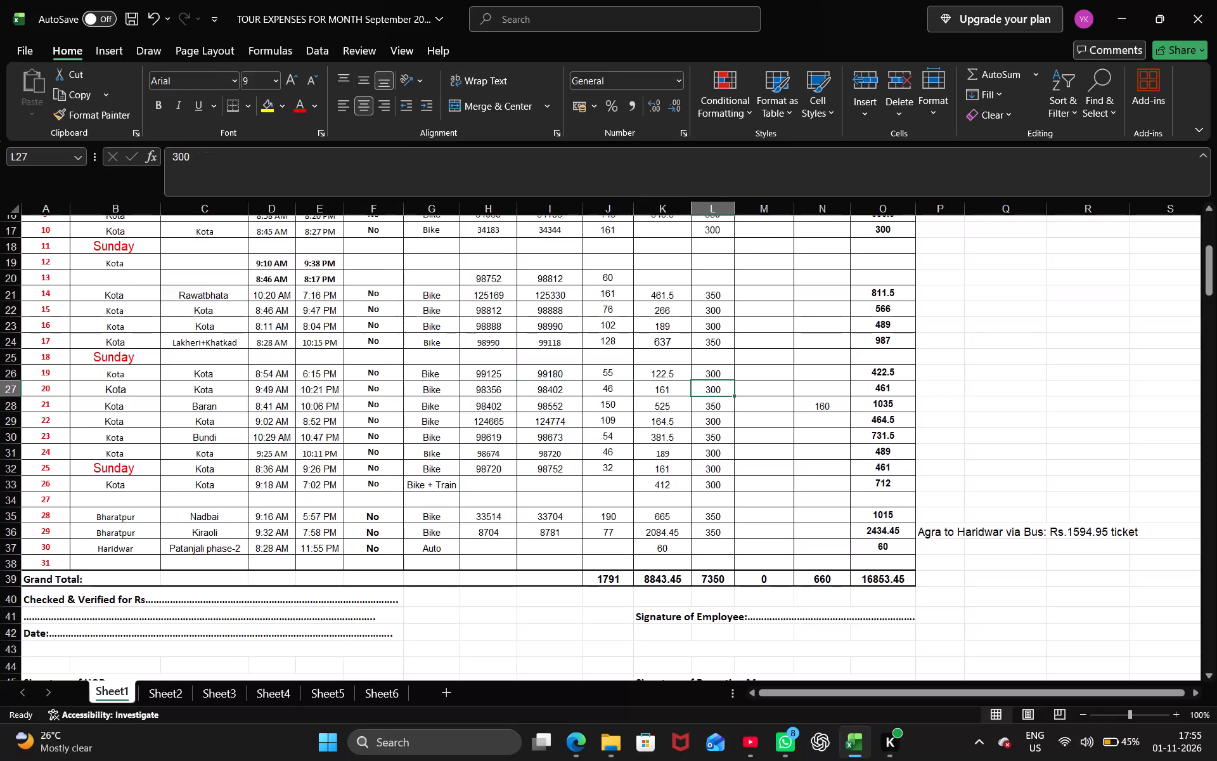
key("Left")
key("Left")
key("Left")
key("Left")
key("Left")
key("Left")
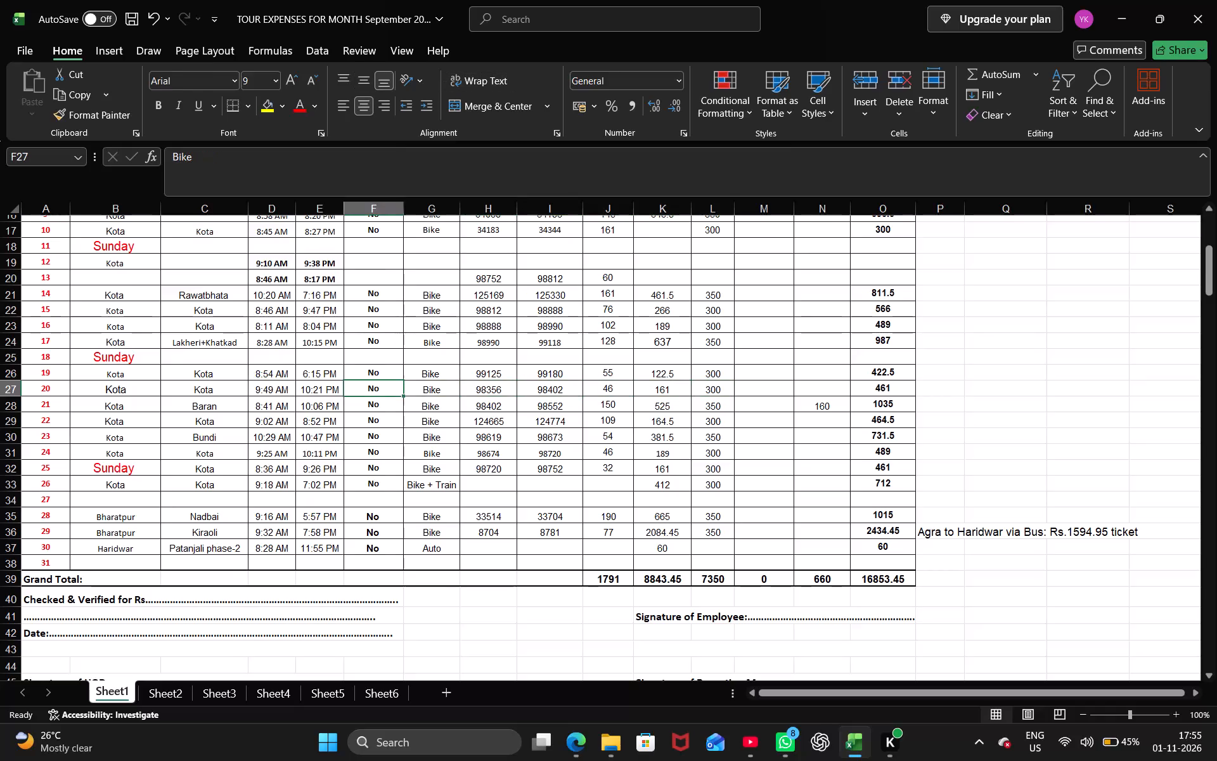
key("Left")
key("Left")
key("Left")
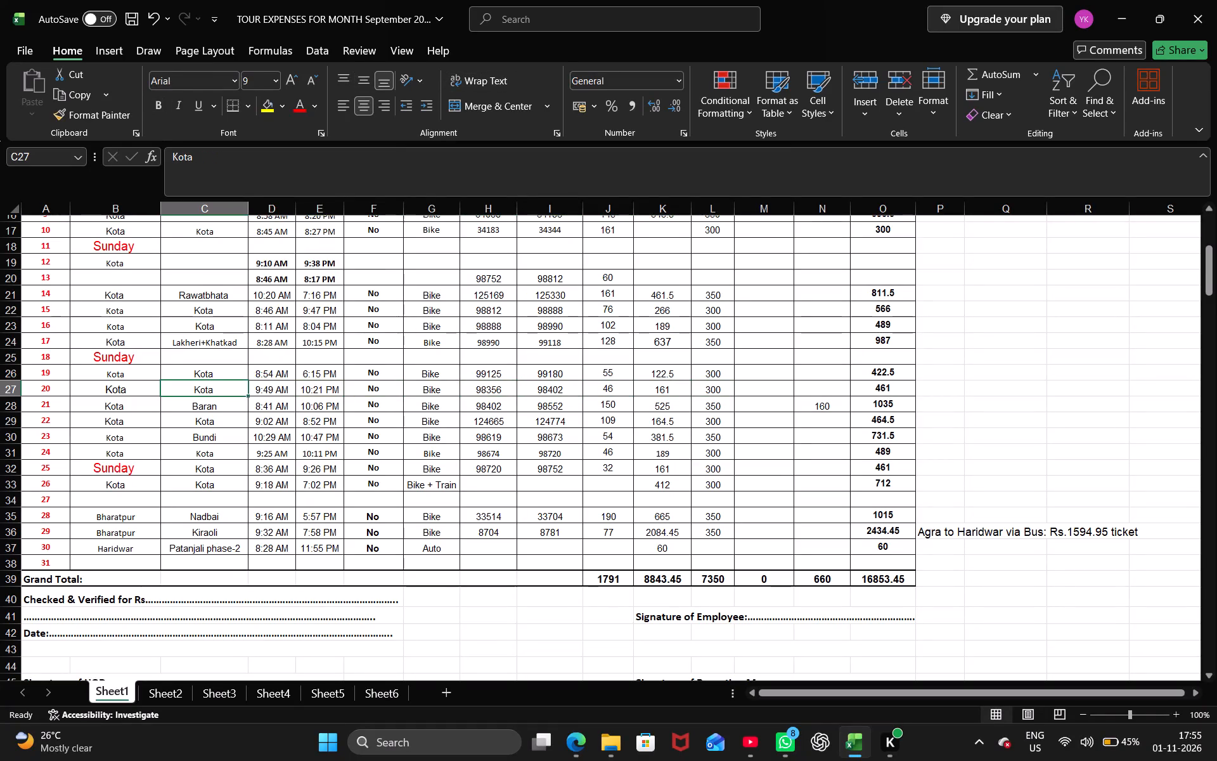
key("BackSpace")
key("Left")
key("BackSpace")
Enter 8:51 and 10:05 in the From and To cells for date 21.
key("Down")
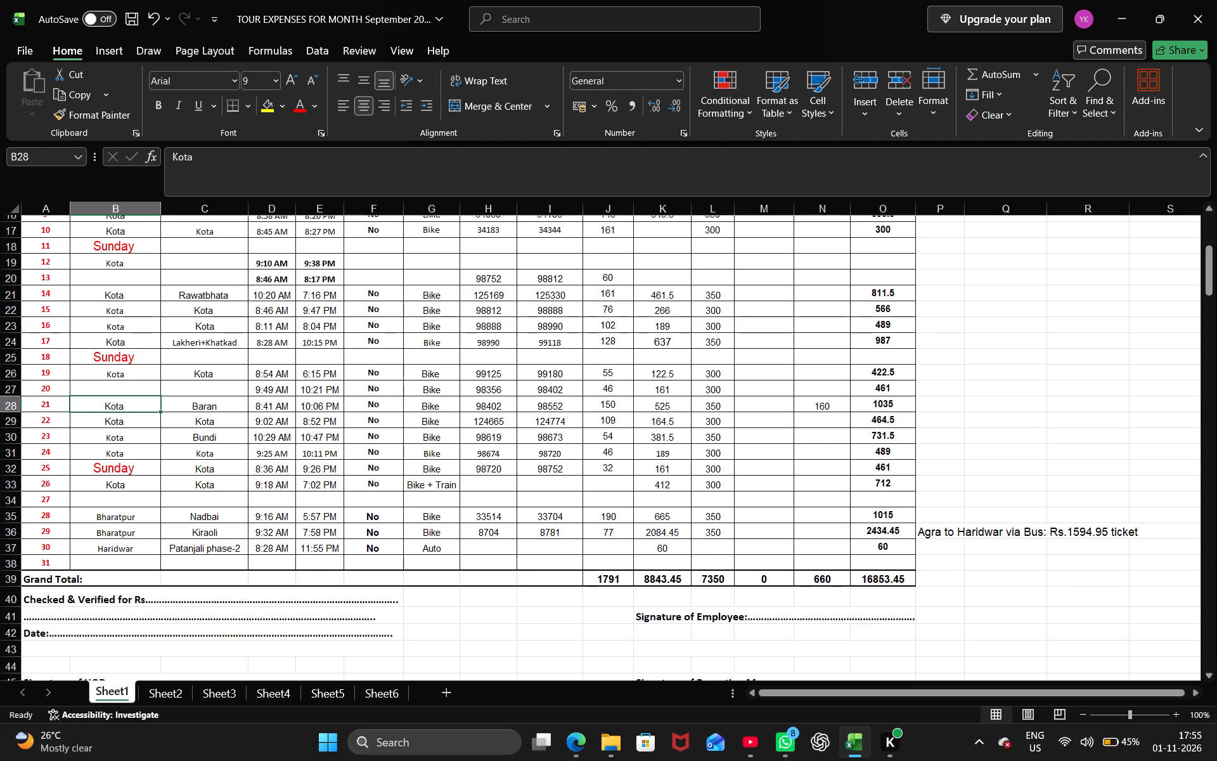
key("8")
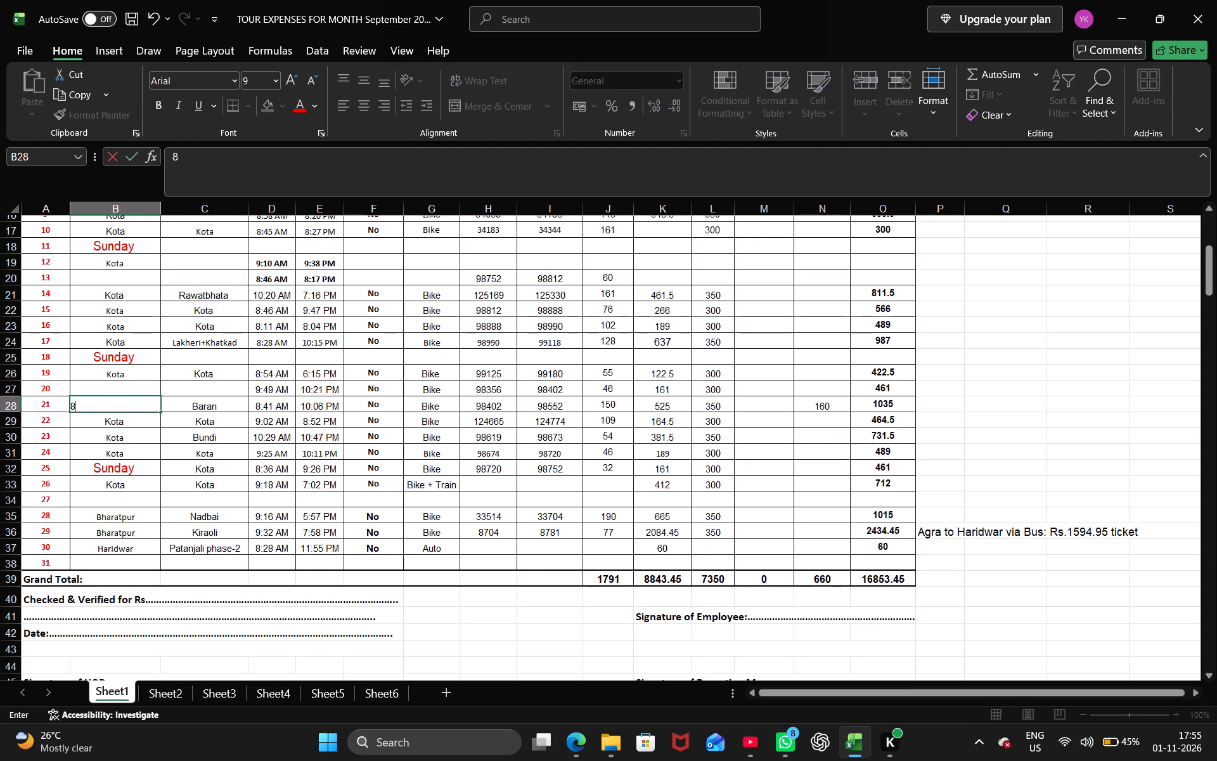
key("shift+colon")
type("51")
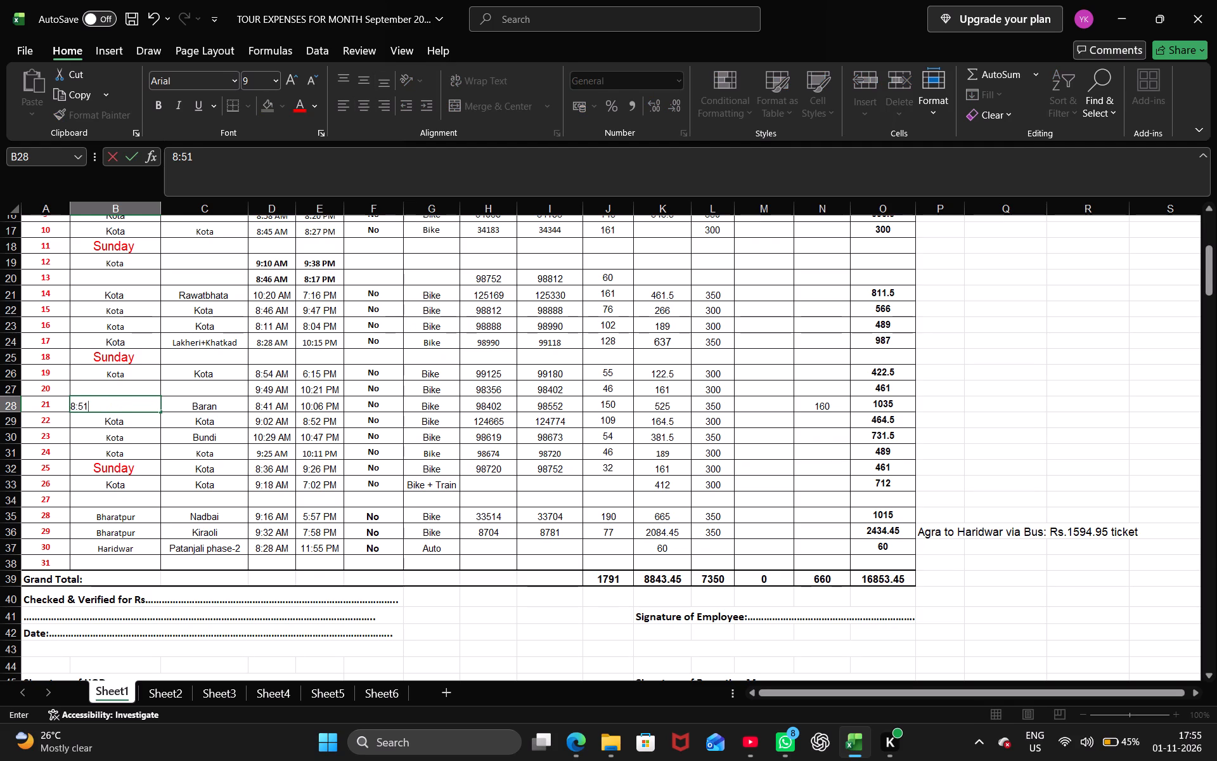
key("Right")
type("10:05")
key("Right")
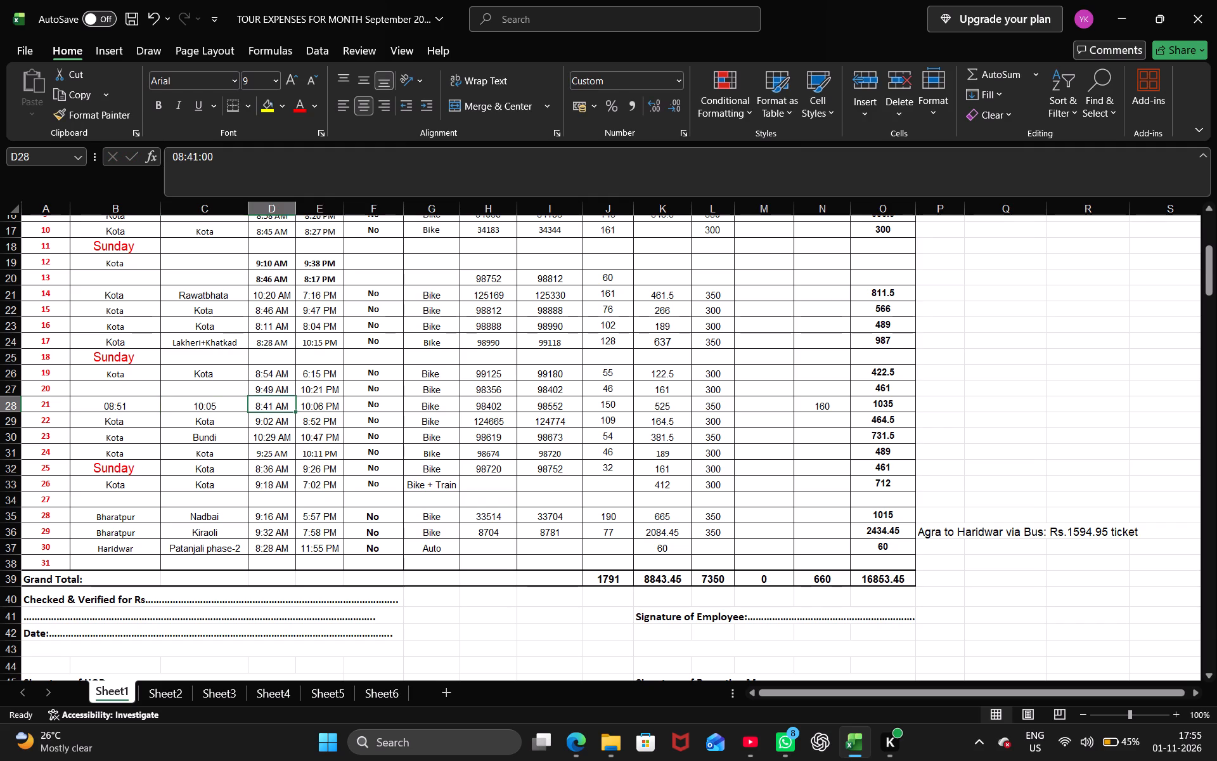
Clear the From and To cells under places visited for date 21.
key("Left")
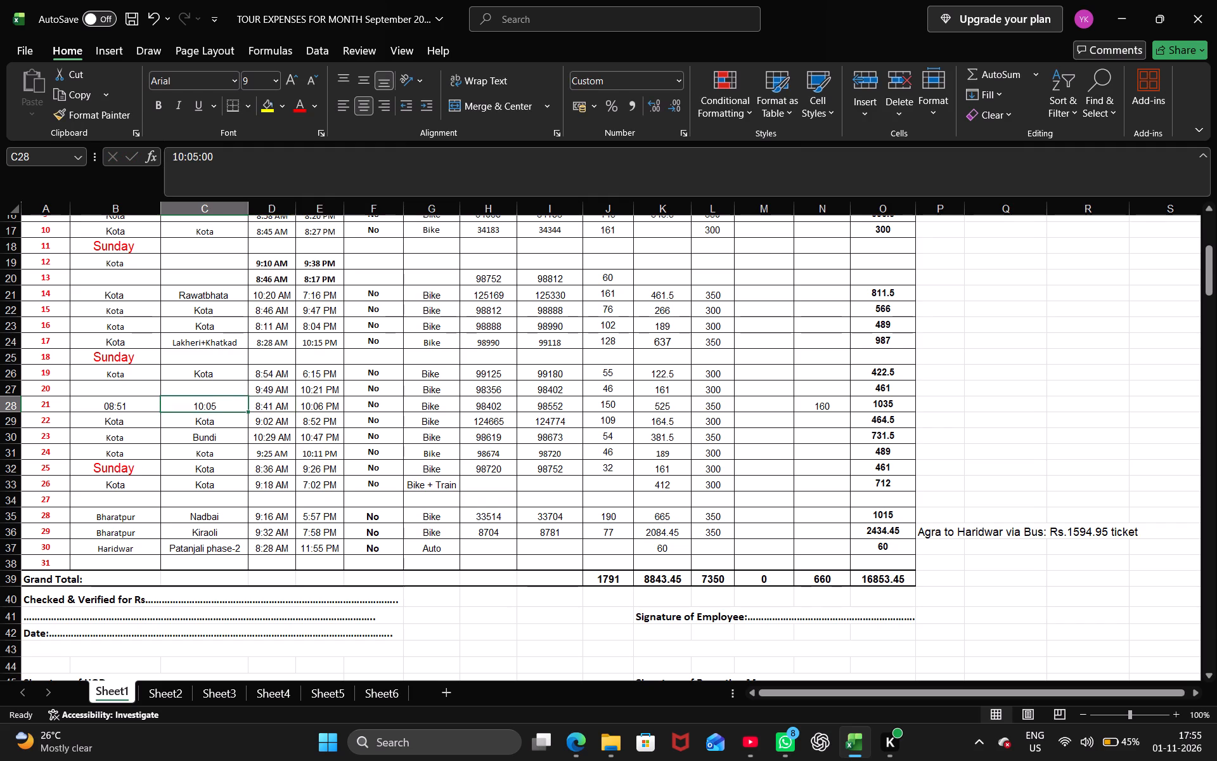
key("BackSpace")
key("Left")
key("BackSpace")
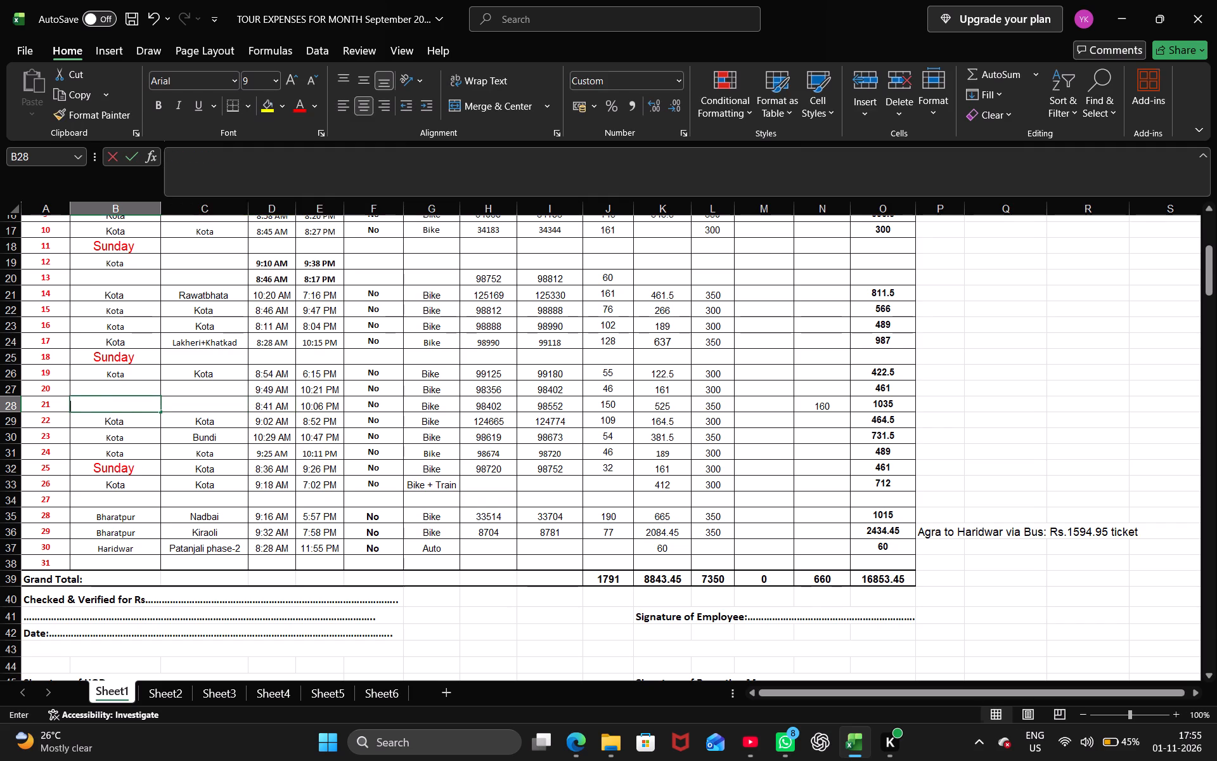
key("Right")
Set the starting time to 8:51 and the closing time to 10:05 for date 21.
key("Right")
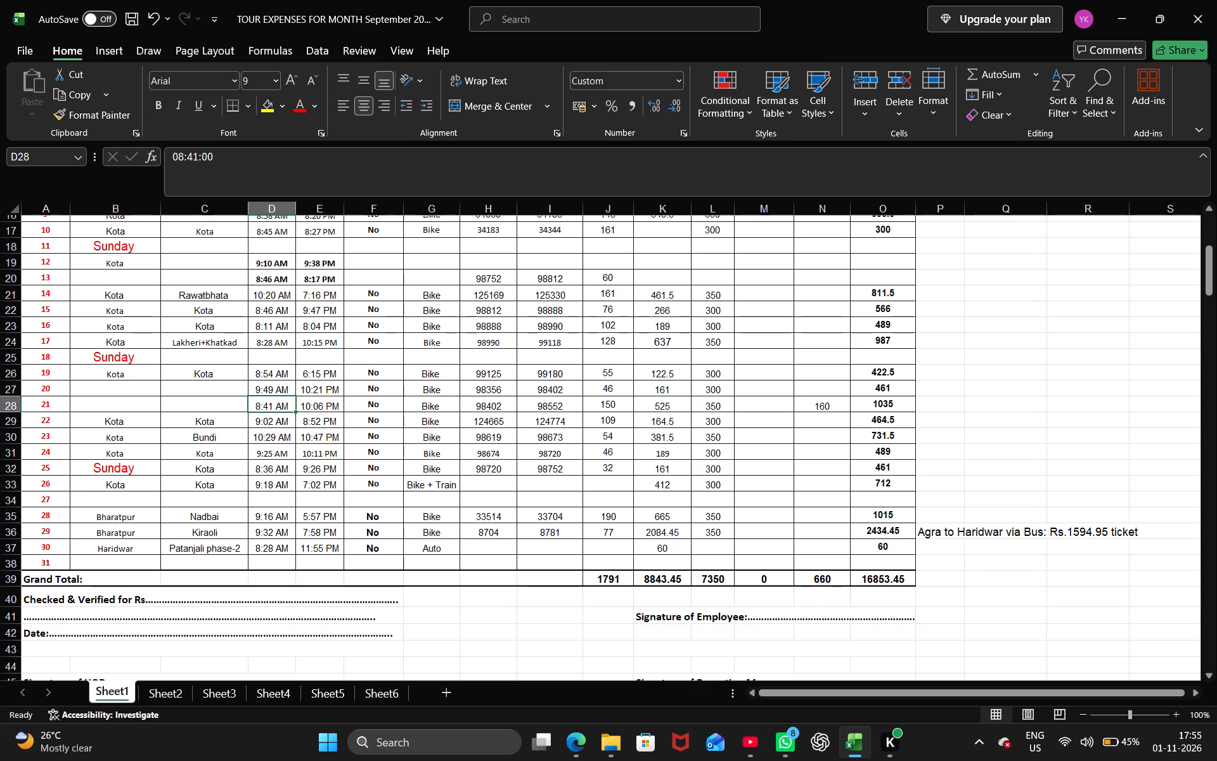
key("8")
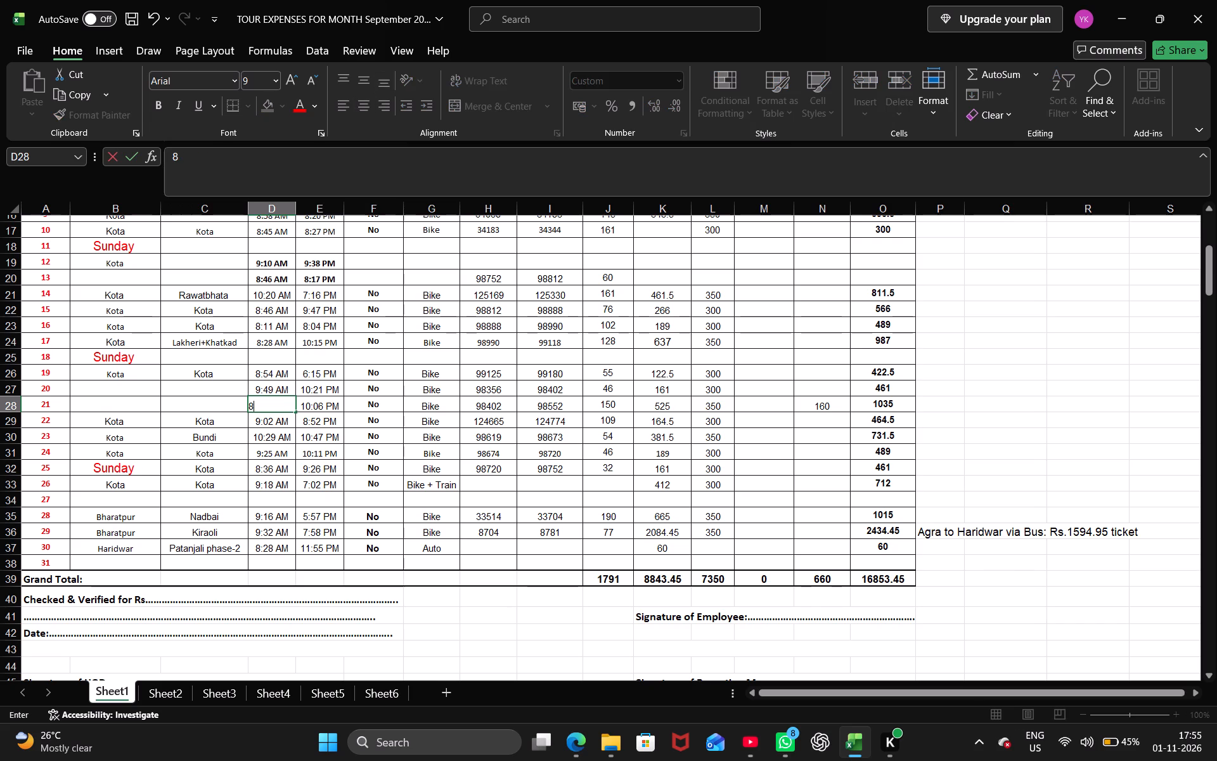
type(":51")
key("Right")
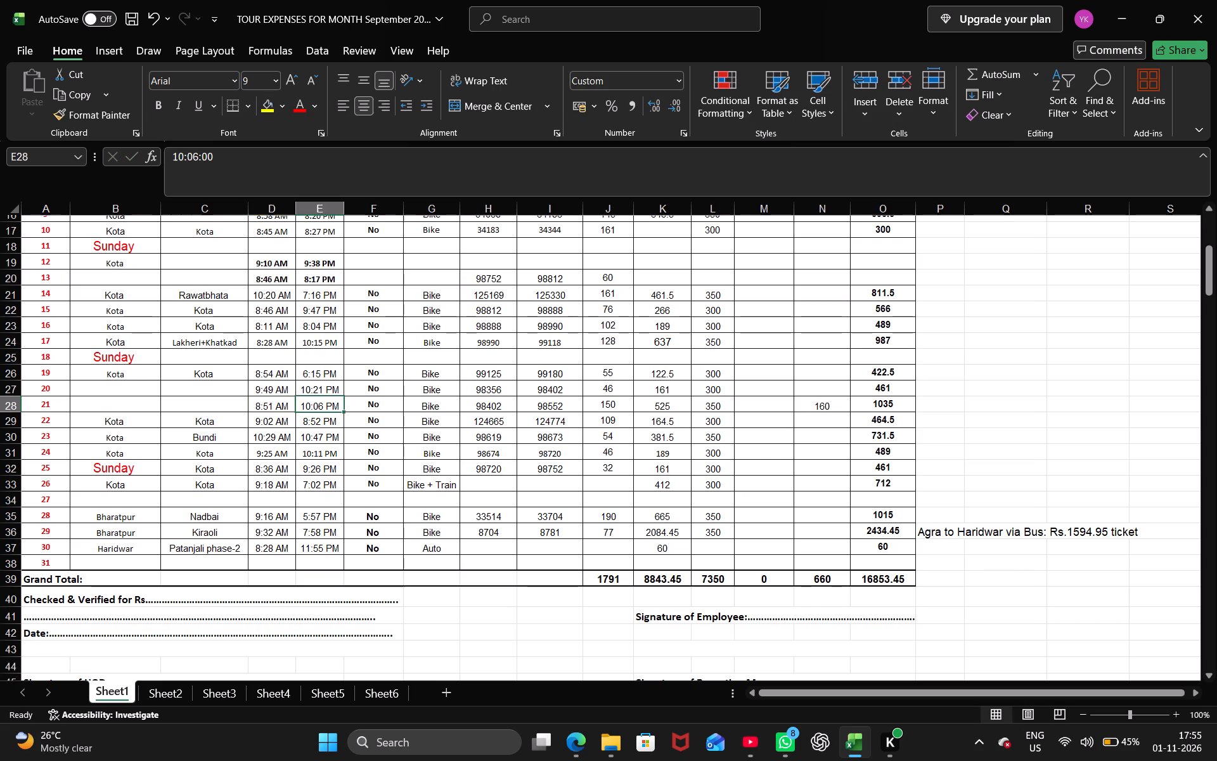
type("10:05")
key("Right")
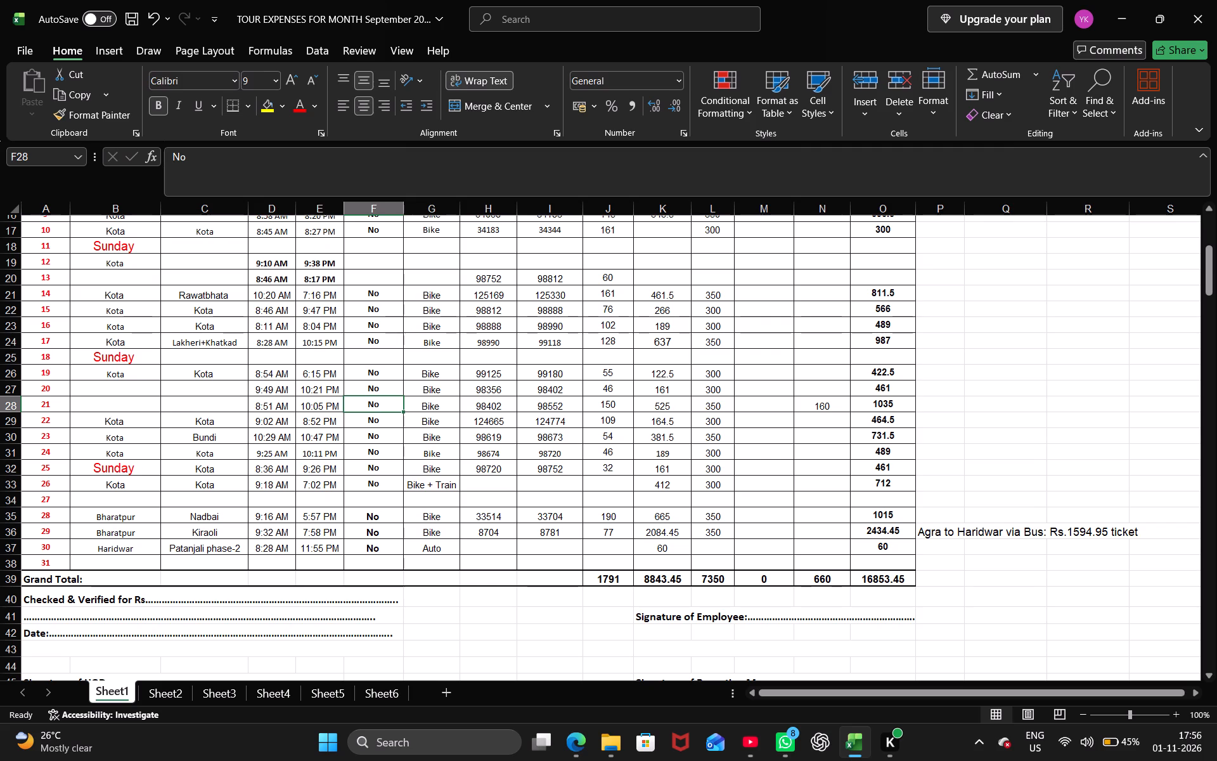
Clear the KM opening reading for date 20.
key("Right")
key("Right")
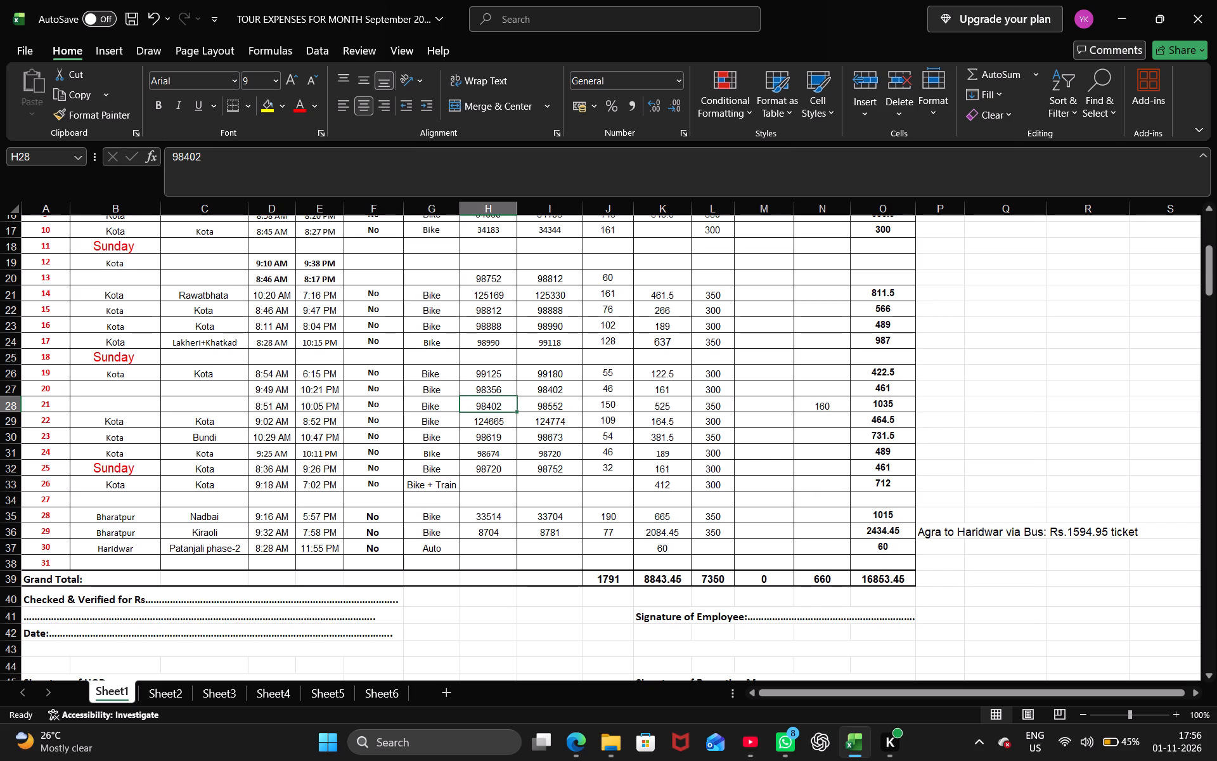
key("Up")
key("BackSpace")
key("Right")
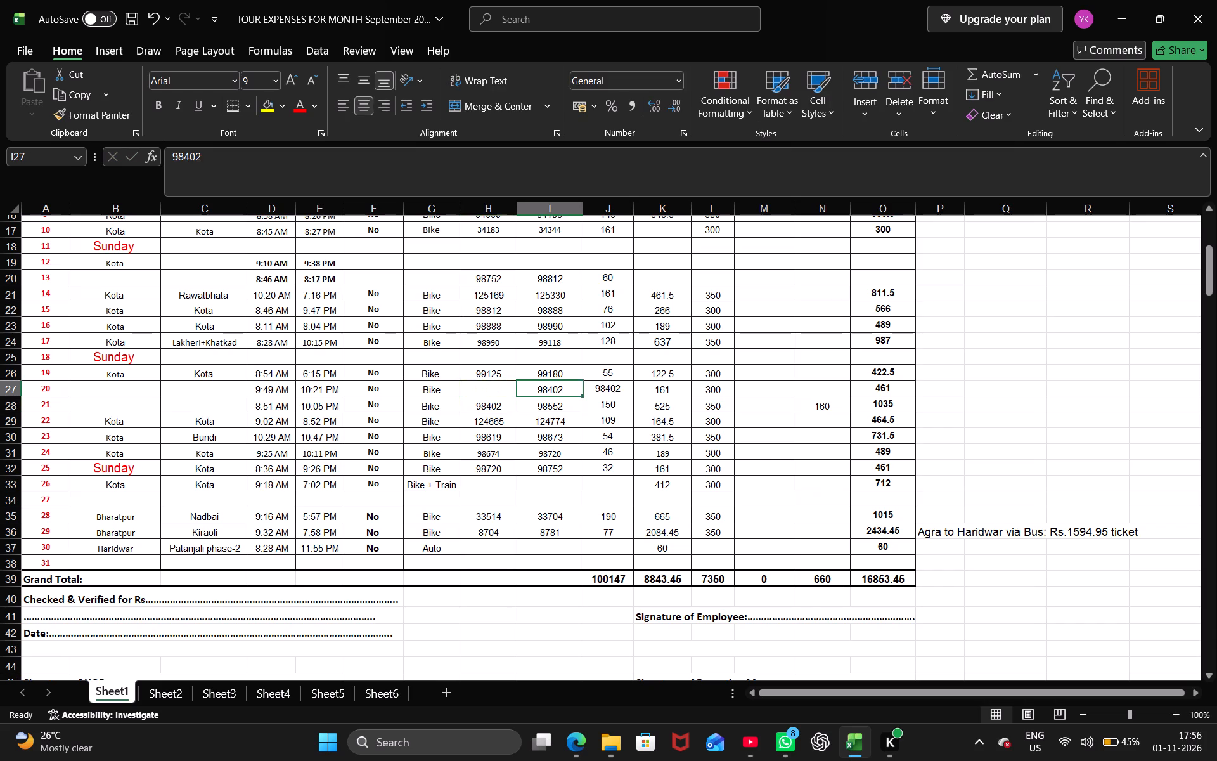
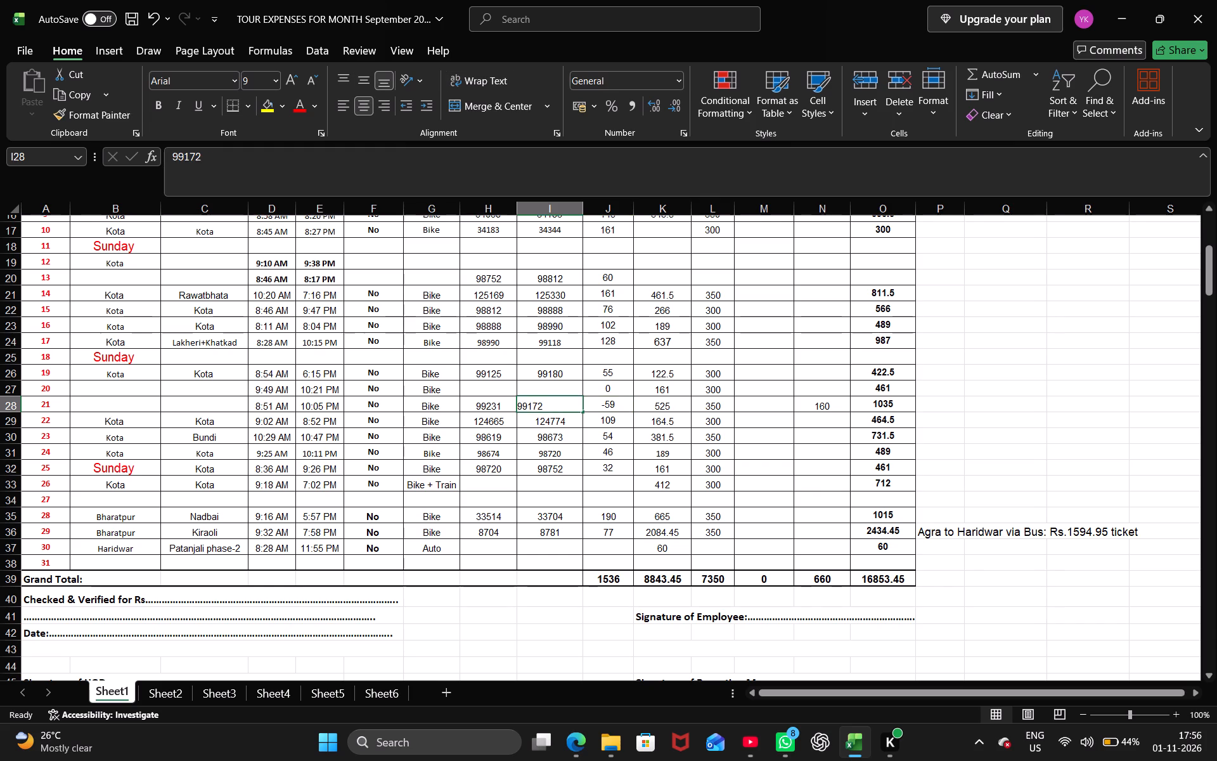
Set the KM closing reading for date 21 to 99272.
type("9272")
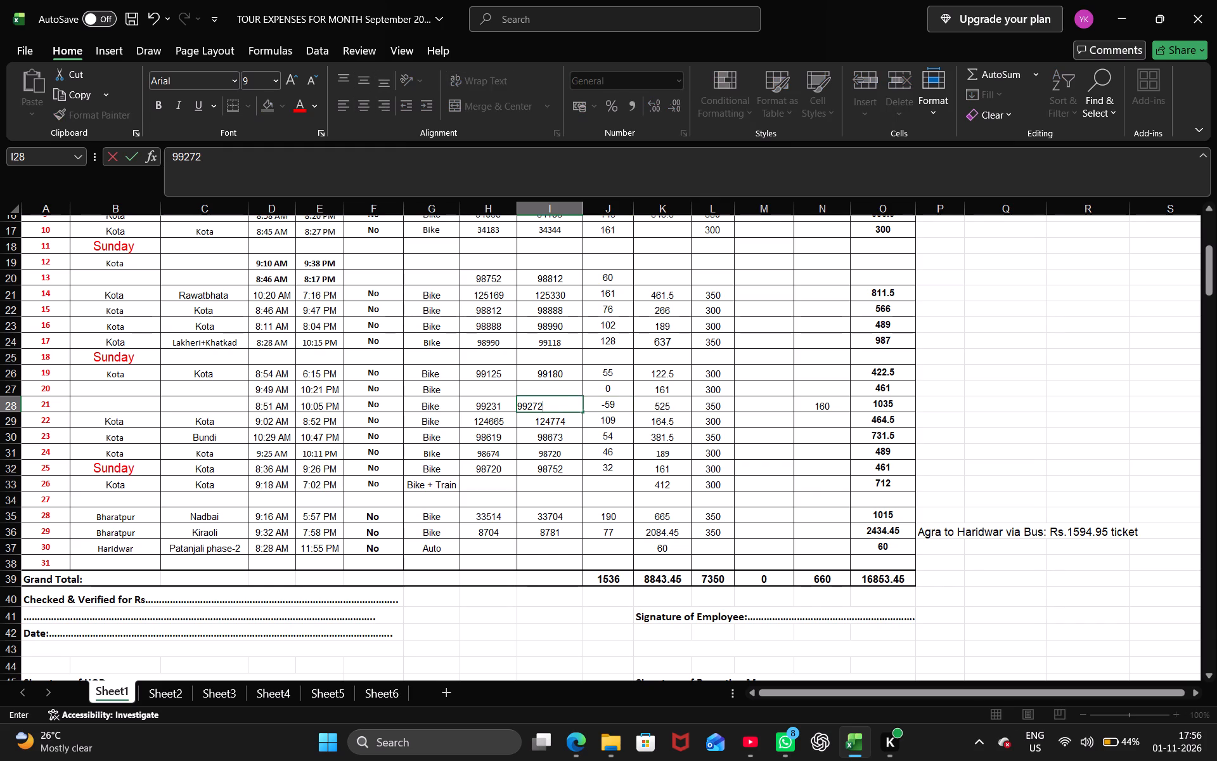
key("Down")
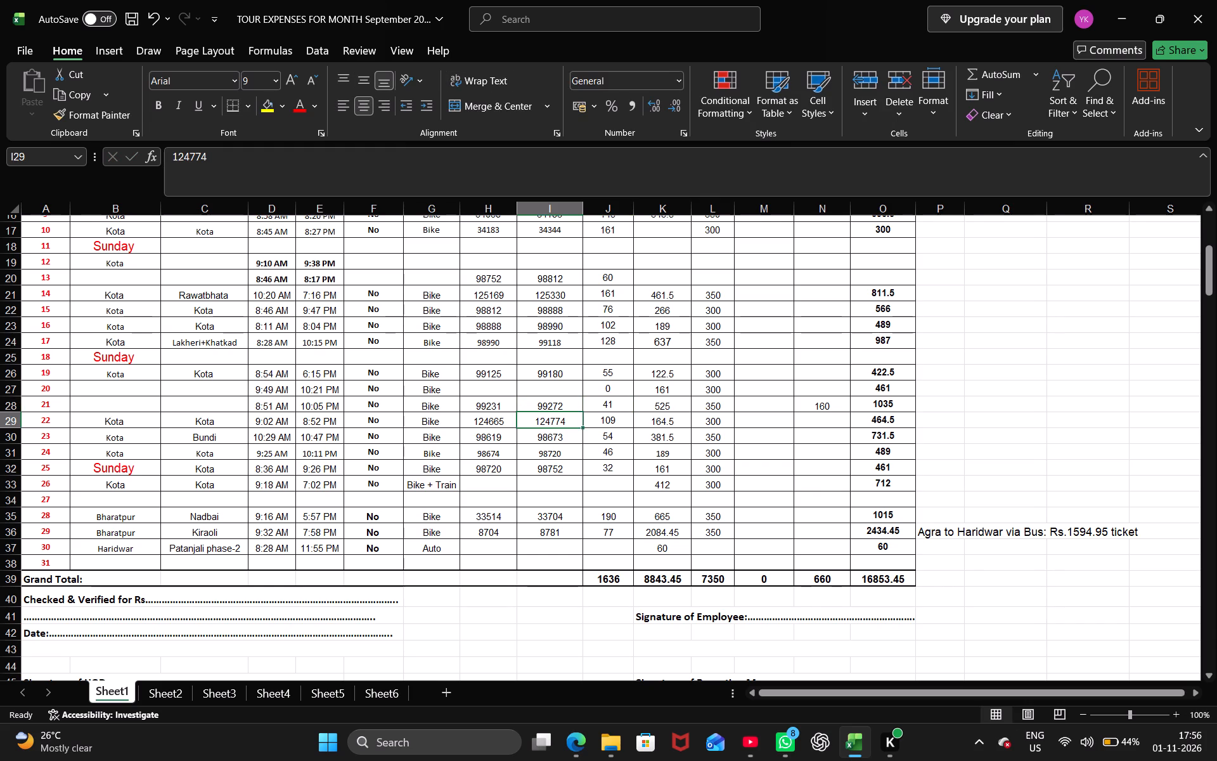
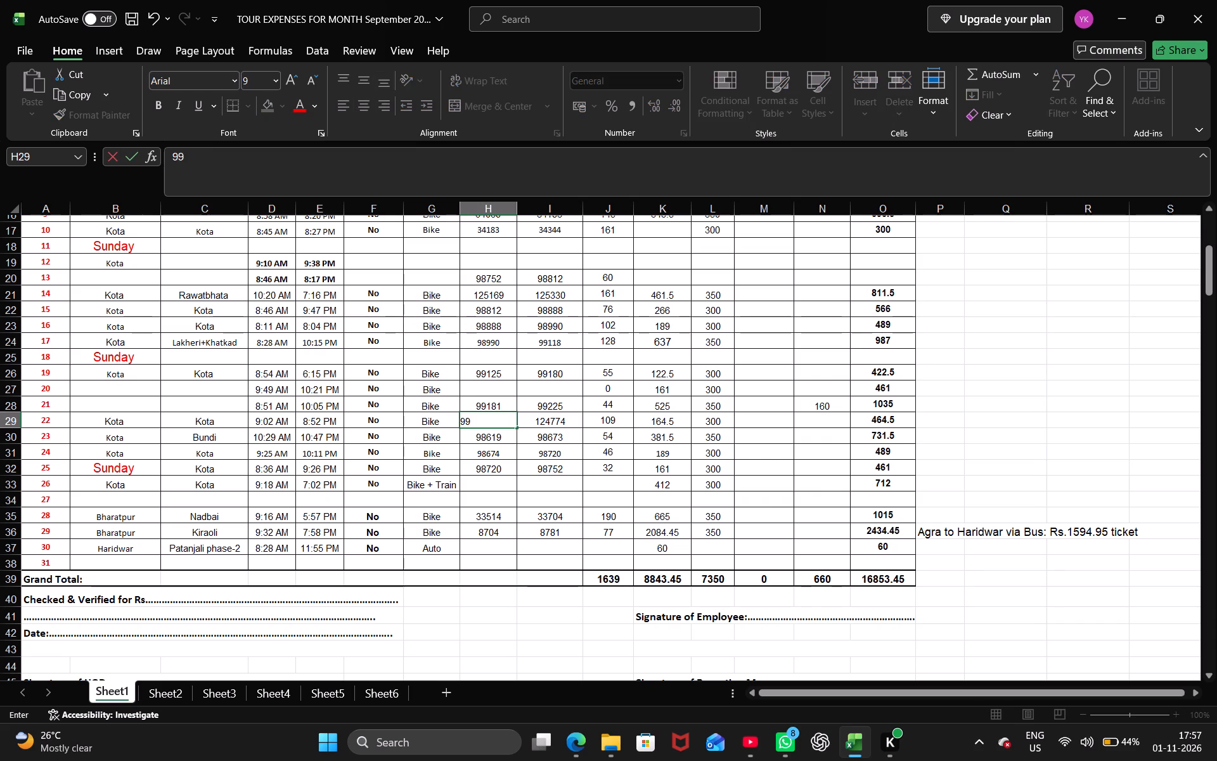
Set the KM readings for date 22 to 99231 opening and 99272 closing.
type("231")
key("Right")
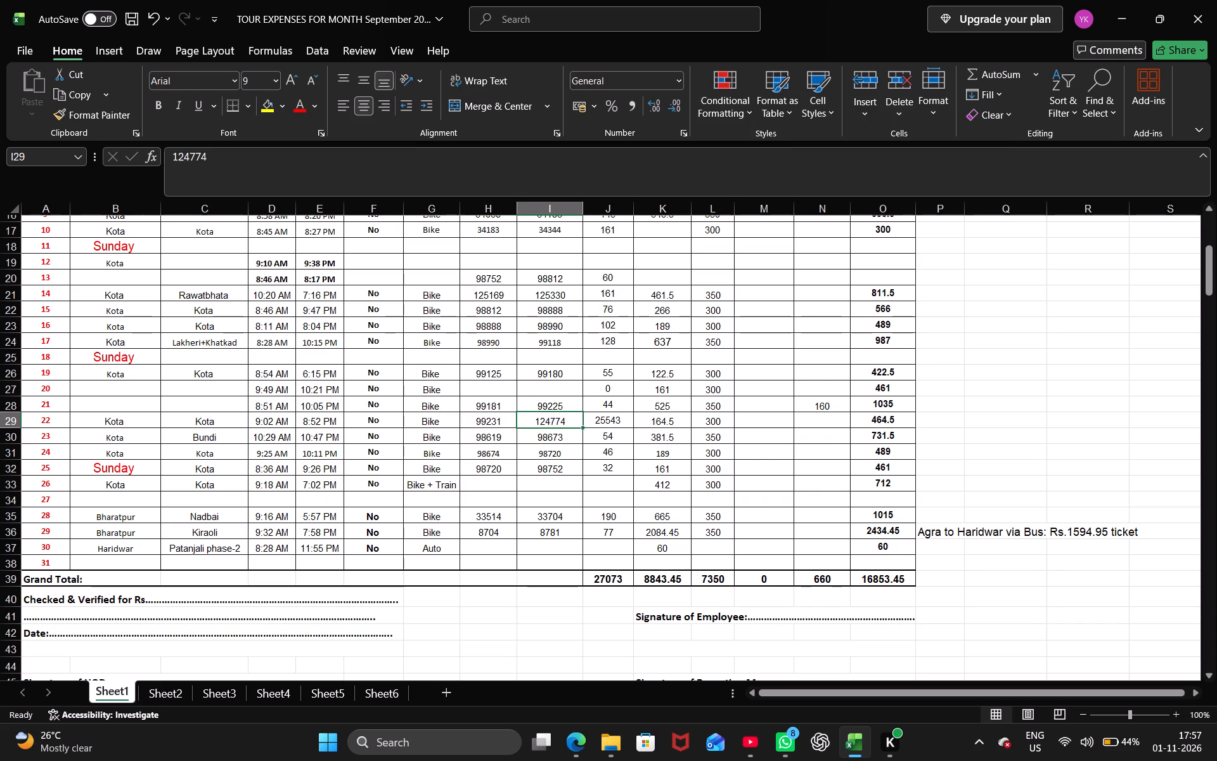
type("99272")
key("Down")
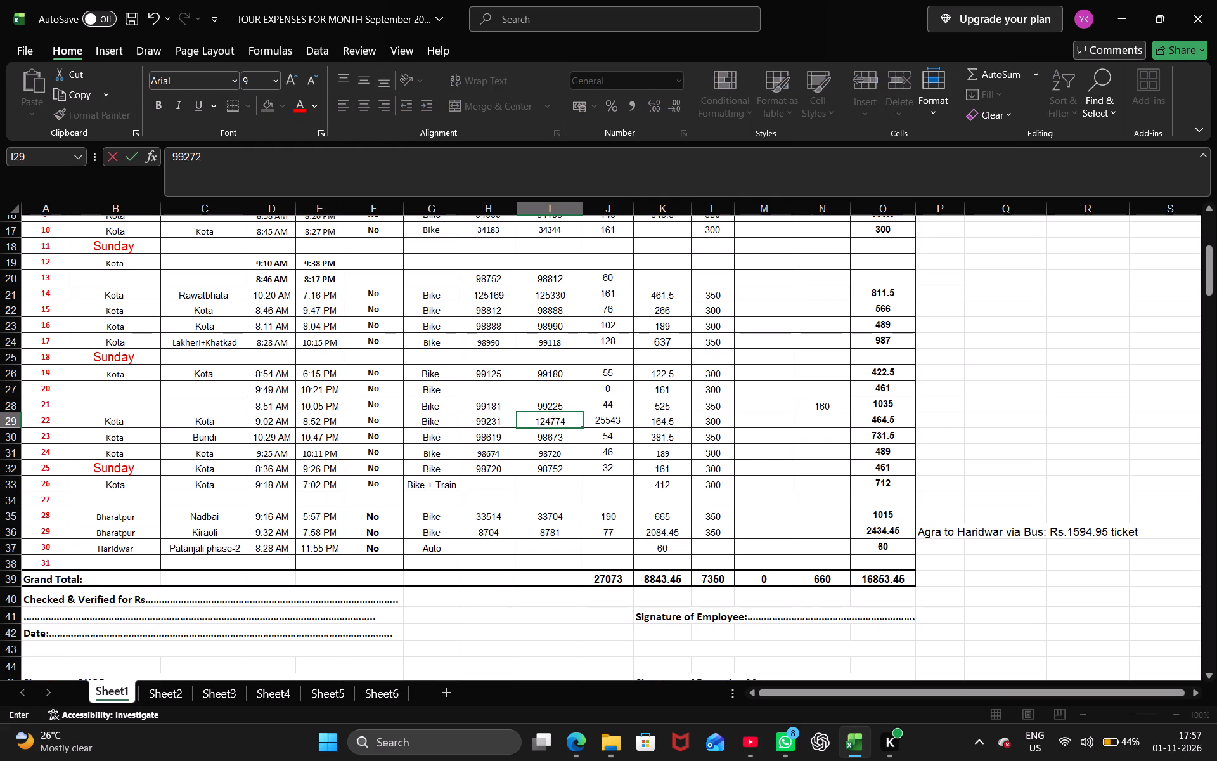
Set the travel times for date 22 to 8:53 for the start and 8:39 for the end.
key("Left")
key("Left")
key("Left")
key("Left")
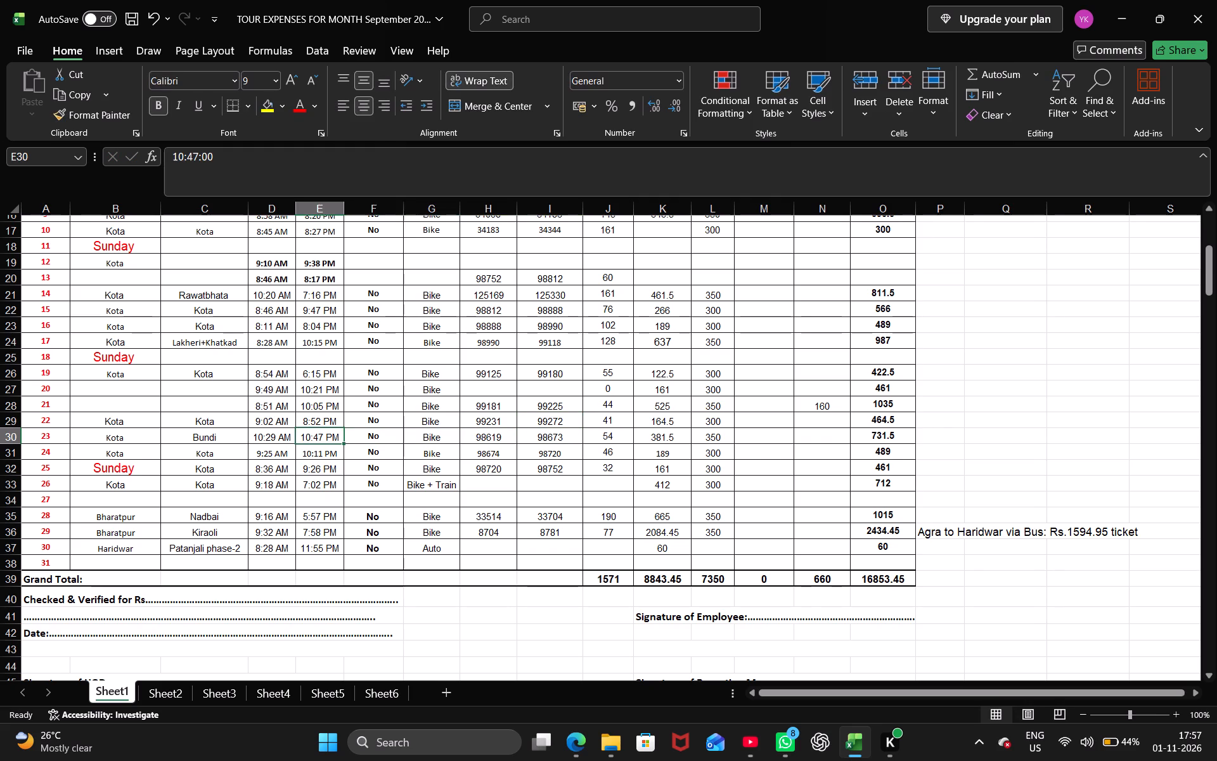
key("Up")
key("Left")
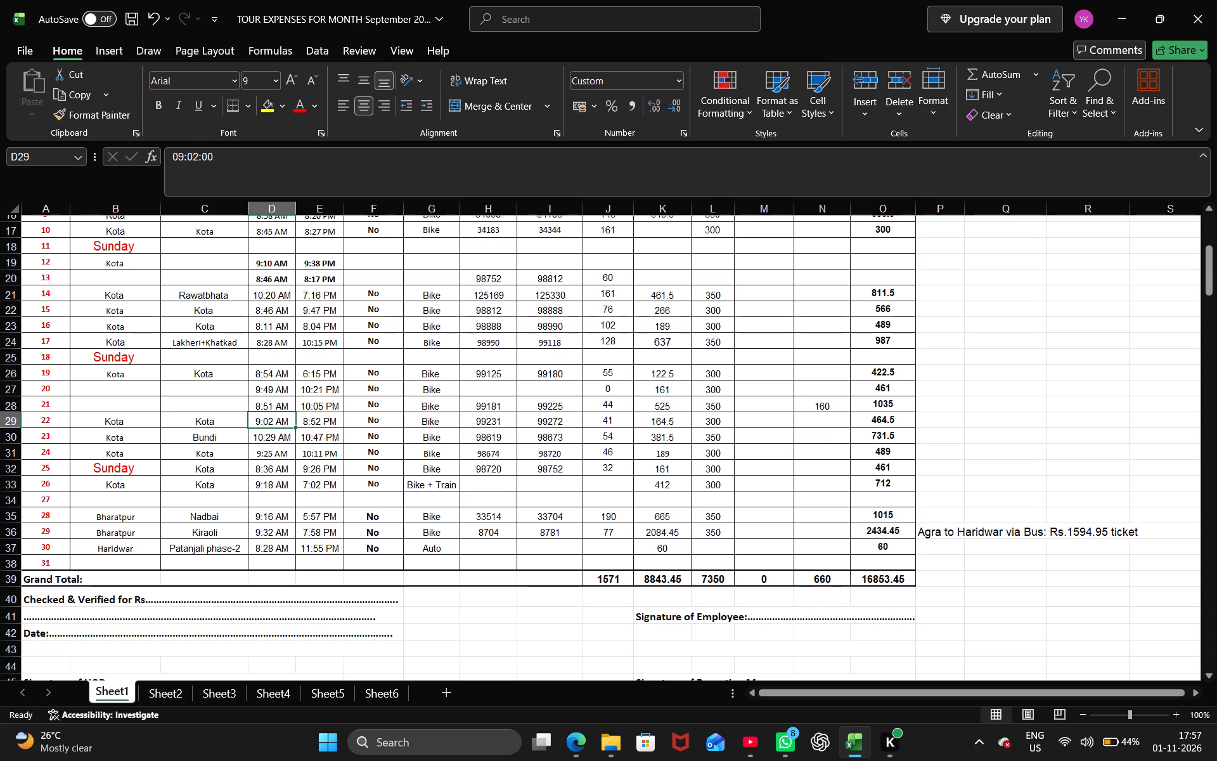
key("5")
key("BackSpace")
type("8:53")
key("Right")
type("8:39")
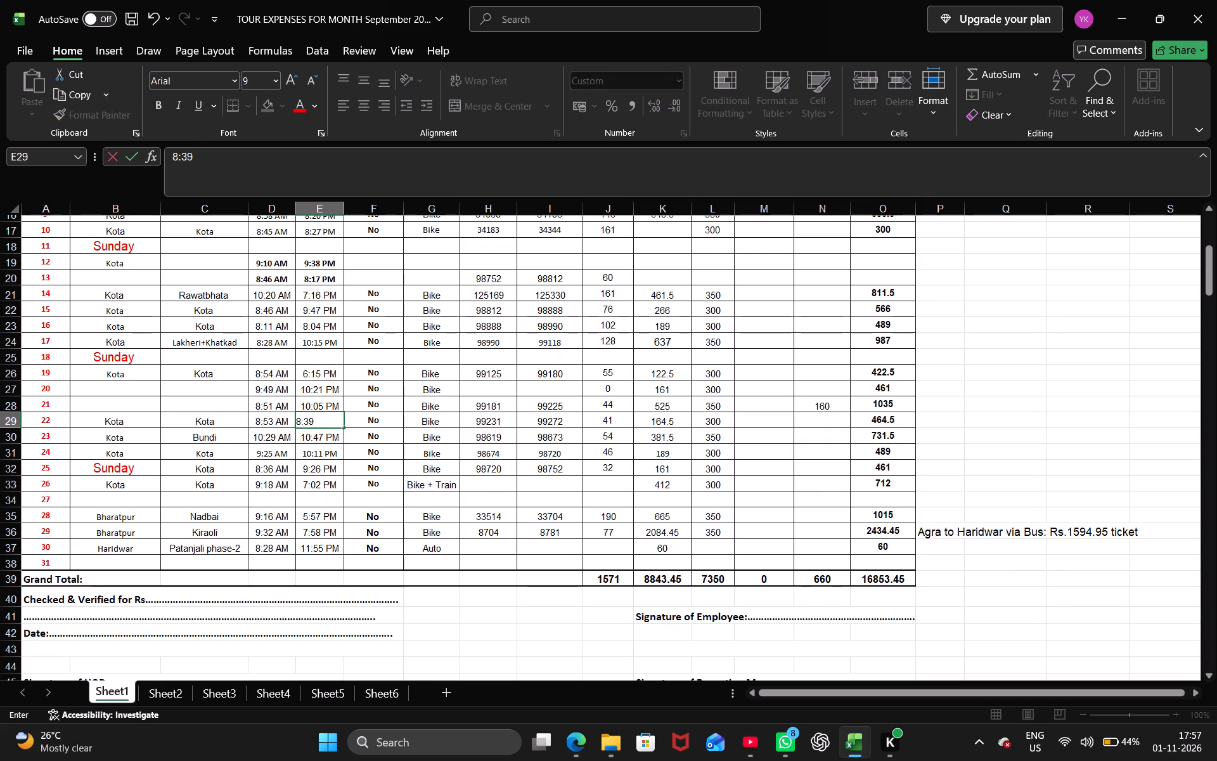
key("Down")
key("Left")
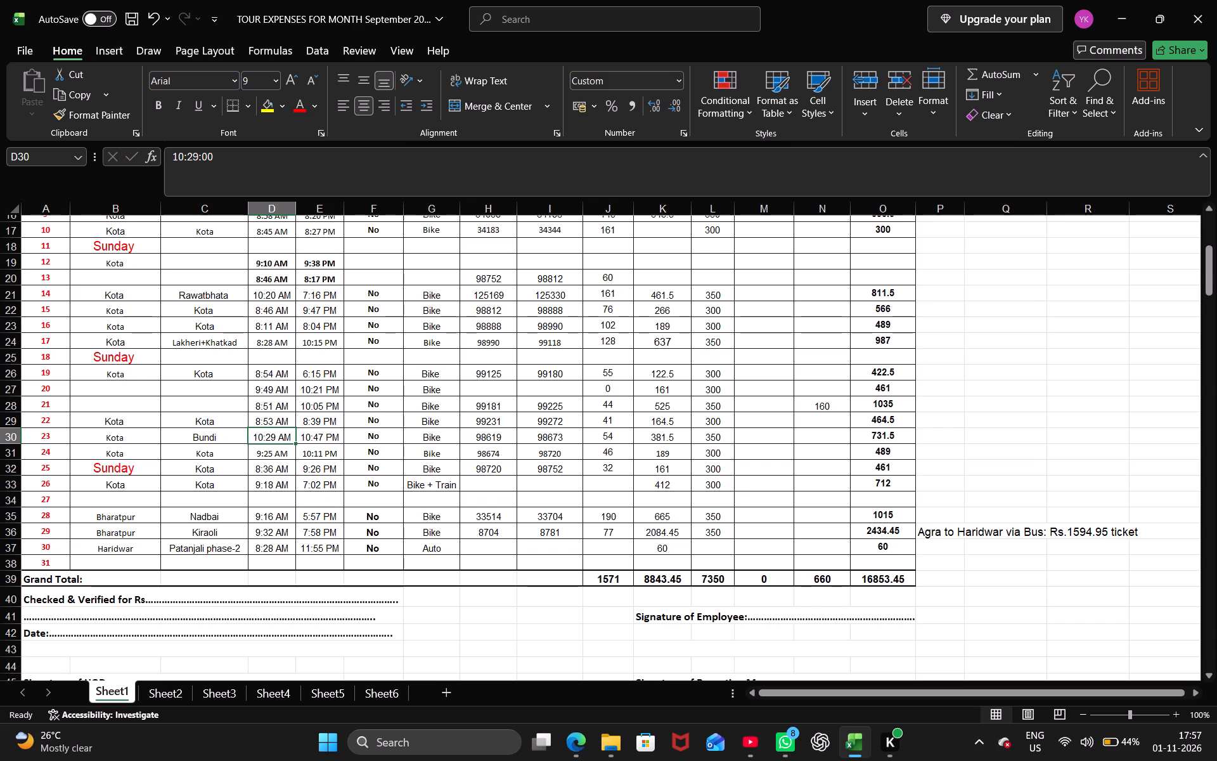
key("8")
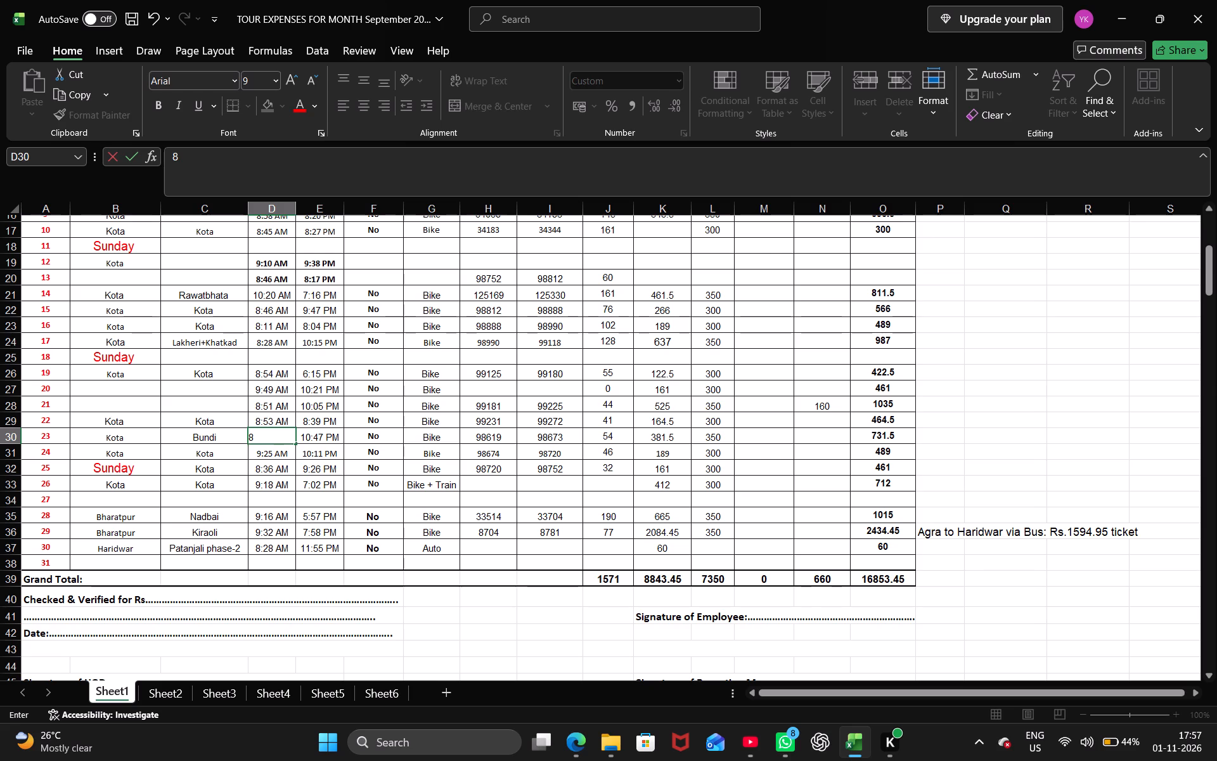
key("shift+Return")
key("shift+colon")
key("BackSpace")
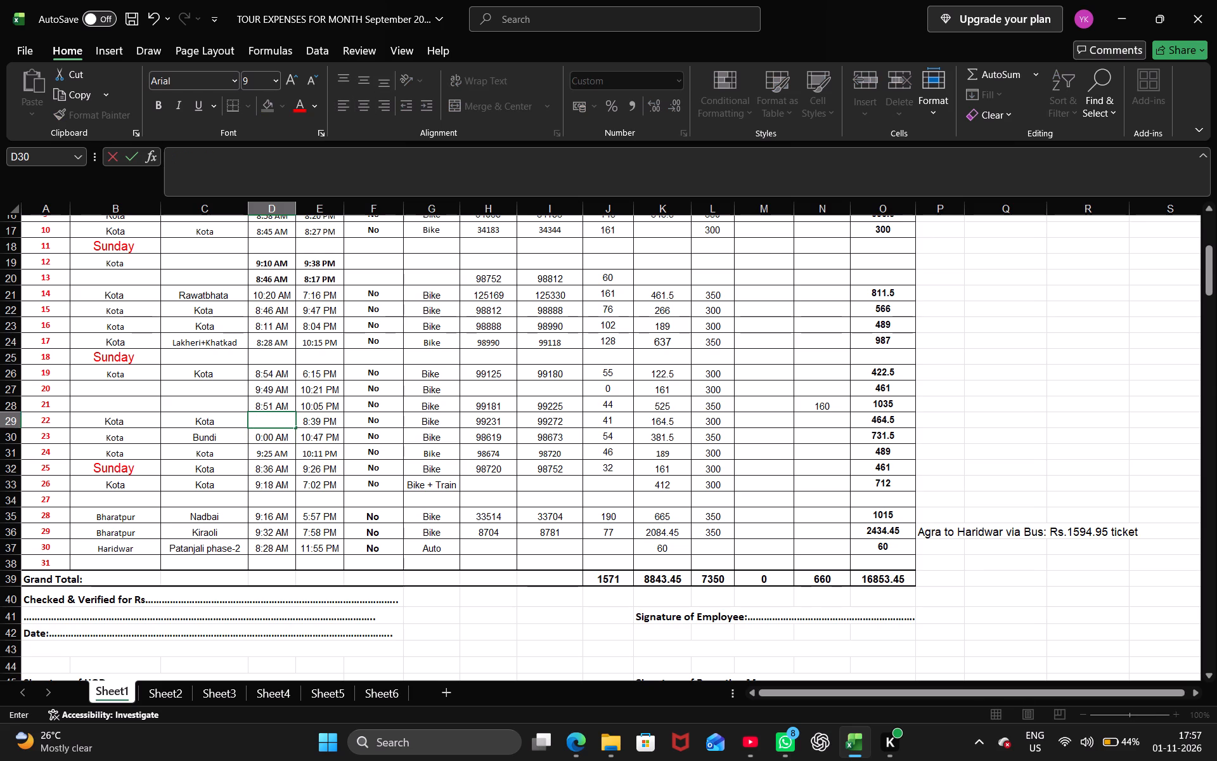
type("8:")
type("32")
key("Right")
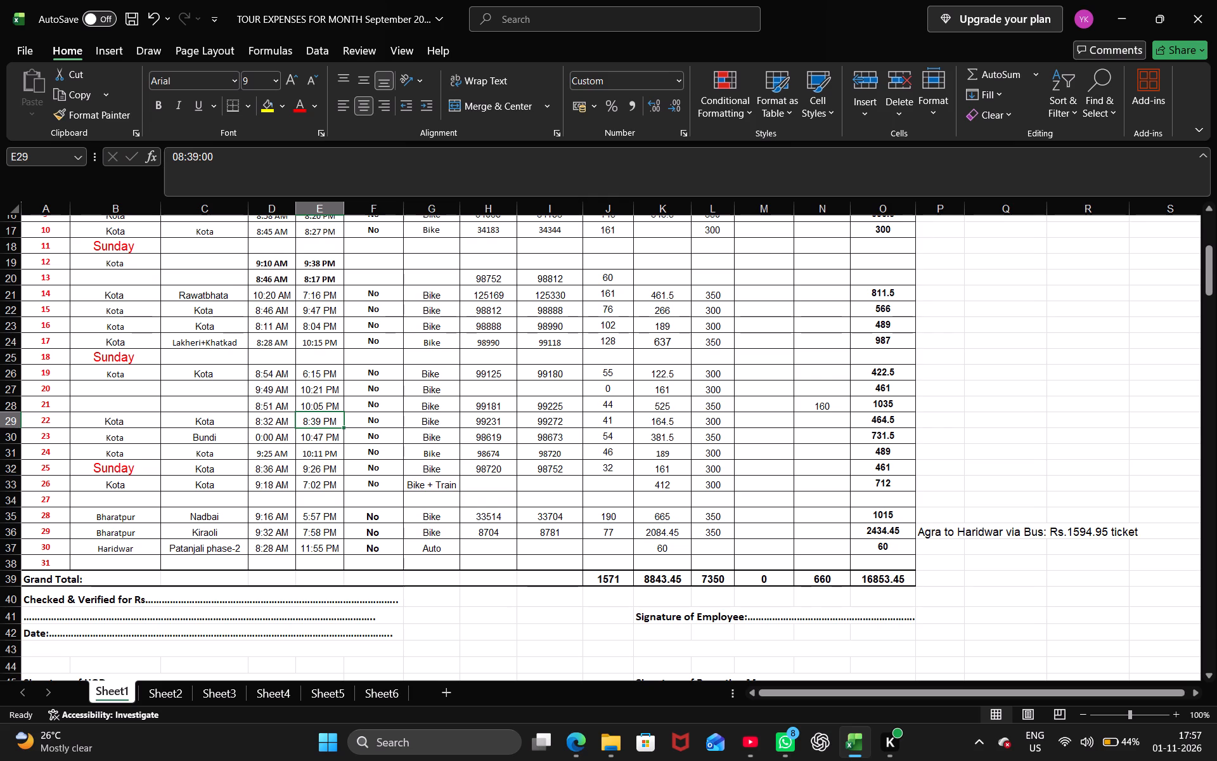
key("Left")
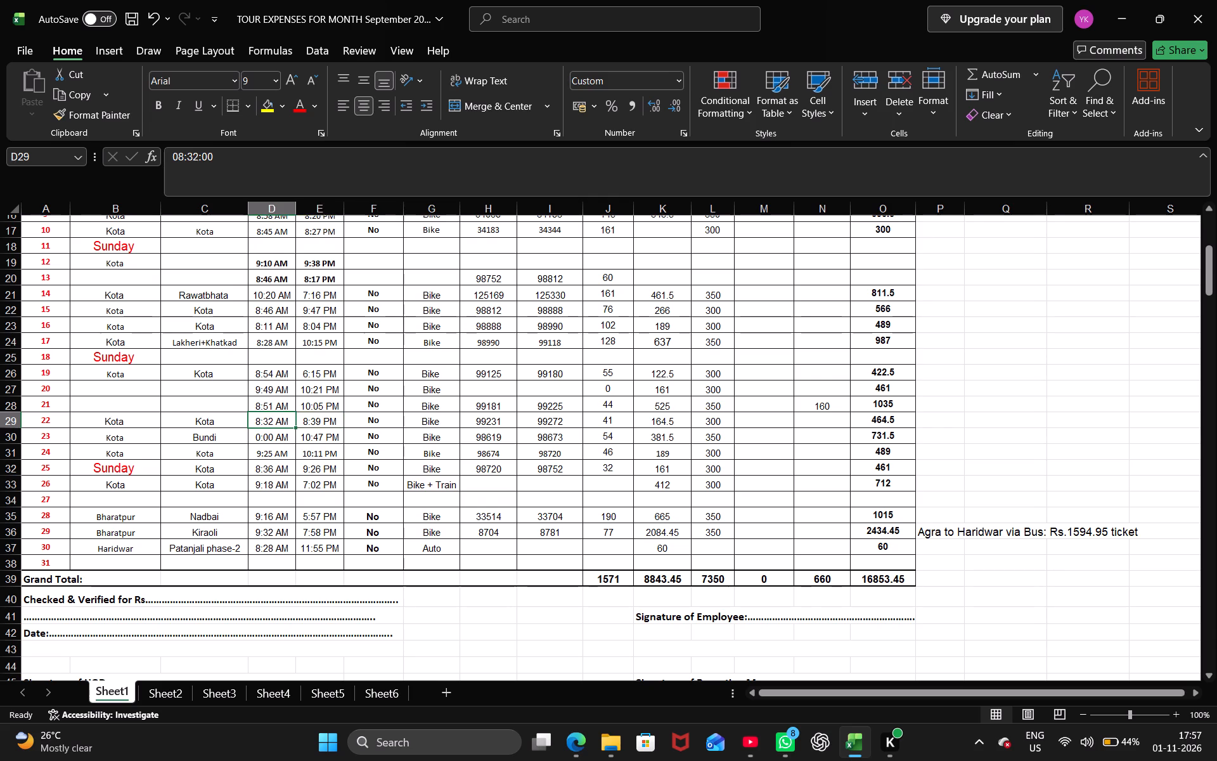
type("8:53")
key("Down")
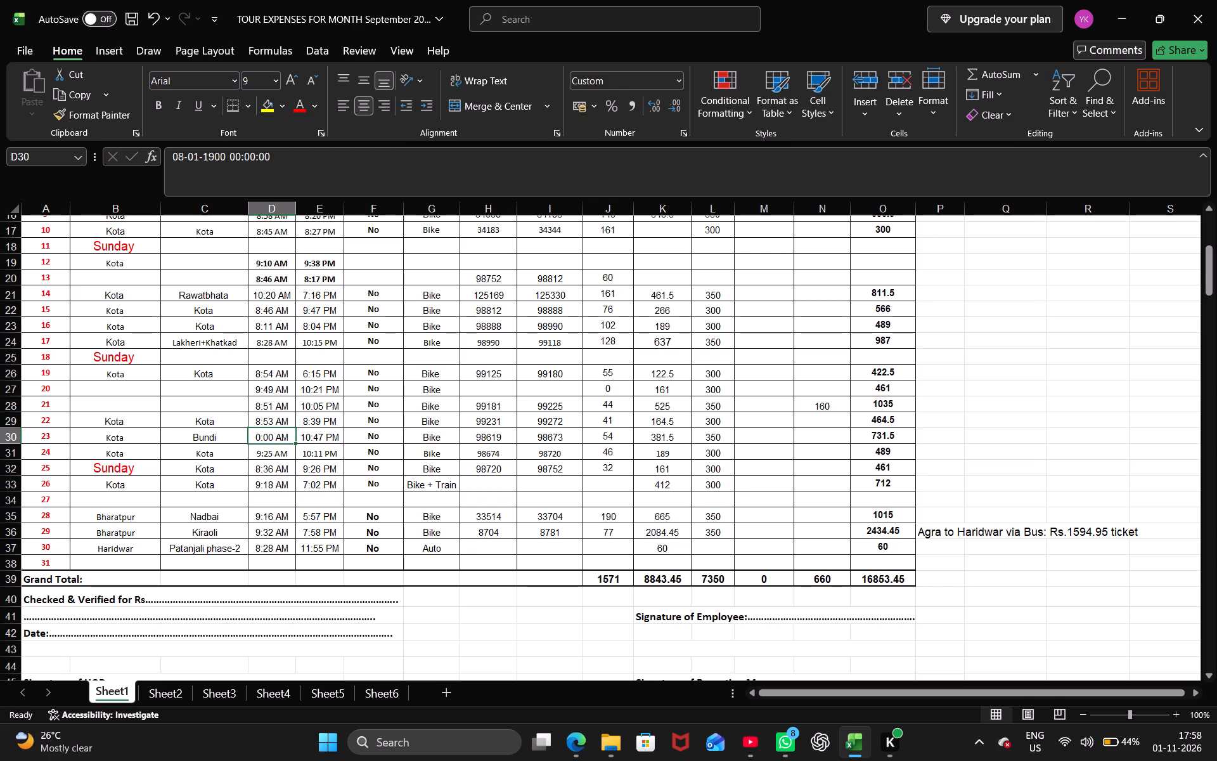
Set the travel times for date 23 to 8:32 for the start and 9:47 for the end.
type("8:32")
key("Right")
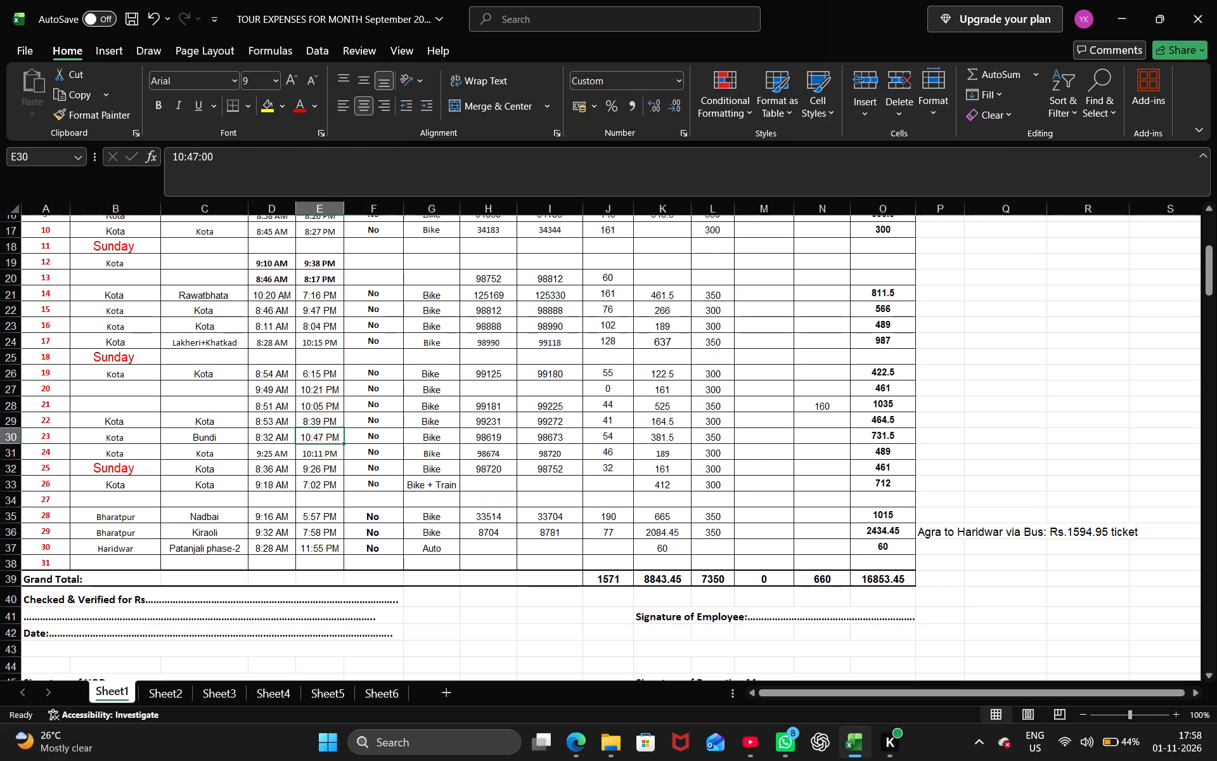
type("9:47")
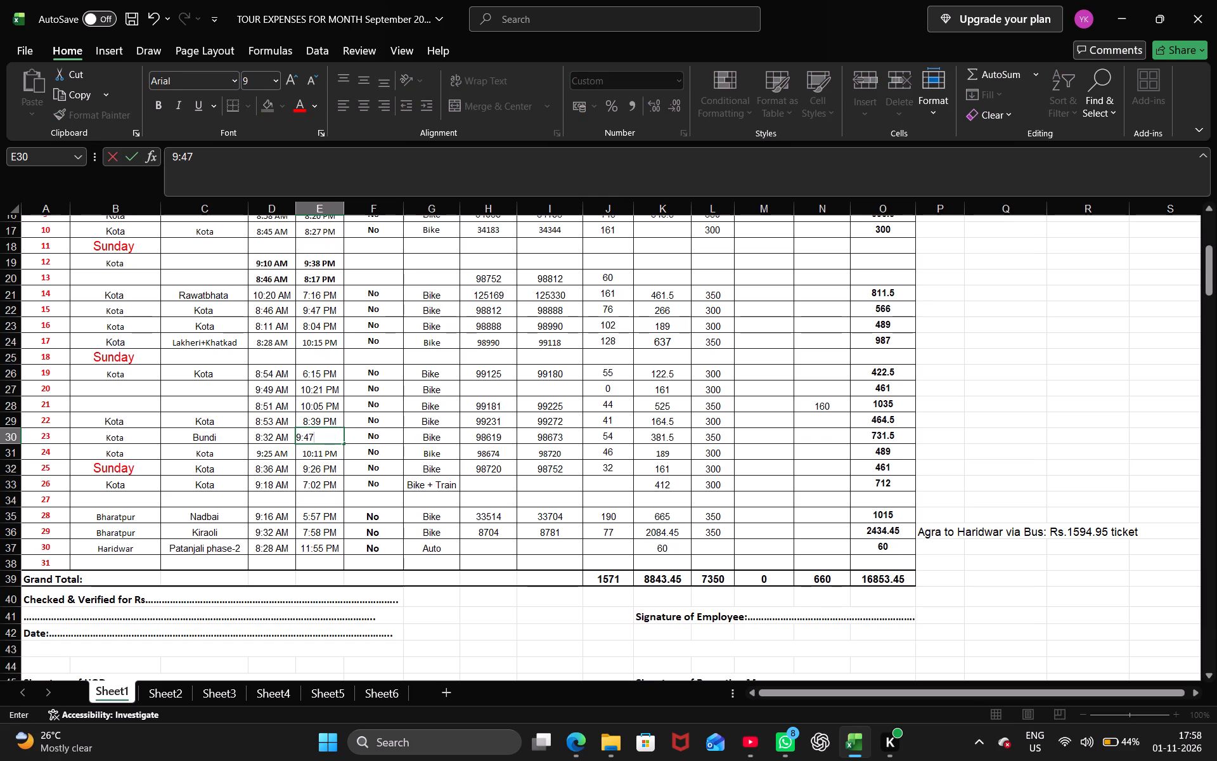
key("Down")
Set the KM readings for date 23 to 99272 opening and 99304 closing.
key("Up")
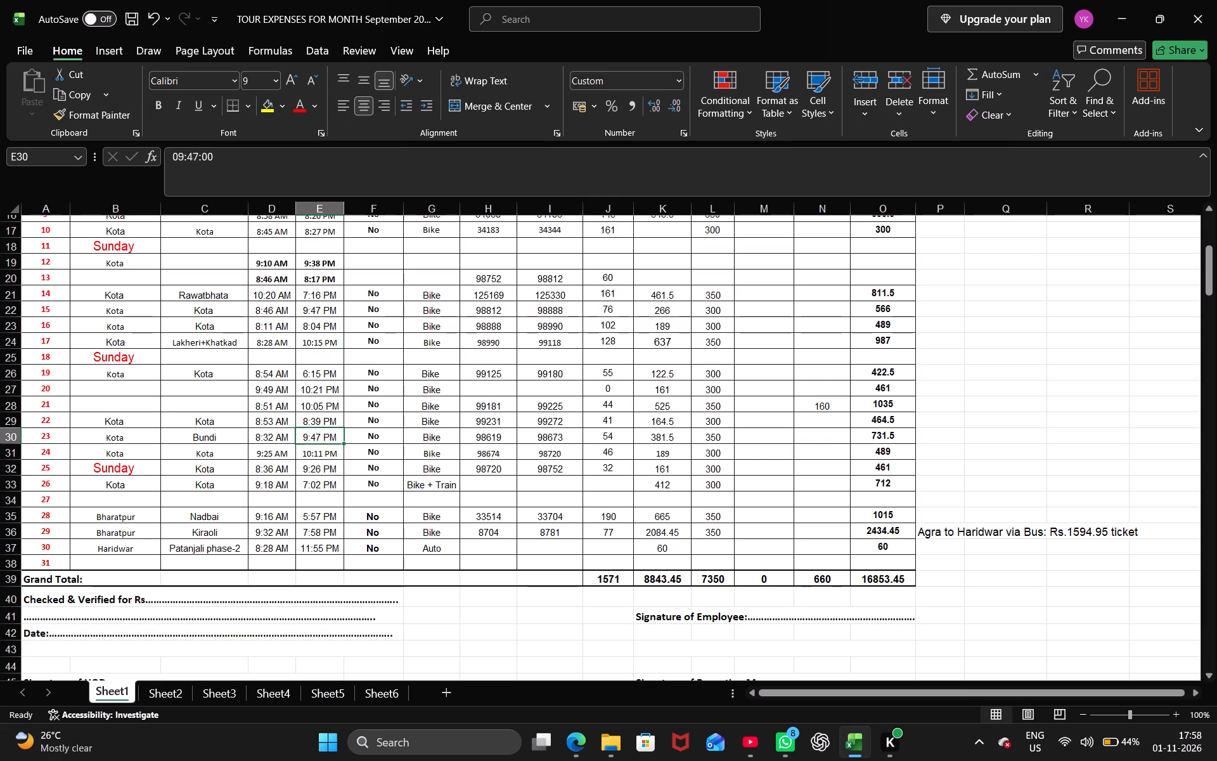
key("Right")
key("Right")
key("Right")
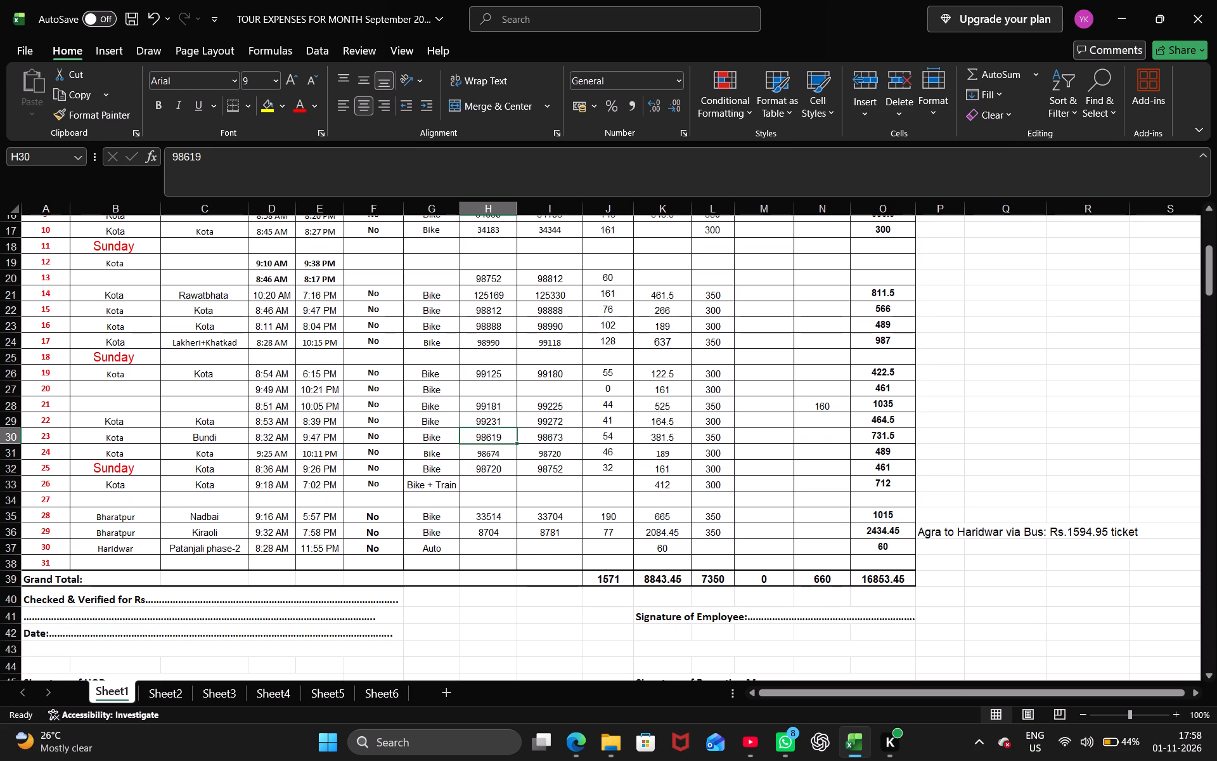
type("99")
type("272")
key("Right")
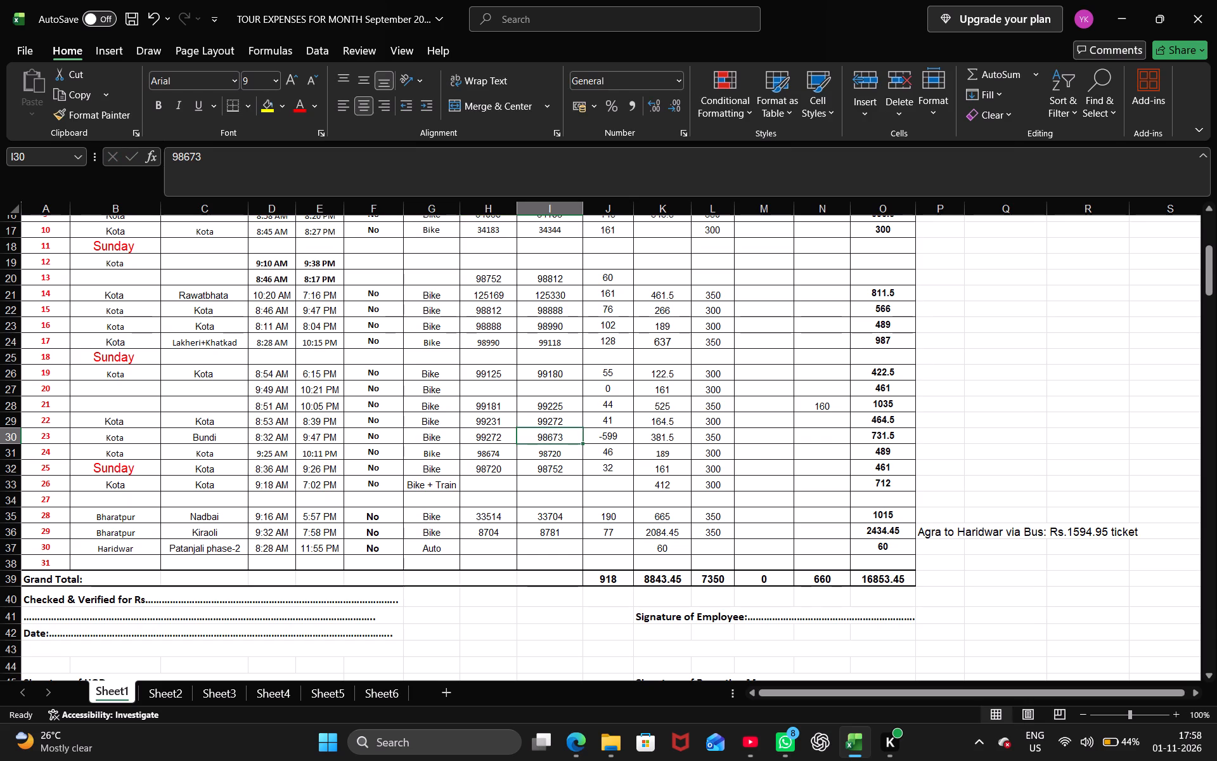
type("99303")
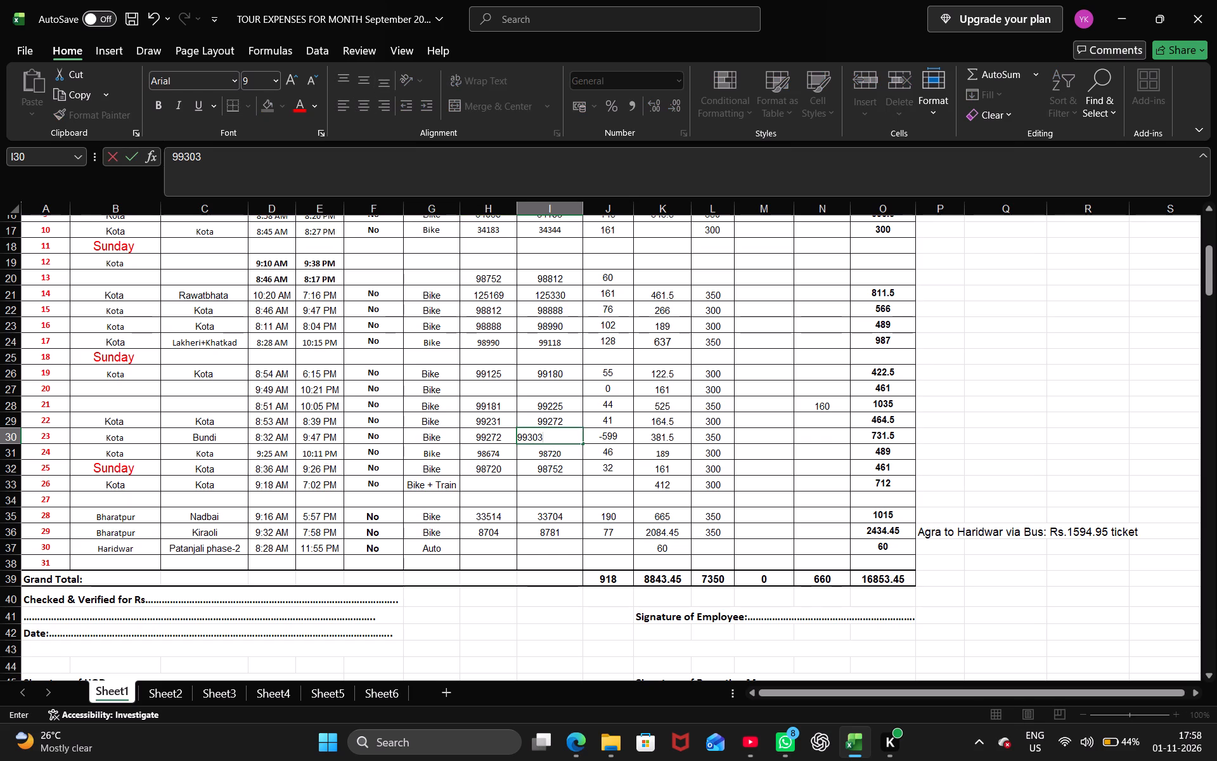
key("BackSpace")
key("4")
key("Down")
Set the travel times for date 24 to 8:14 for the start and 8:36 for the end.
key("Left")
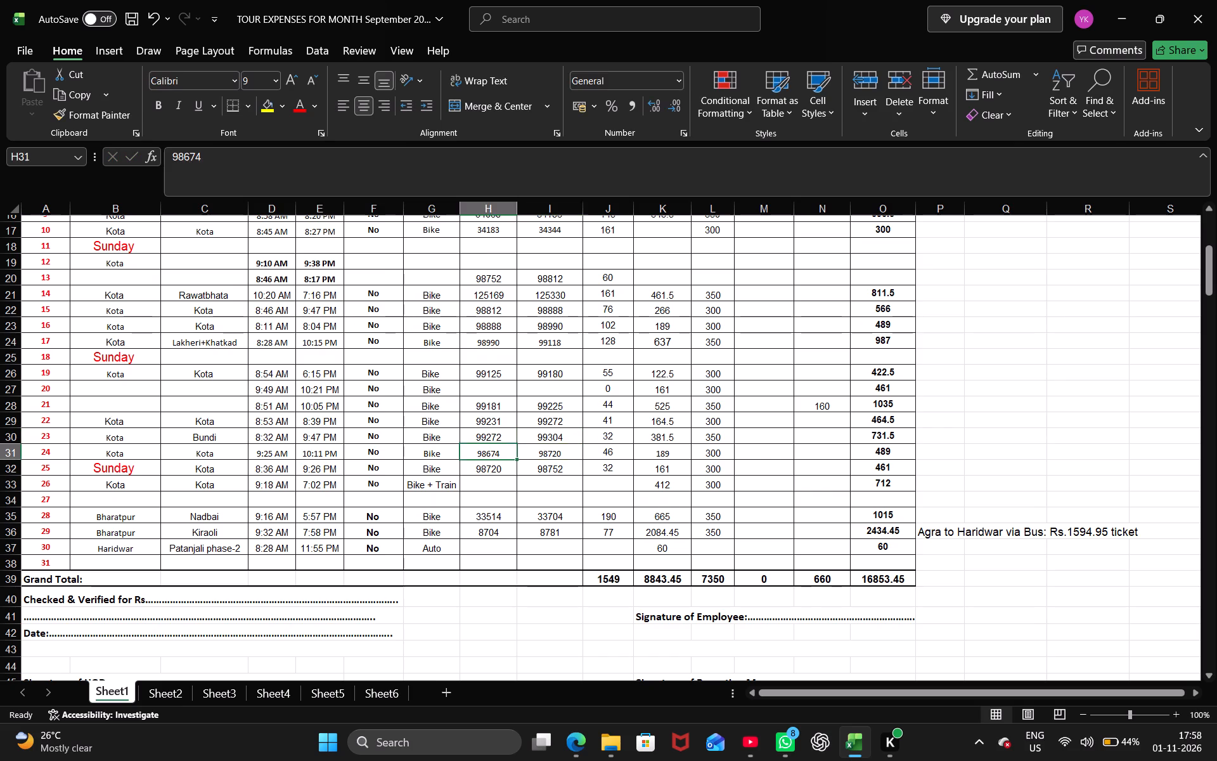
key("Left")
key("Left")
key("Left")
key("Left")
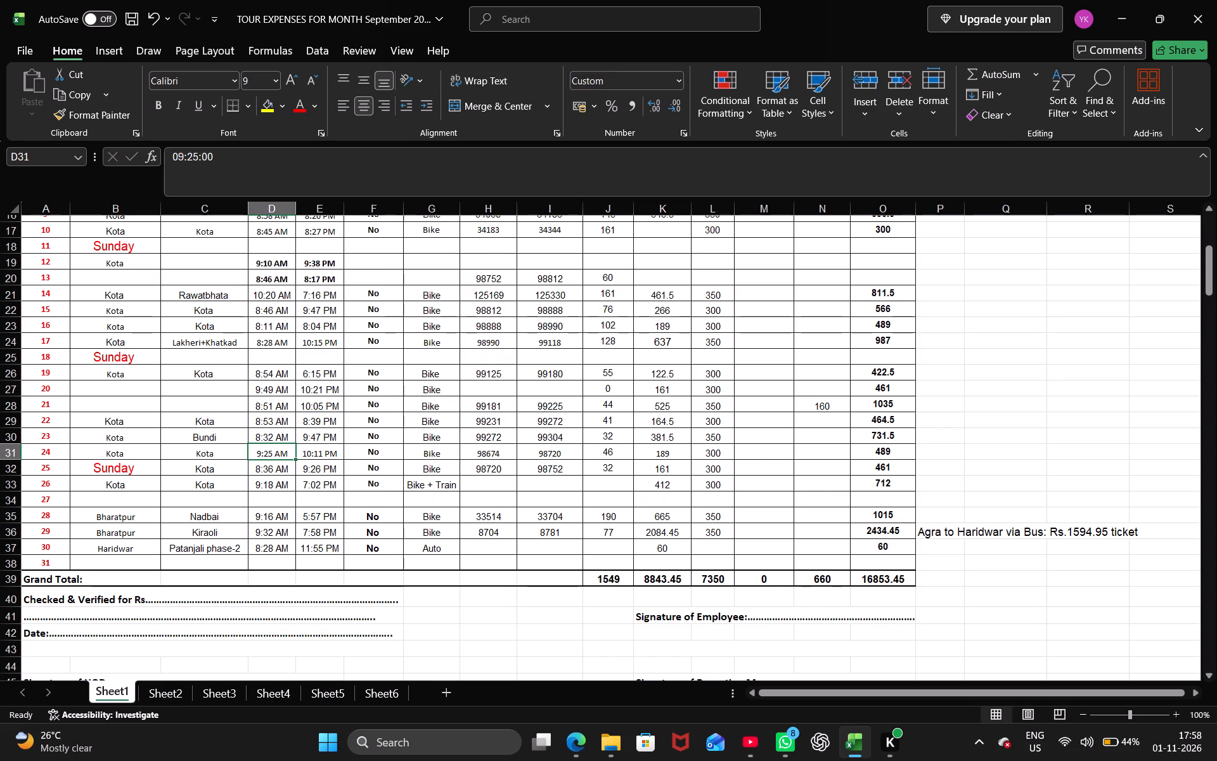
type("8:14")
key("Right")
type("8:1")
key("BackSpace")
type("36")
Set the KM readings for date 24 to 99304 opening and 99337 closing.
key("Right")
key("Right")
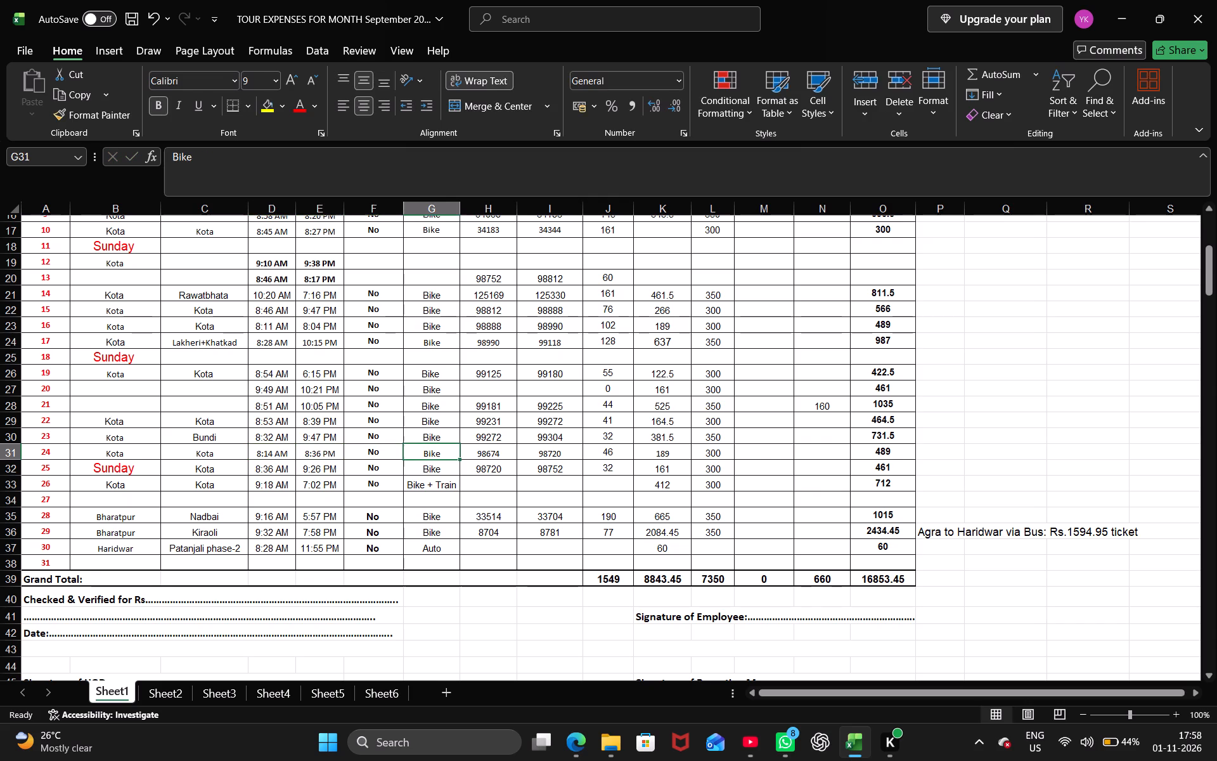
key("Right")
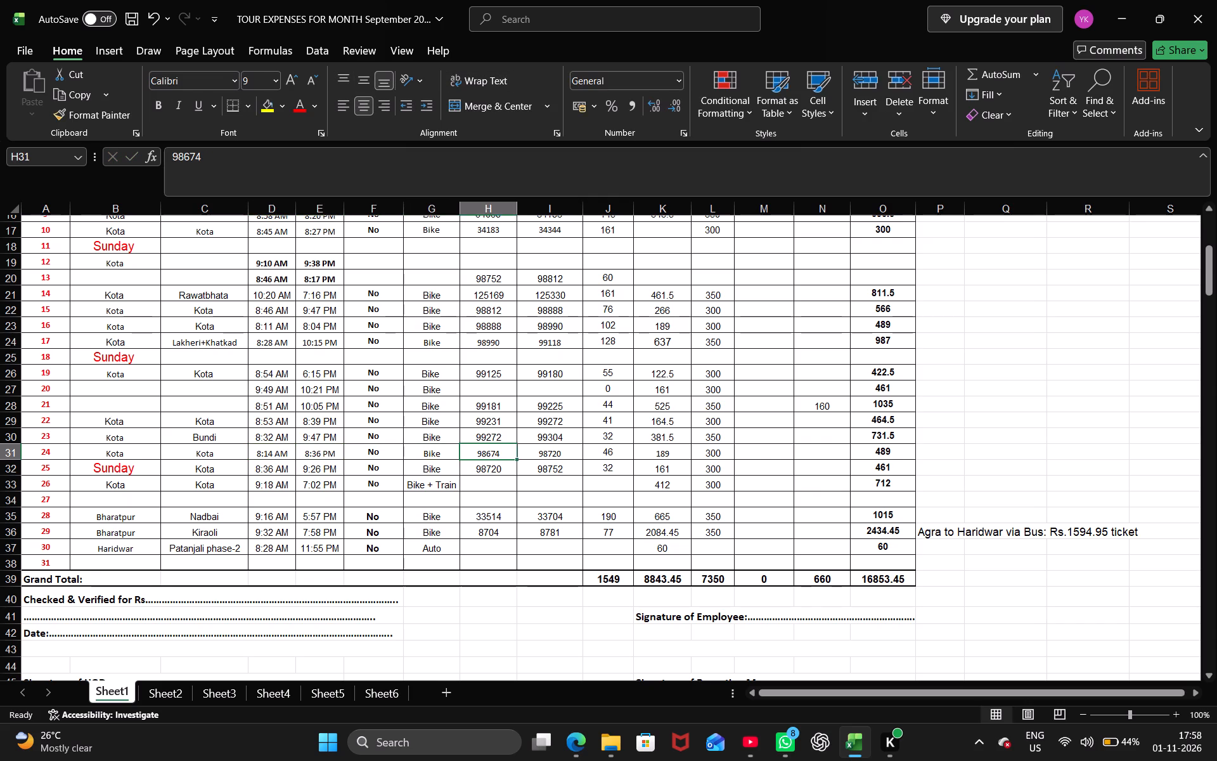
type("99304")
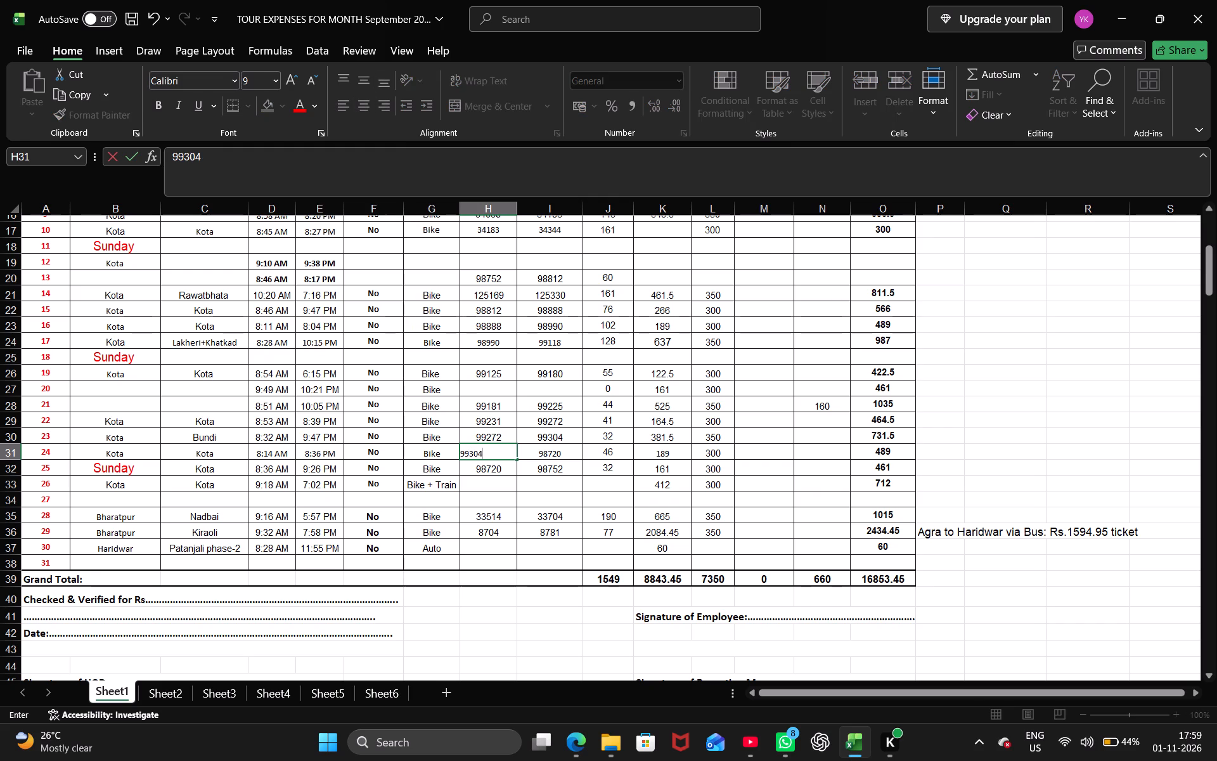
key("Right")
type("99337")
key("Down")
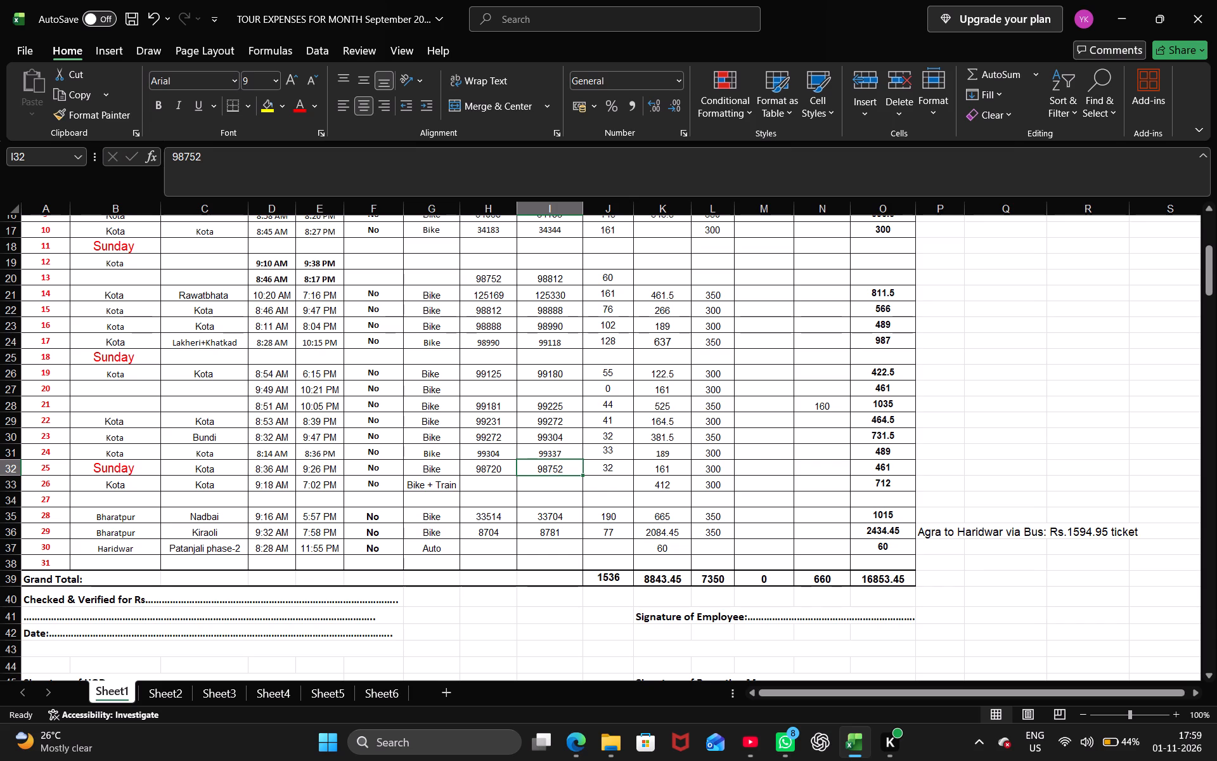
Clear the Bike + Train mode, the No entry, both travel times and the destination in the row for date 26.
key("Down")
key("Left")
key("Left")
key("BackSpace")
key("Left")
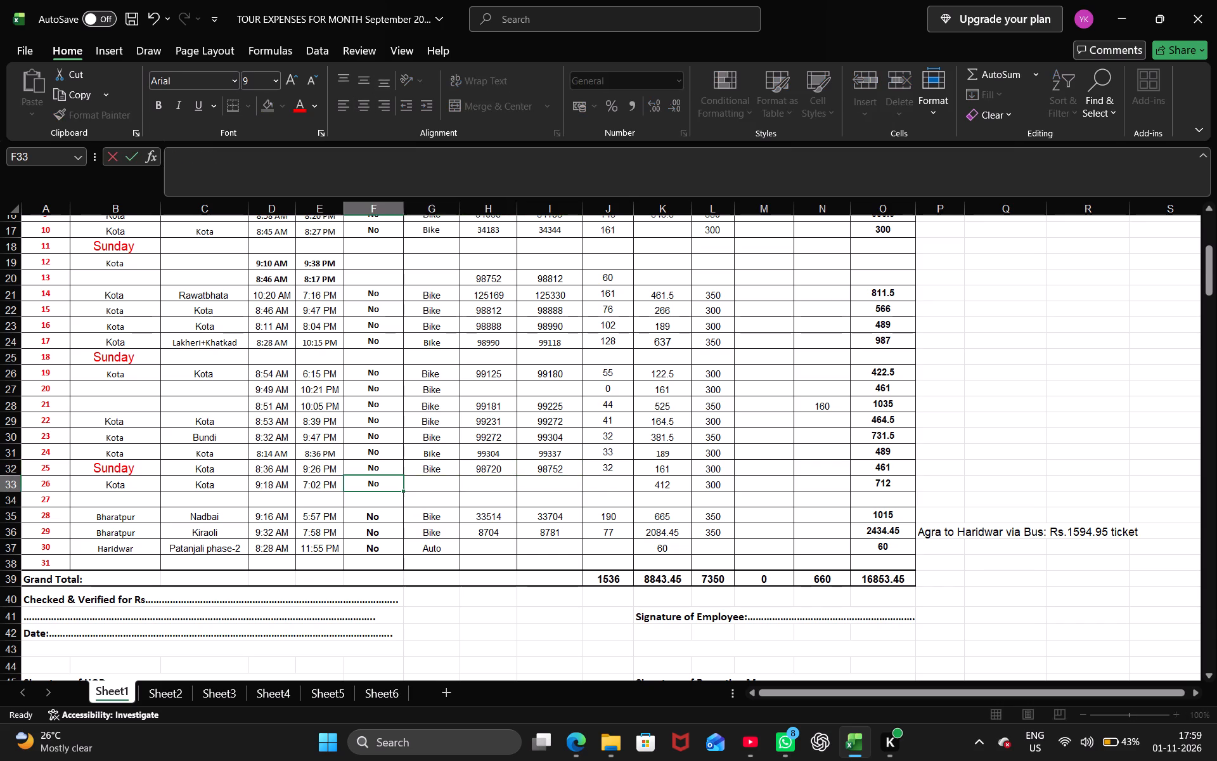
key("BackSpace")
key("Left")
key("BackSpace")
key("Left")
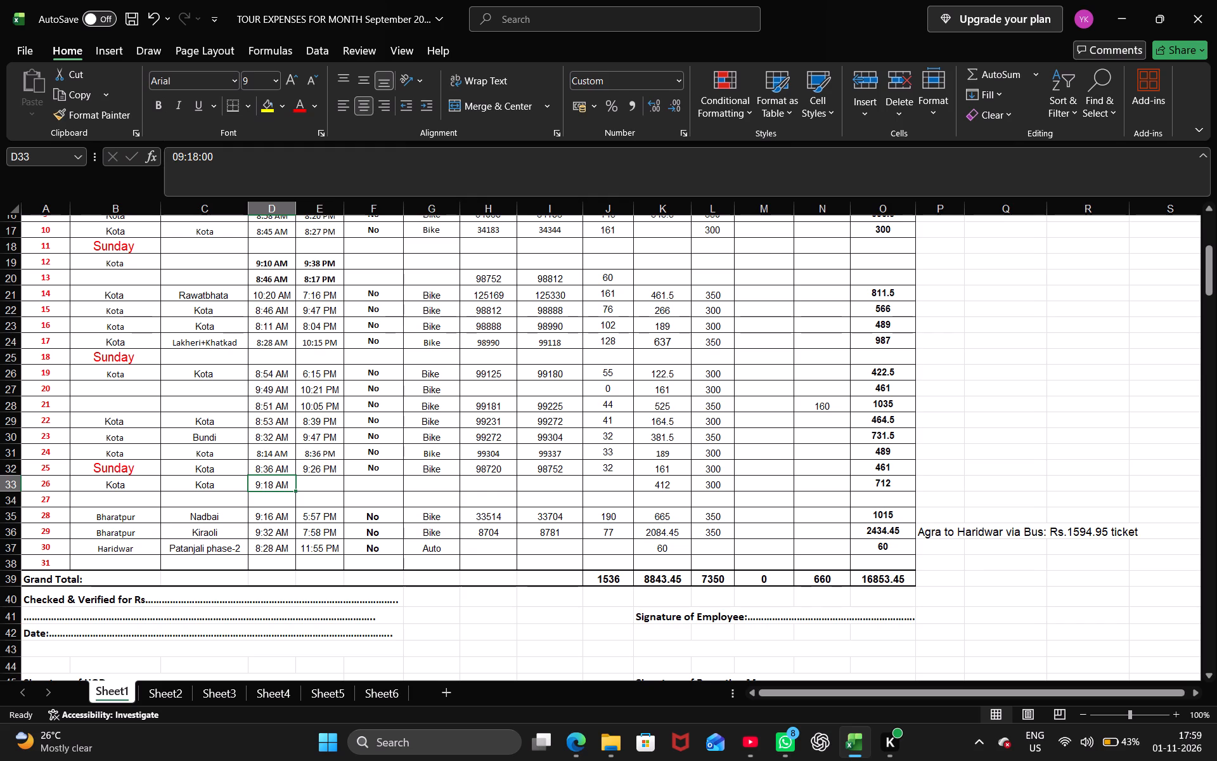
key("BackSpace")
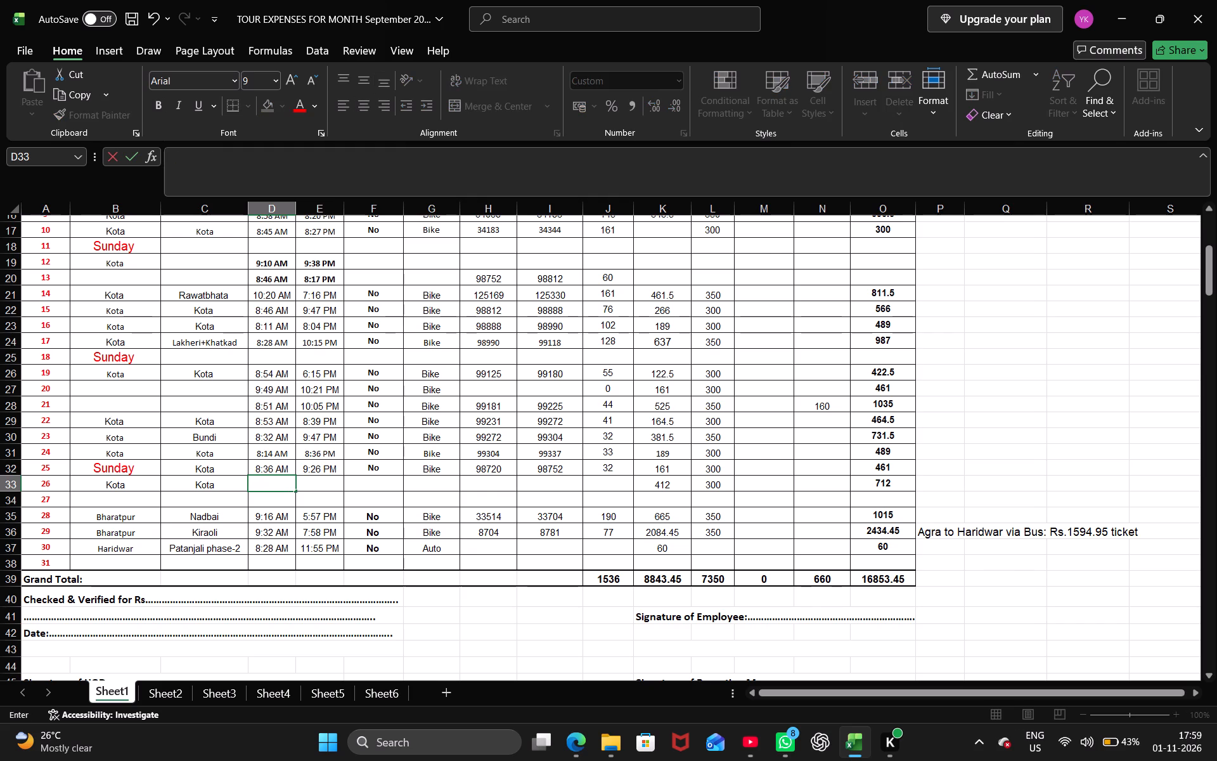
key("Left")
key("BackSpace")
Clear the destination, both travel times, the No entry and the travel mode in the Sunday row for date 25.
key("Up")
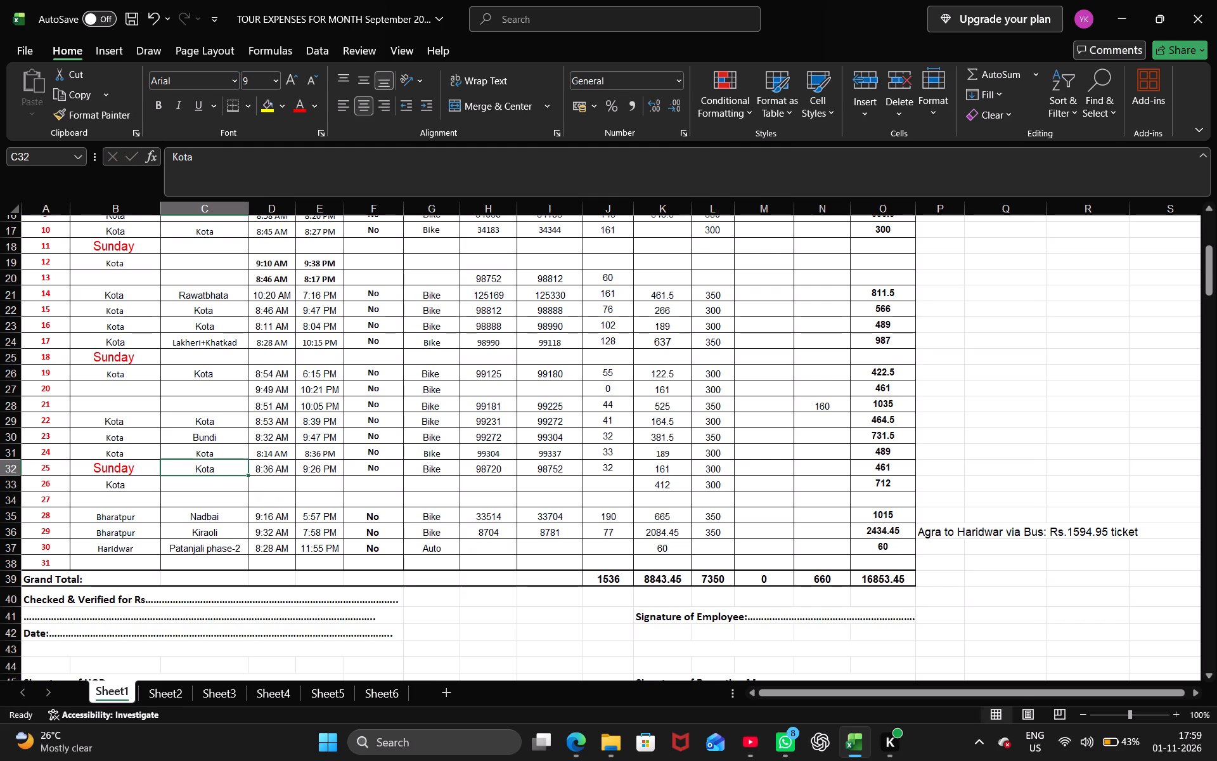
key("BackSpace")
key("Right")
key("BackSpace")
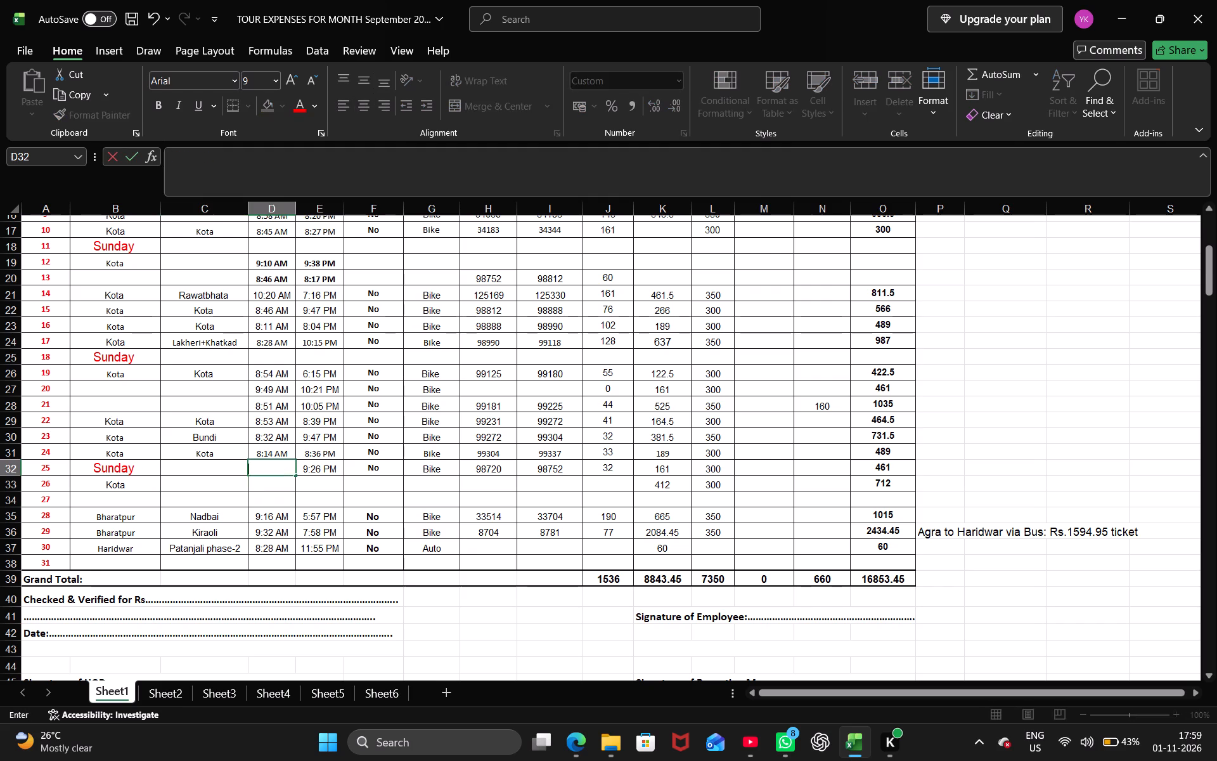
key("Right")
key("BackSpace")
key("Right")
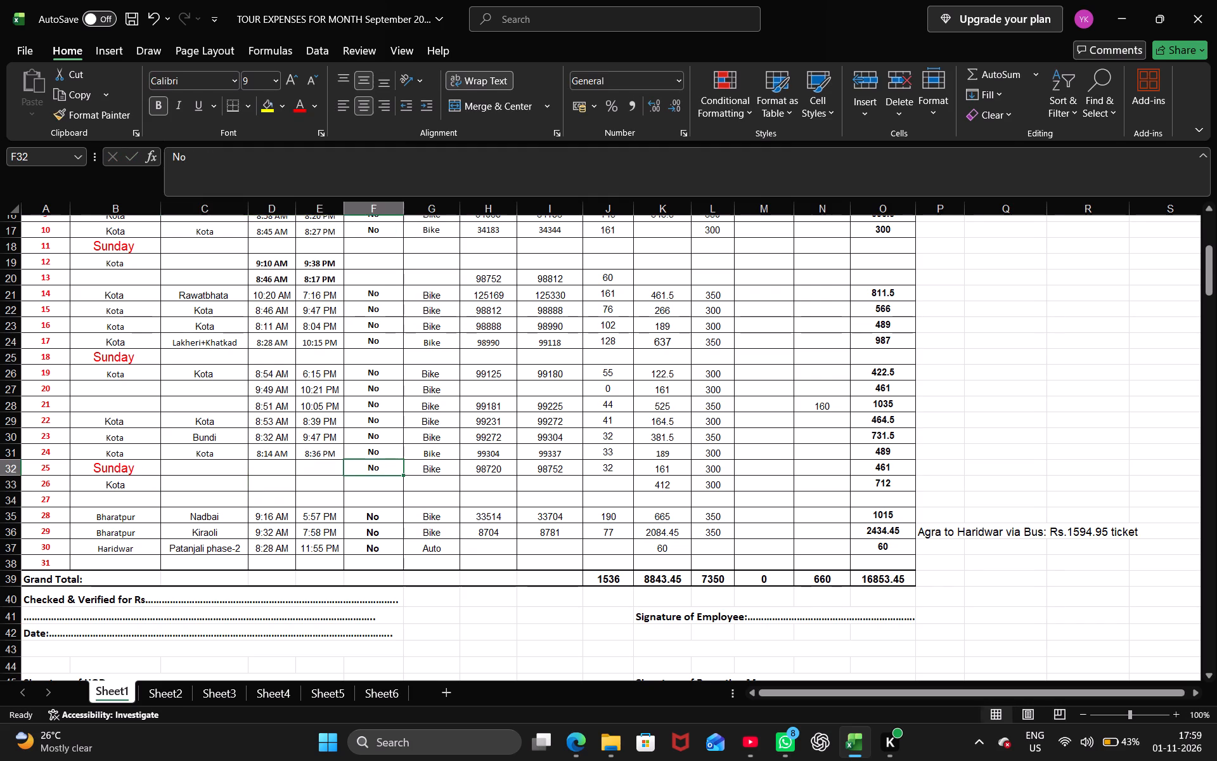
key("BackSpace")
key("Right")
key("BackSpace")
Clear the KM readings, distance, expense amounts and row total in the Sunday row for date 25.
key("Right")
key("BackSpace")
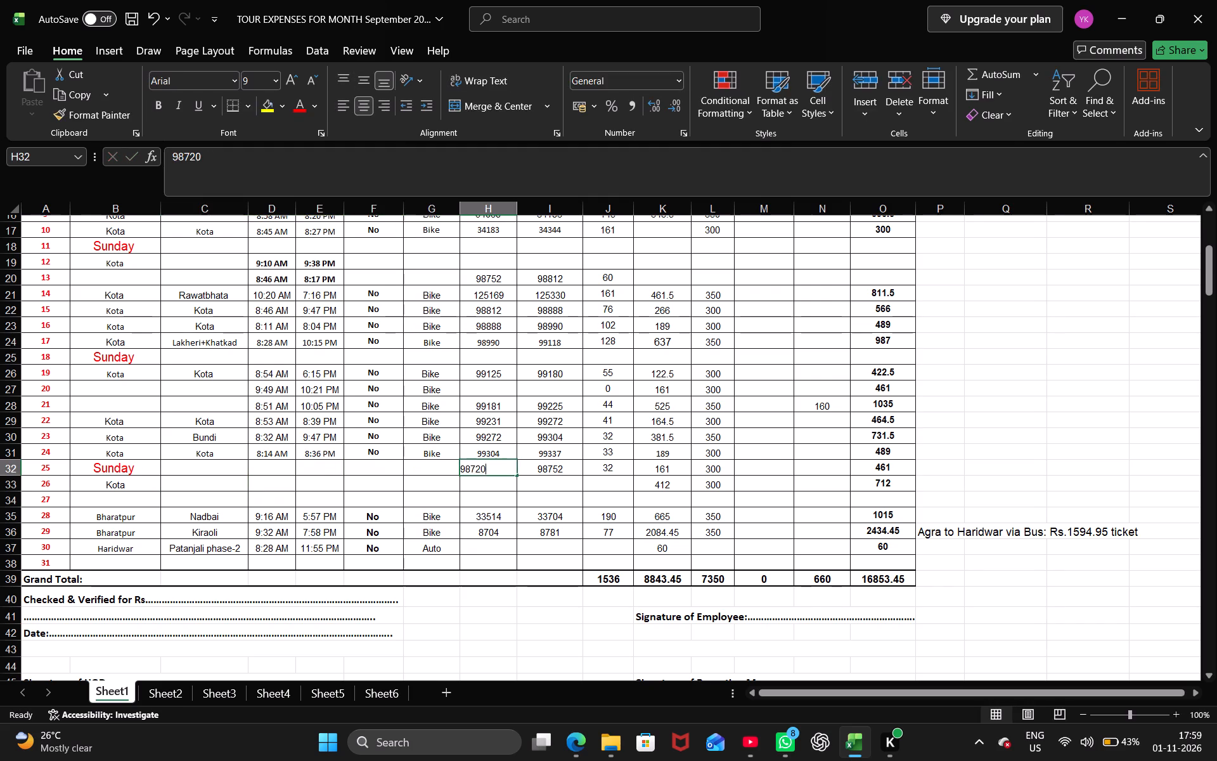
key("Right")
key("BackSpace")
key("Right")
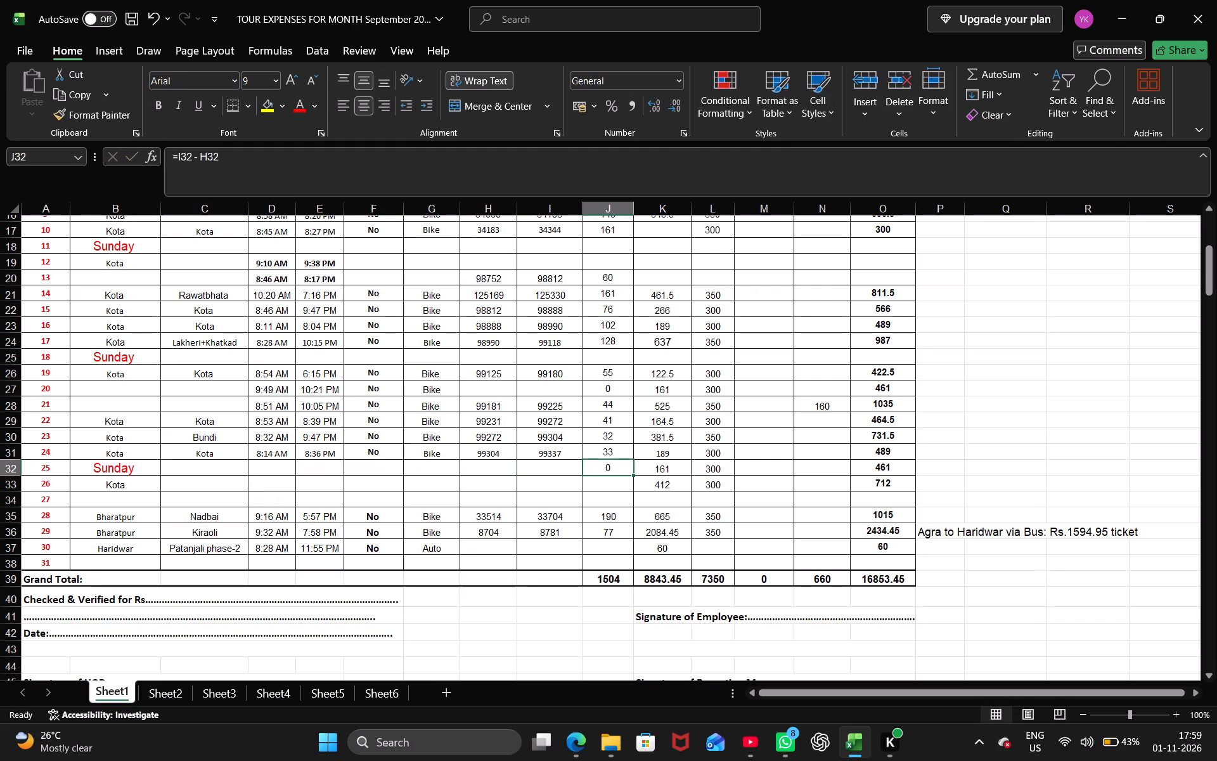
key("Right")
key("BackSpace")
key("Left")
key("BackSpace")
key("Right")
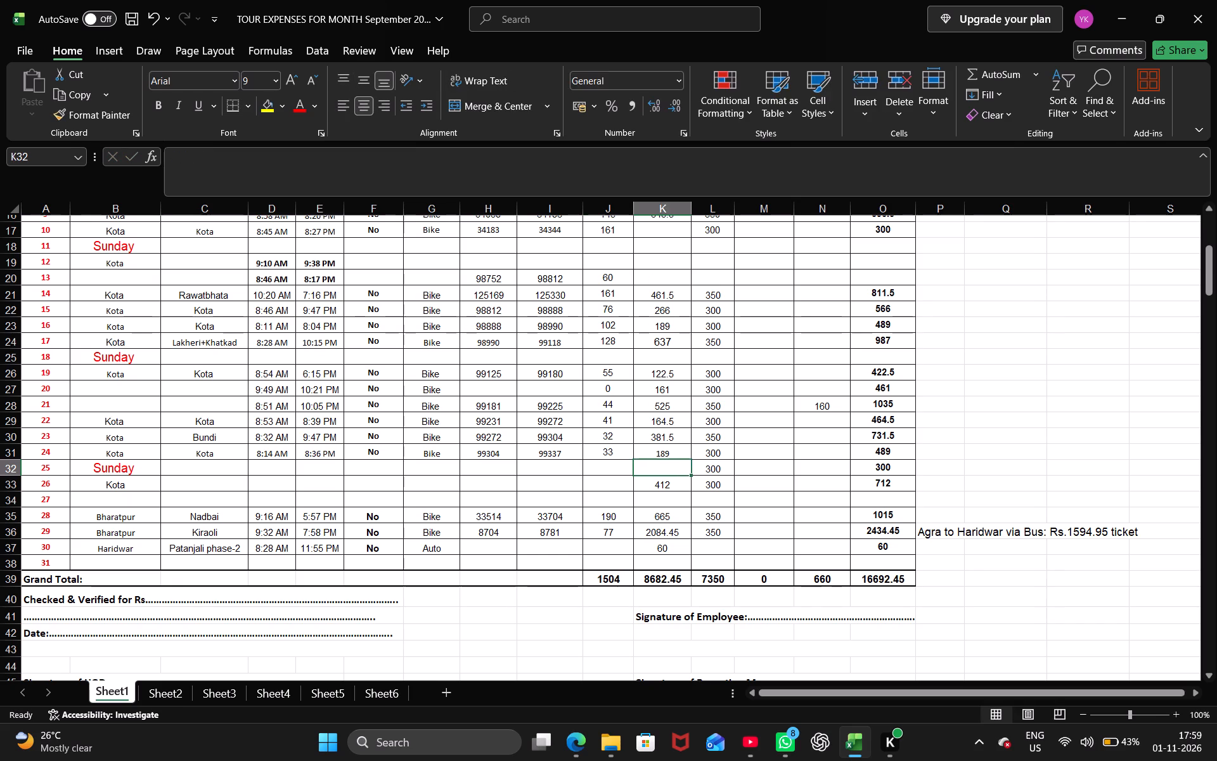
key("Right")
key("BackSpace")
key("Right")
key("Right")
key("Right")
key("BackSpace")
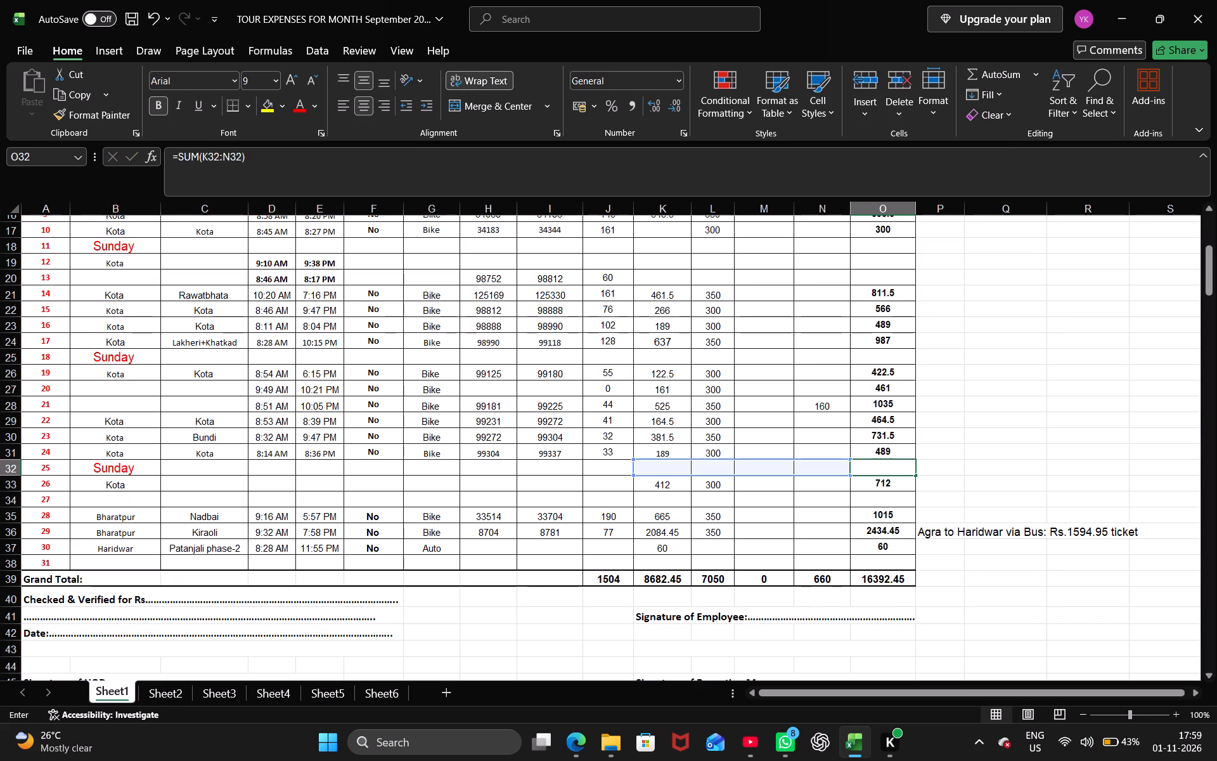
key("Down")
Enter 8:34 as the first travel time and 7:25 as the second in the row for date 26.
key("Left")
key("Left")
key("Left")
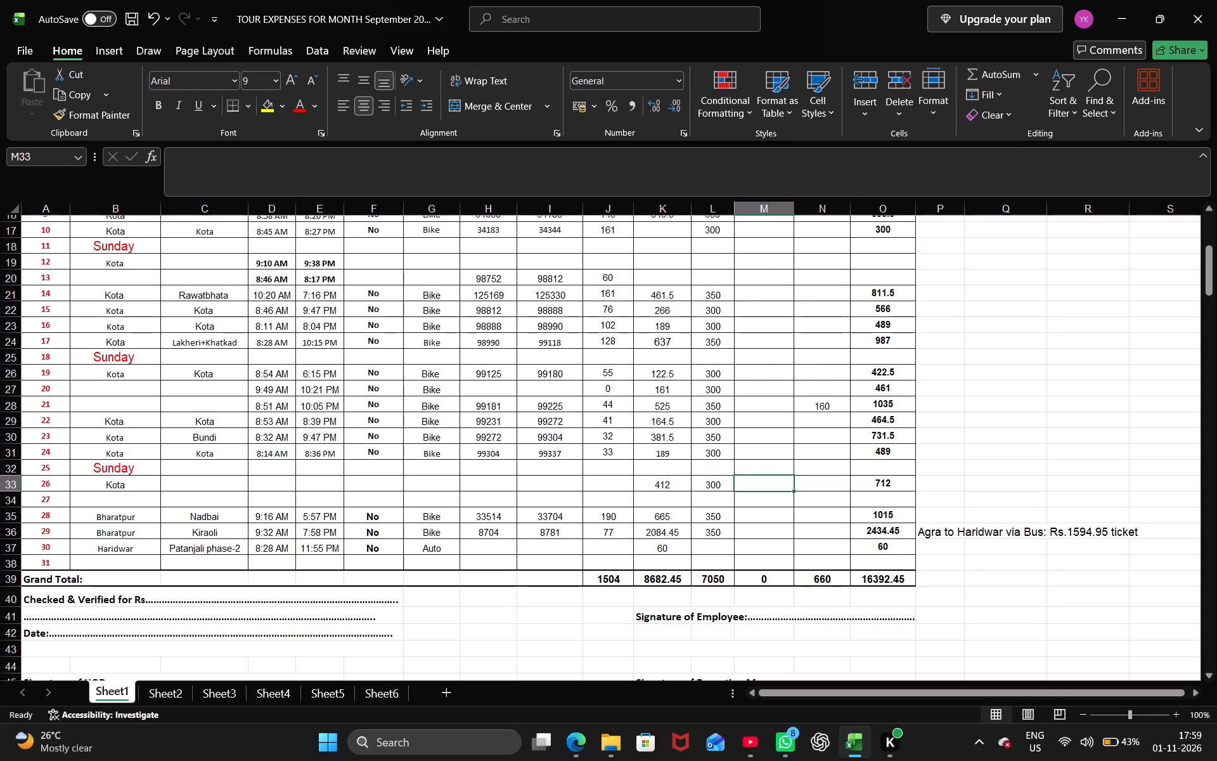
key("Left")
key("Left")
key("Left")
key("Left")
key("Left")
key("Left")
key("Left")
key("Left")
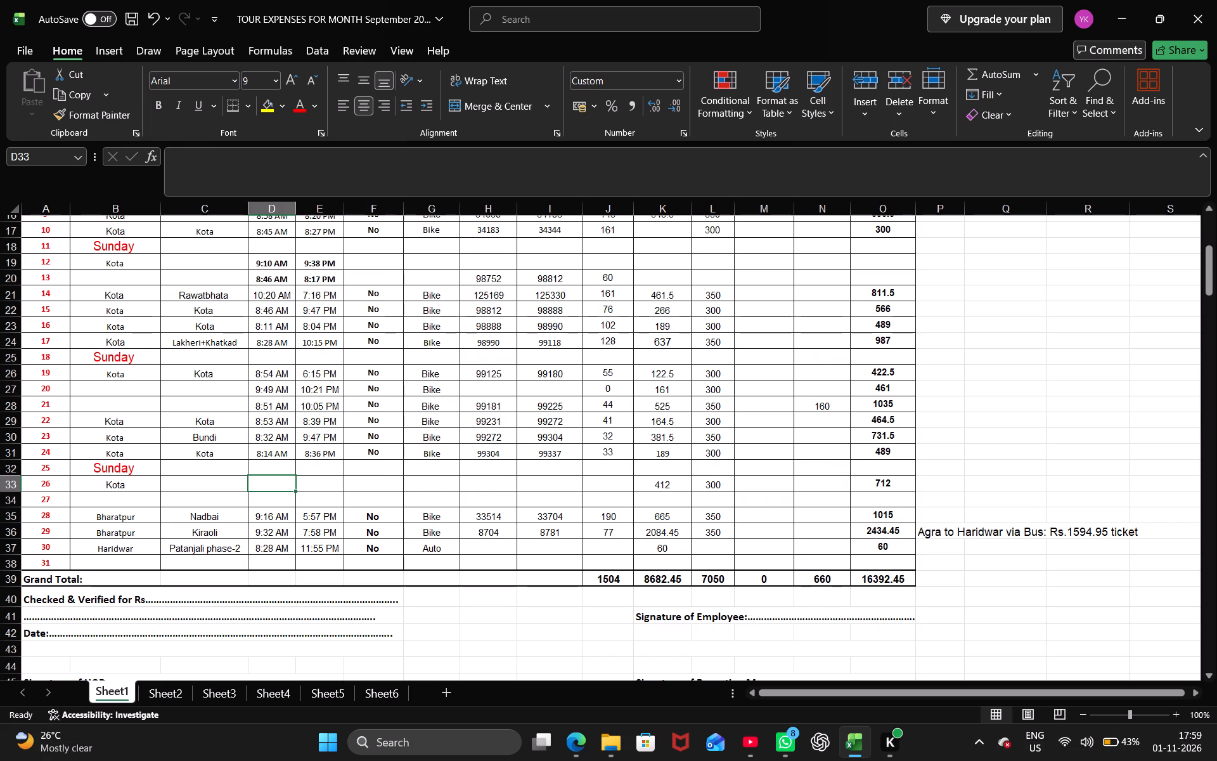
type("8:")
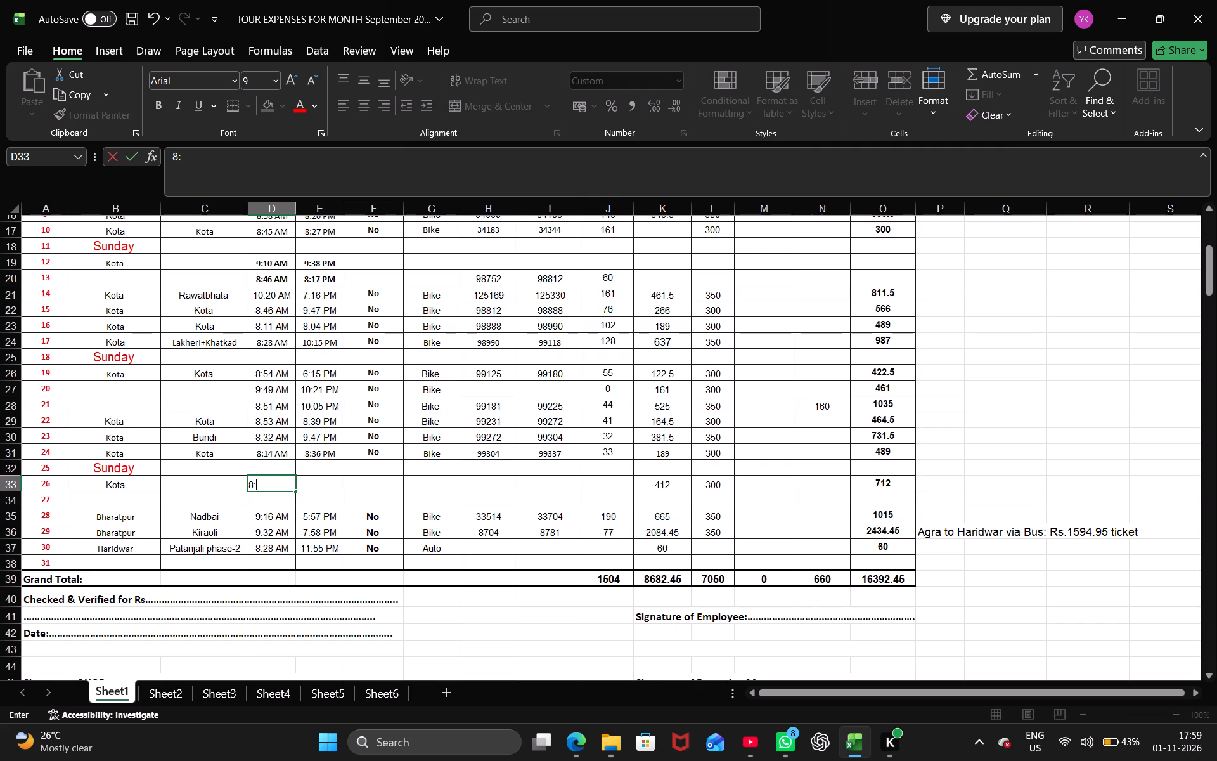
type("34")
key("Right")
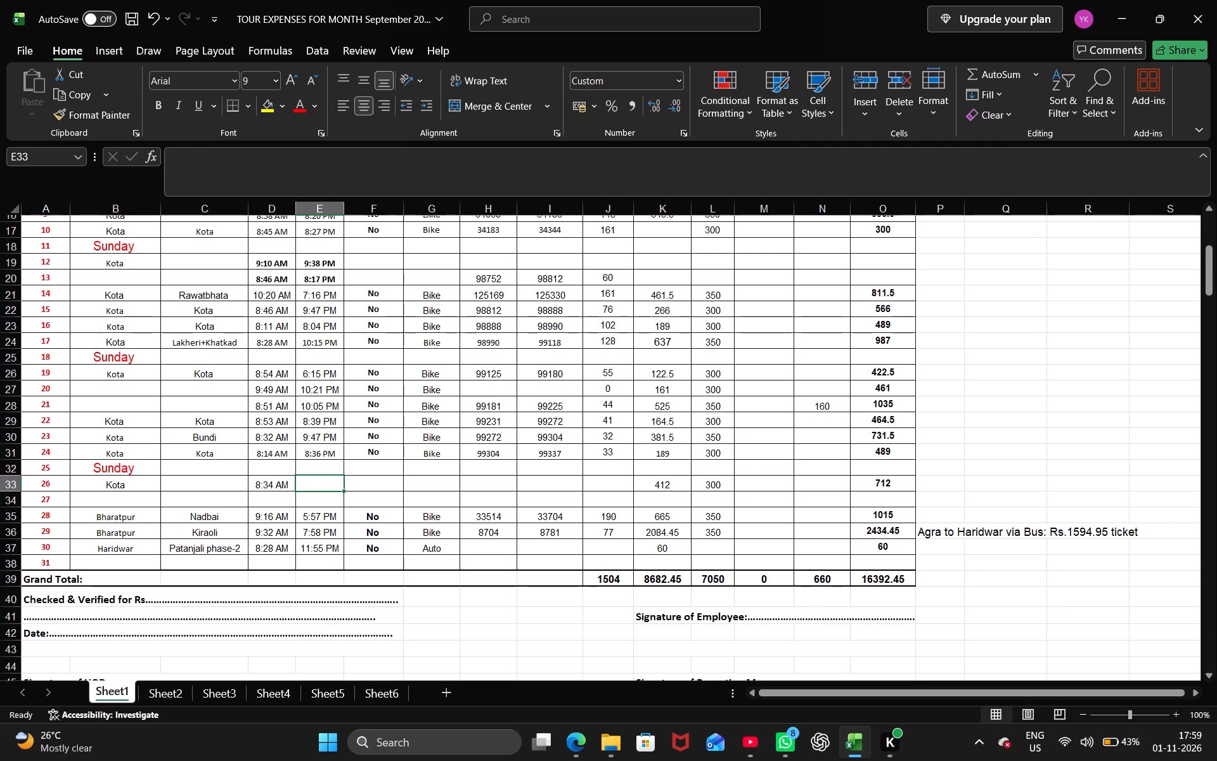
type("7:25")
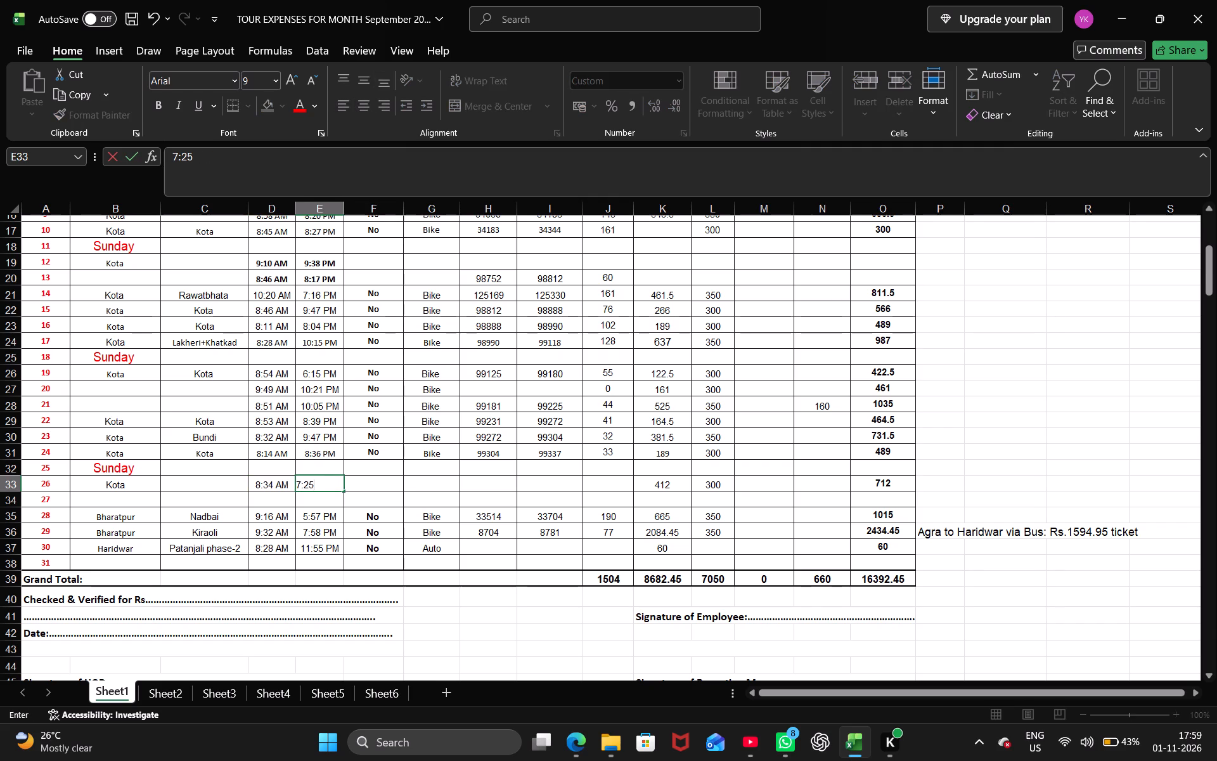
key("Right")
Enter KM readings of 34561 opening and 34609 closing, with a distance of 48, in the row for date 26.
key("Right")
key("Right")
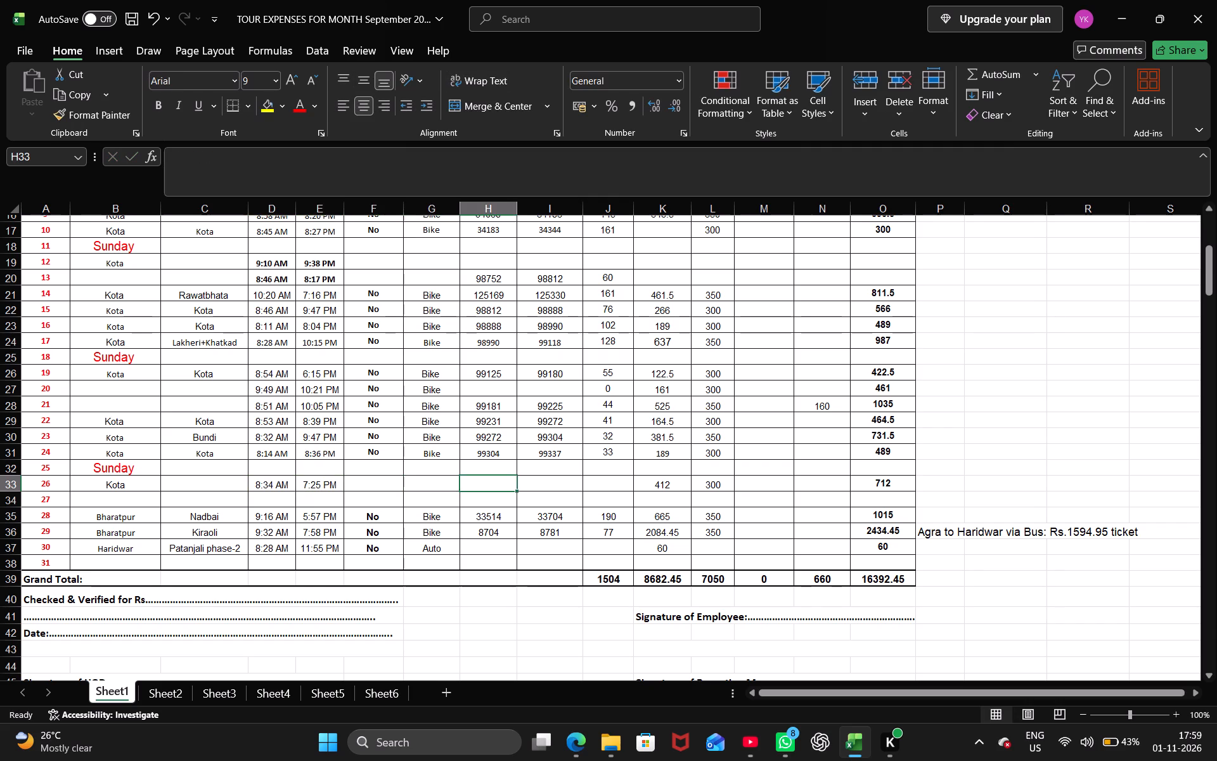
type("34")
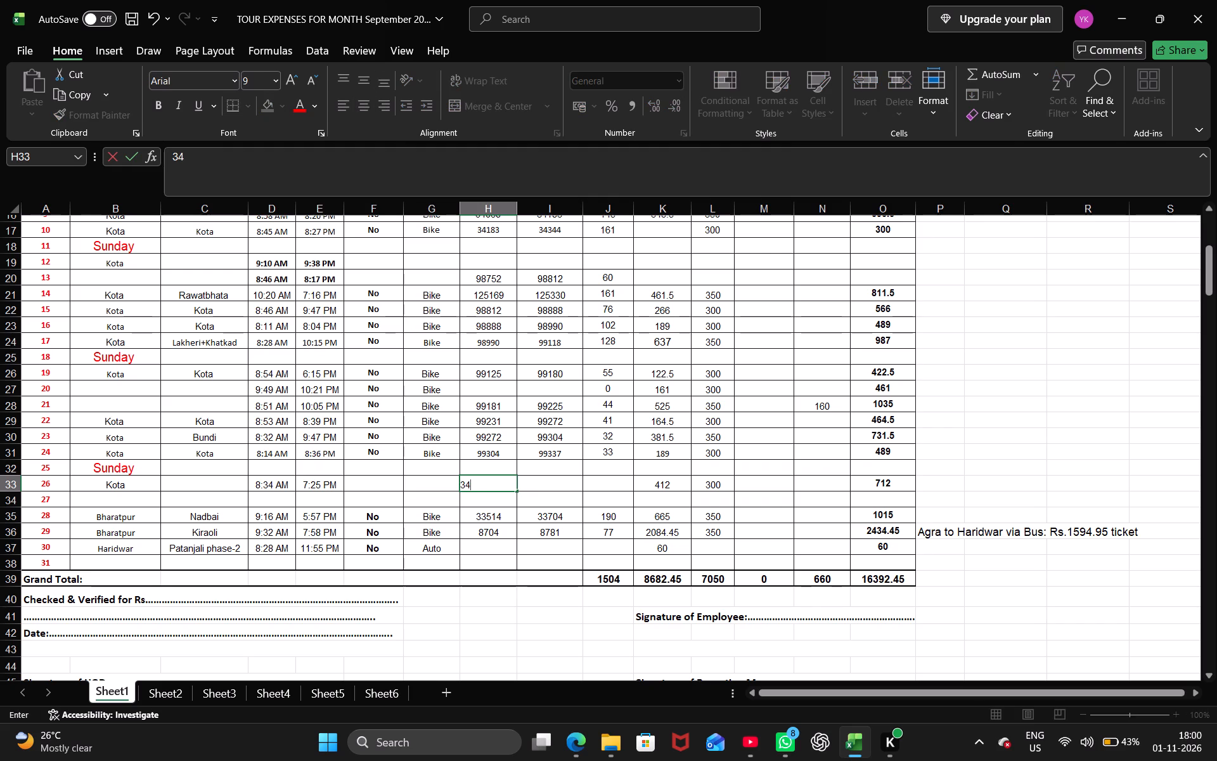
type("561")
key("Right")
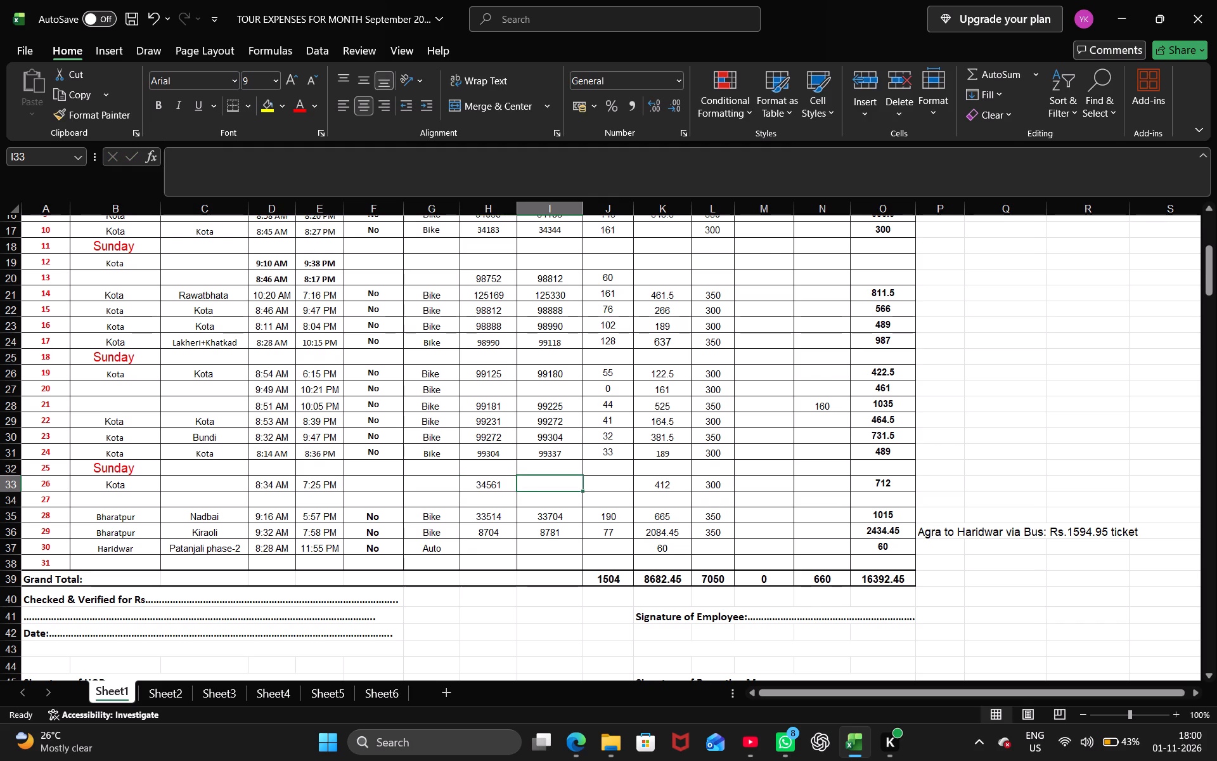
type("34609")
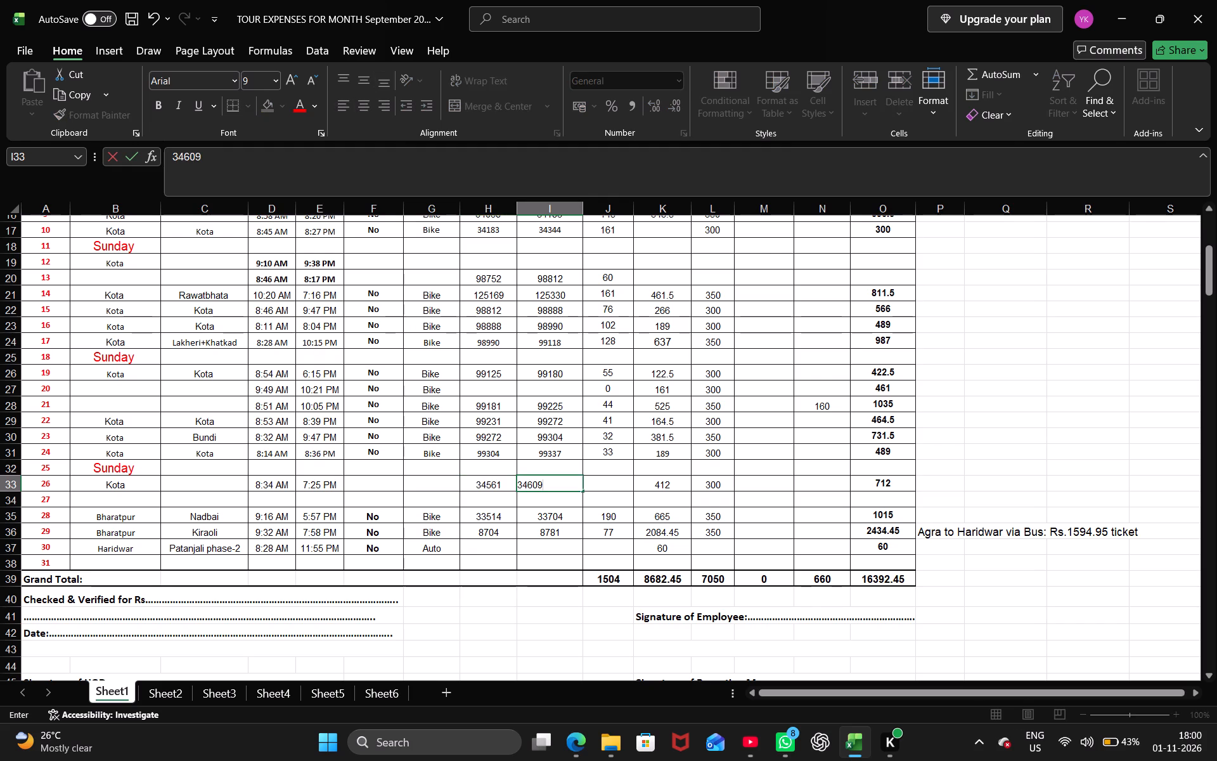
key("Right")
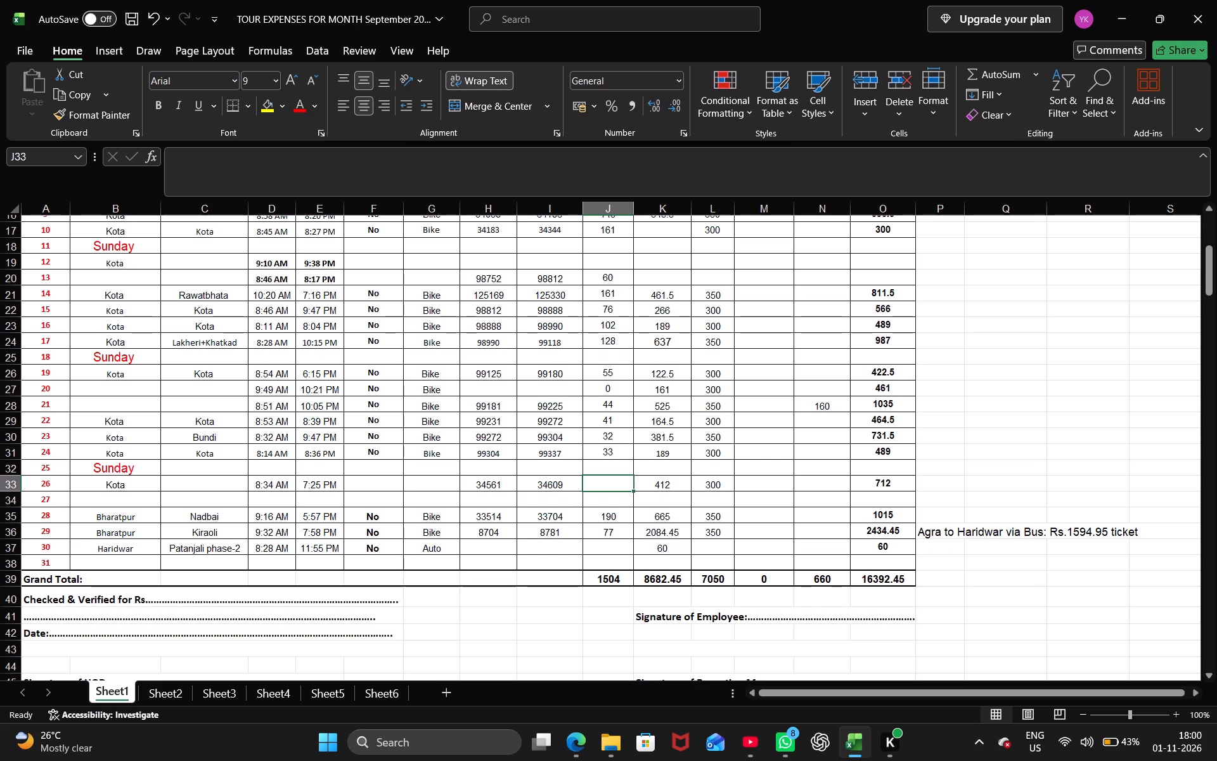
type("48")
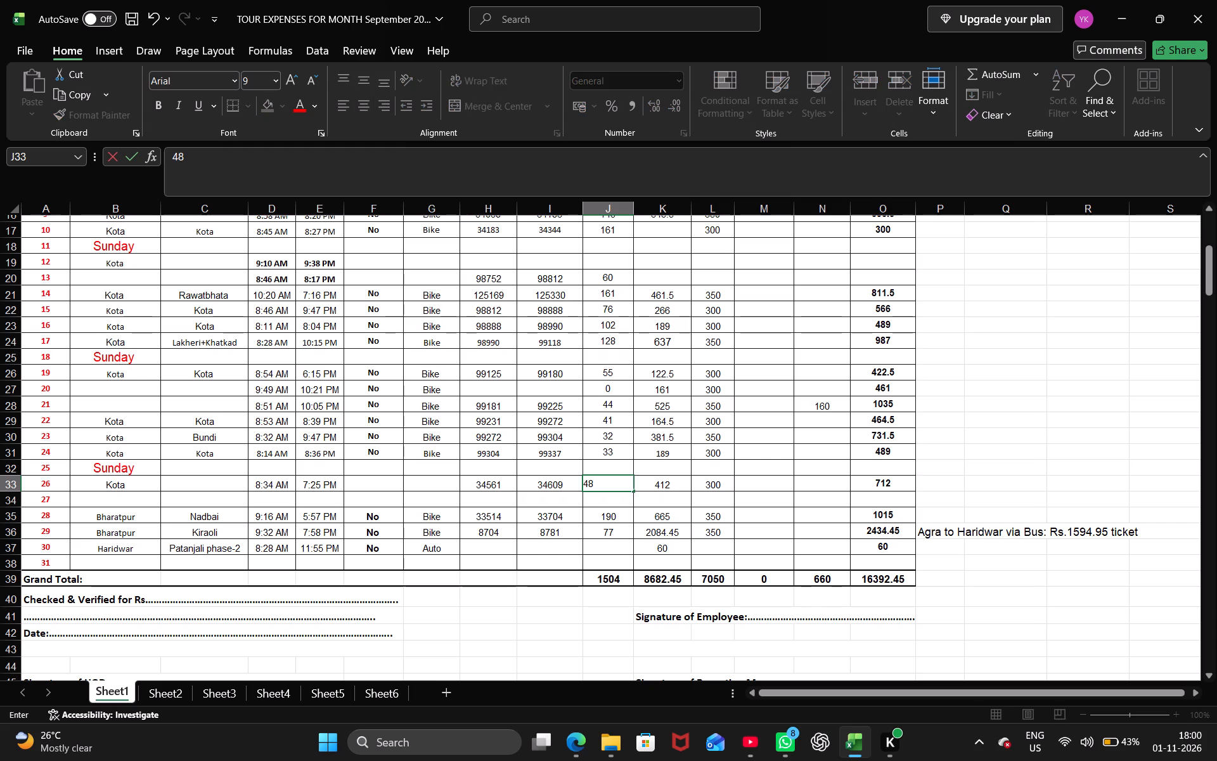
key("Down")
Enter 8:47 as the first travel time and 9:19 as the second in the row for date 27.
key("Left")
key("Left")
key("Left")
key("Left")
key("Left")
key("Left")
key("Left")
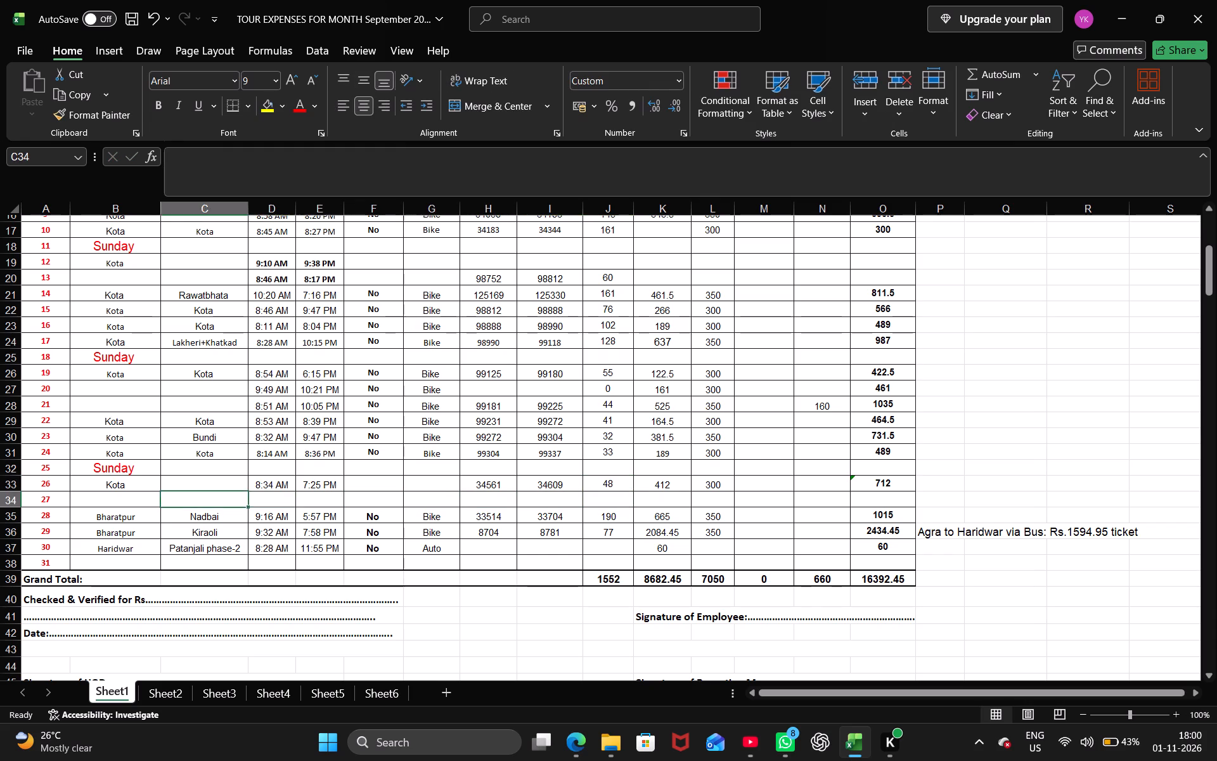
key("Left")
key("Right")
key("Right")
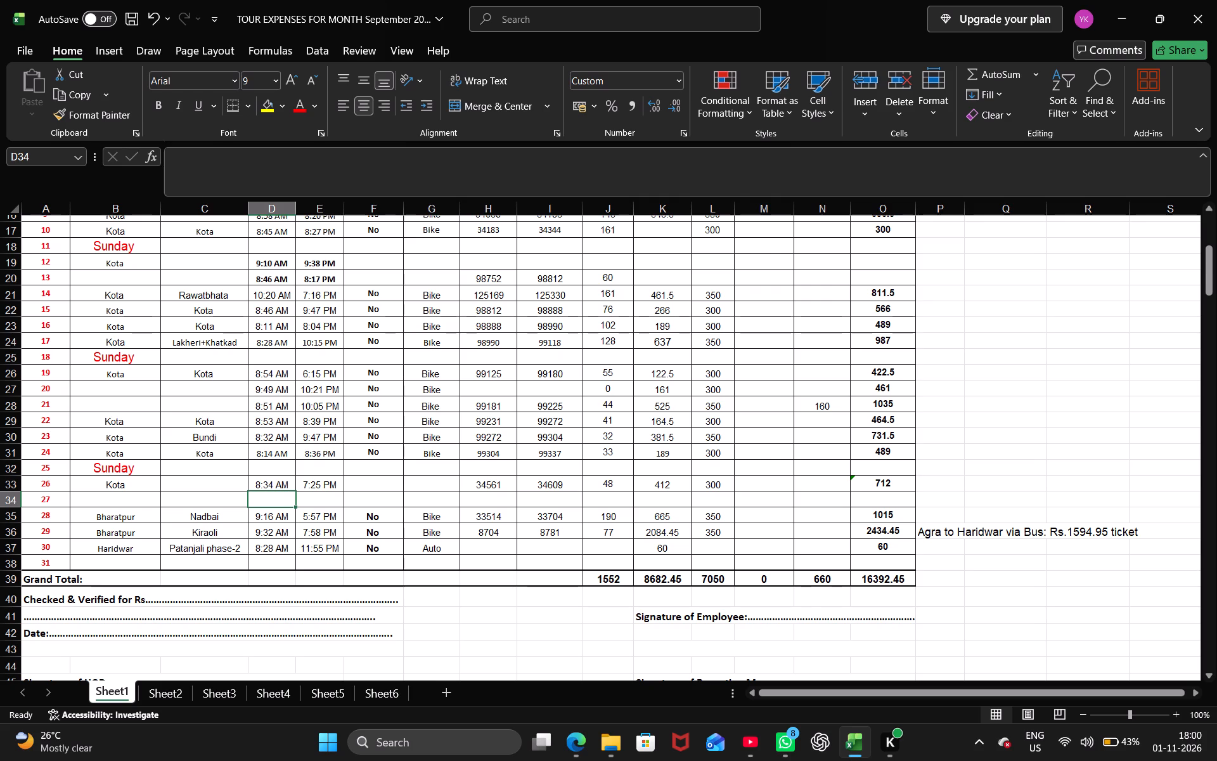
type("8:47")
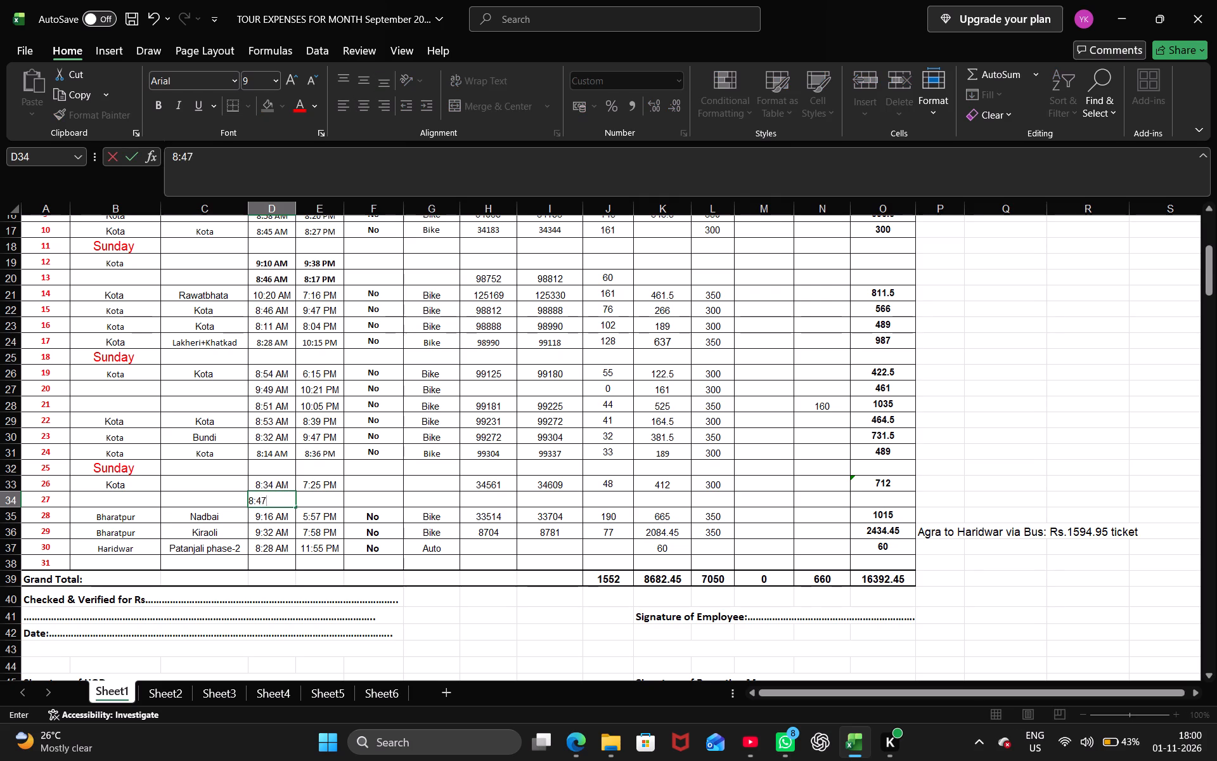
key("Right")
type("9:18")
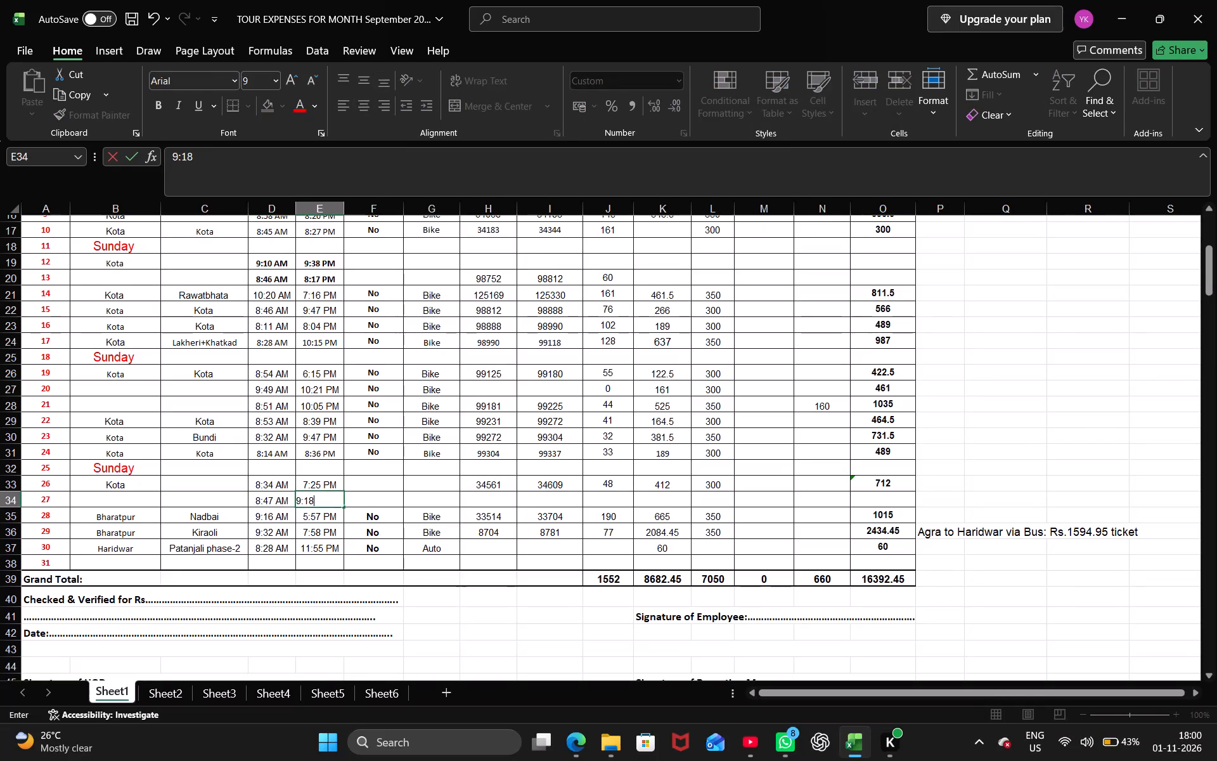
key("BackSpace")
key("9")
key("Down")
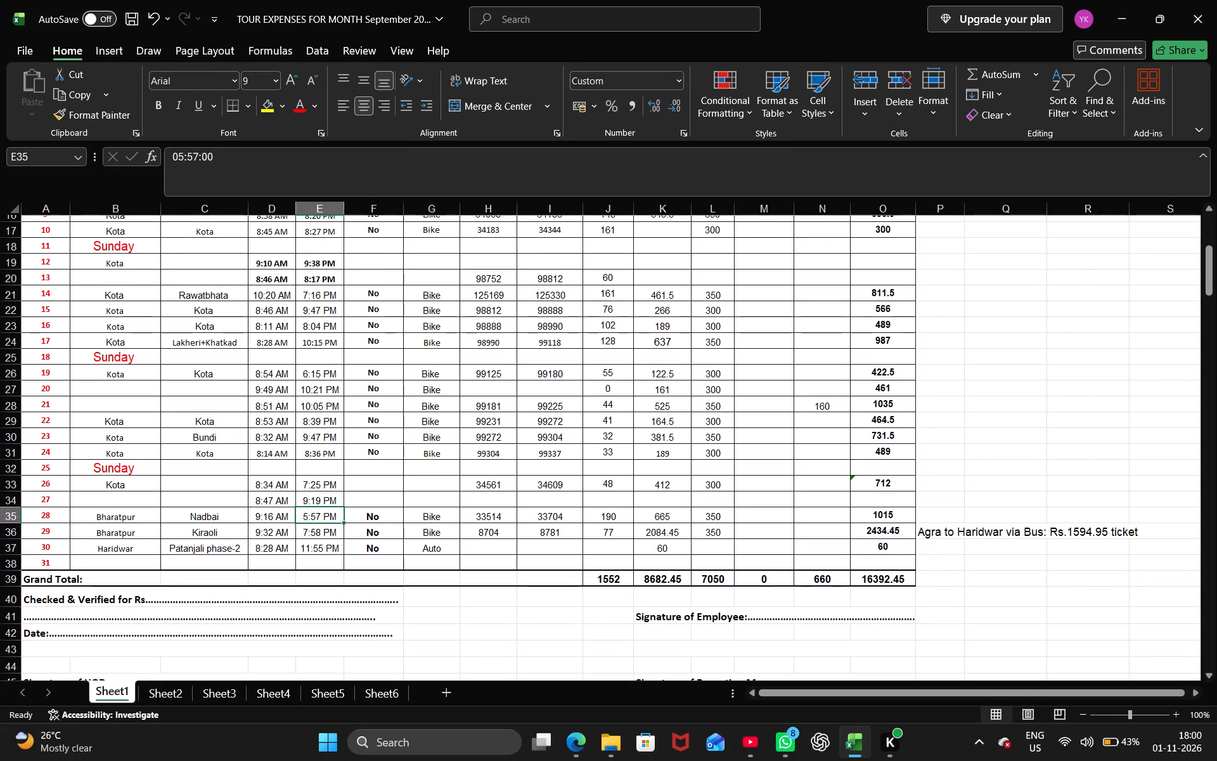
Change the travel times in the row for date 28 to 8:45 for the first and 8:42 for the second.
key("Left")
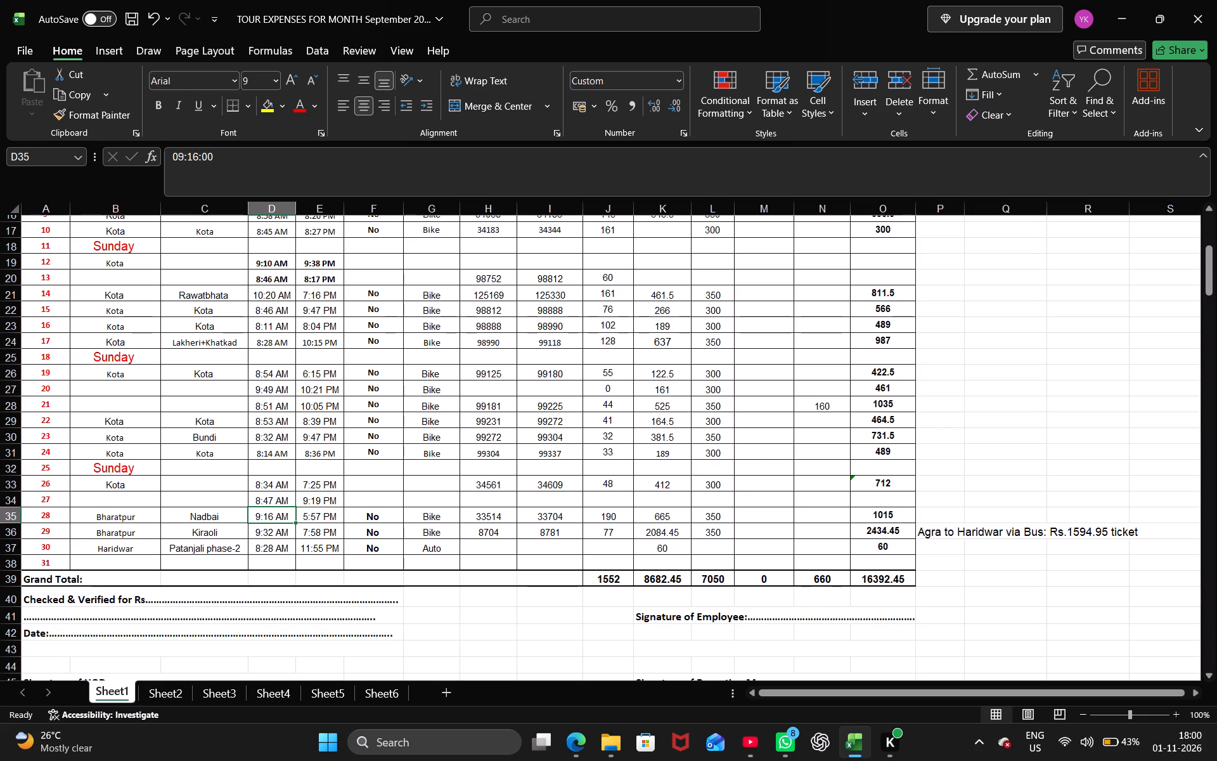
type("8:45")
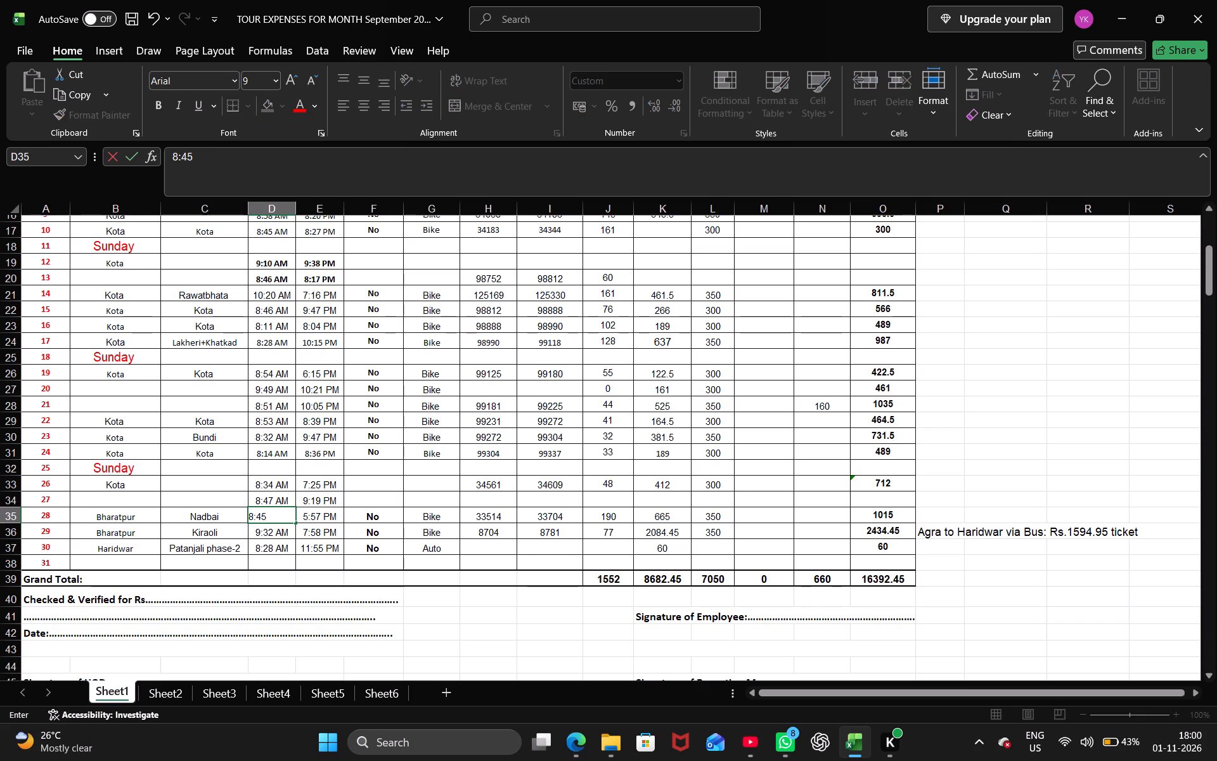
key("Right")
type("8;42")
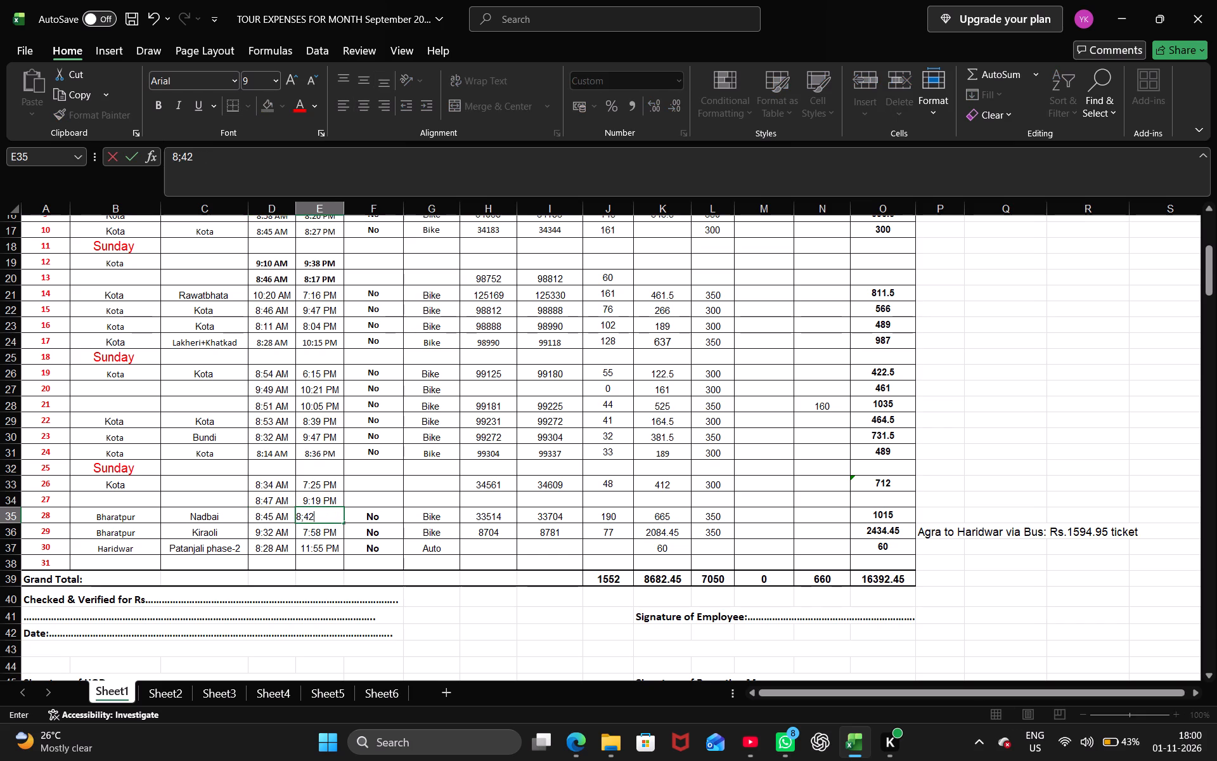
key("BackSpace")
key("BackSpace")
key("BackSpace")
key("shift+colon")
type("42")
key("Down")
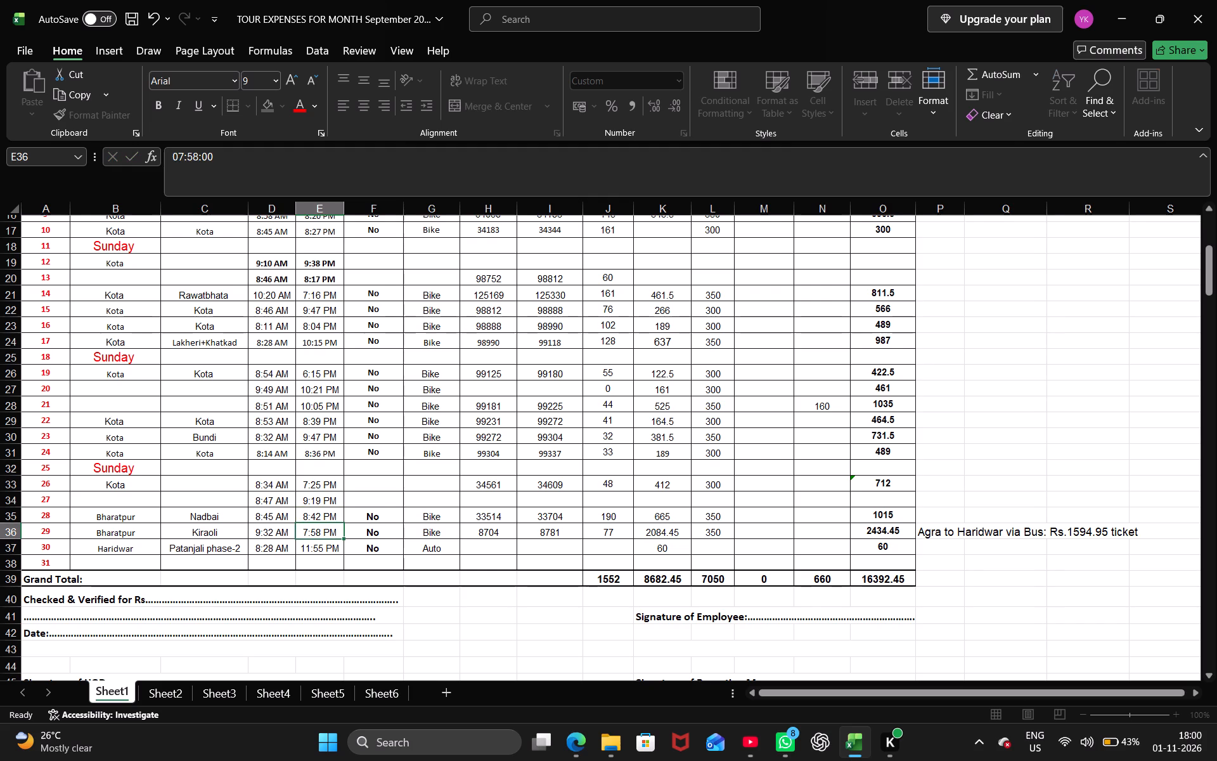
key("Up")
key("Right")
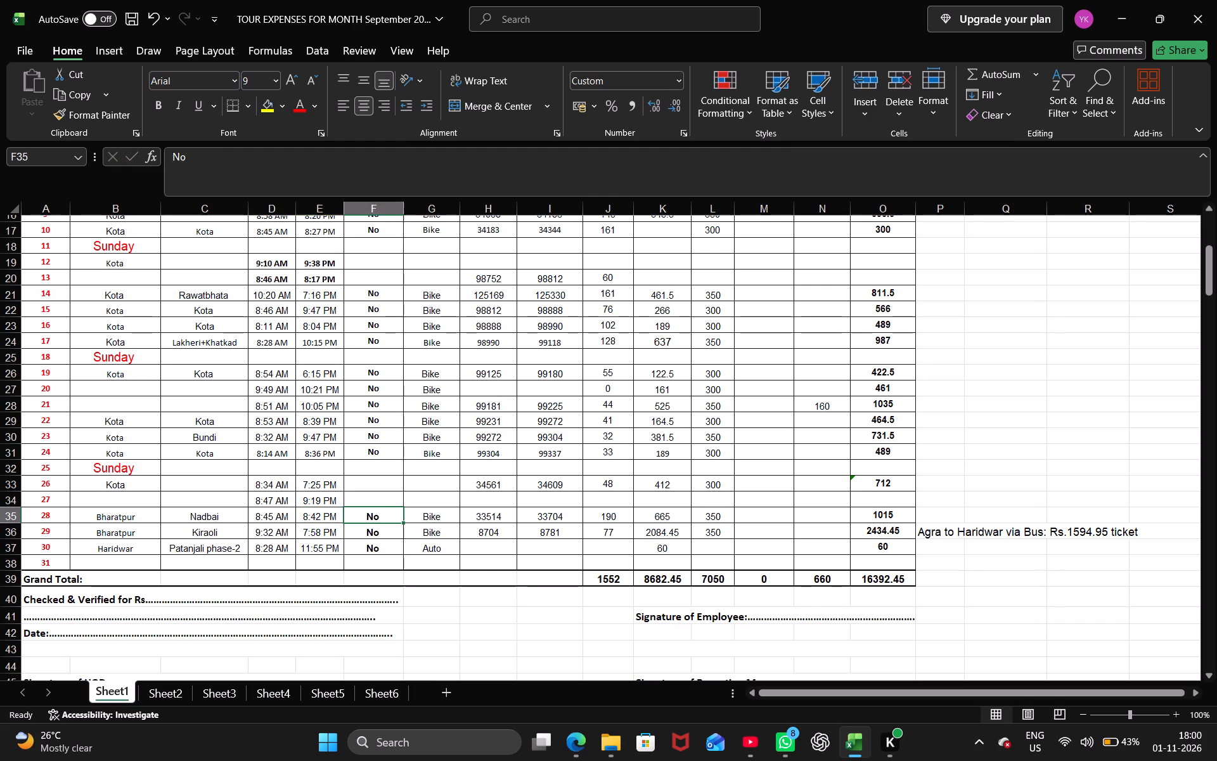
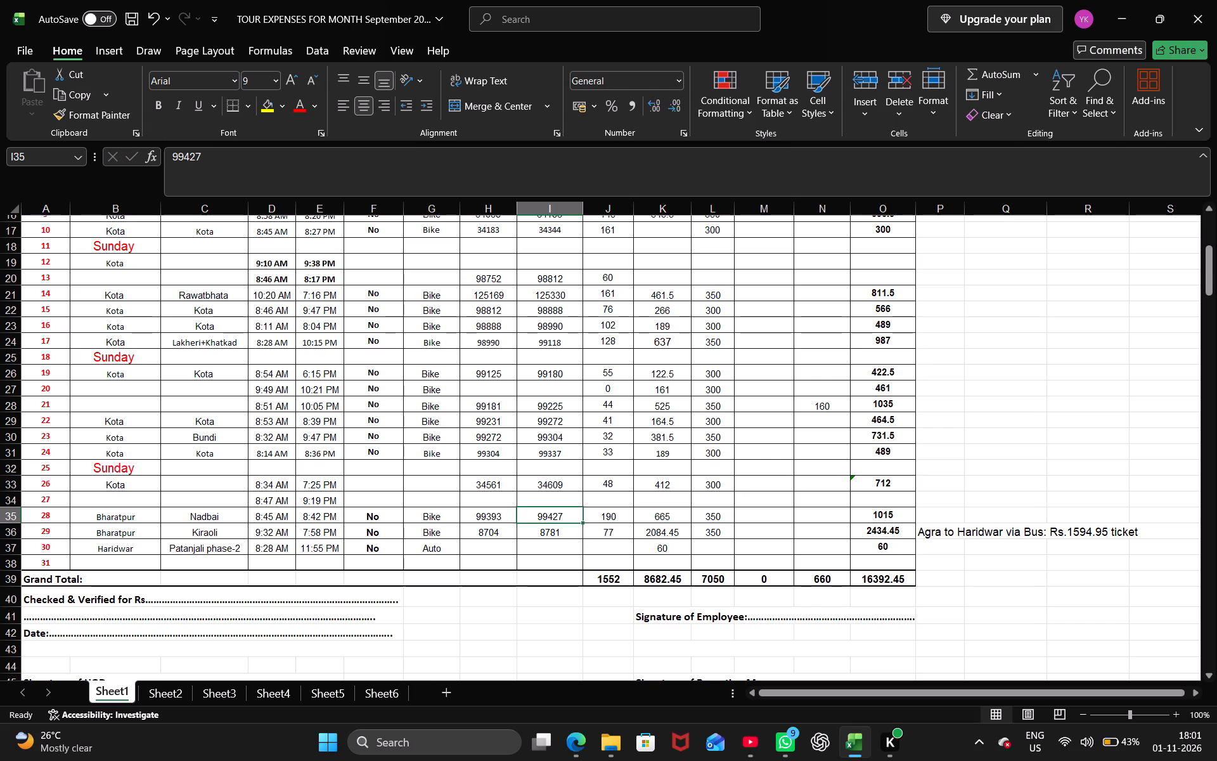
Set the distance to 34 in the row for date 28.
key("Right")
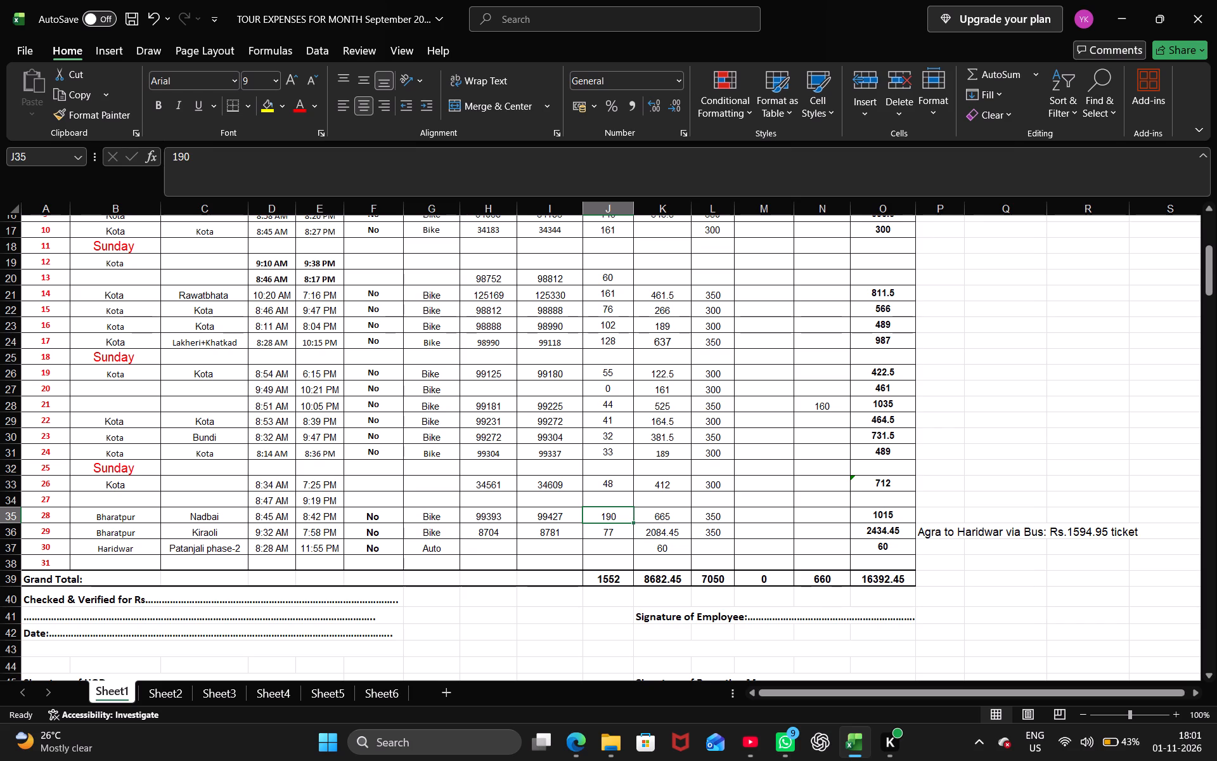
type("34")
key("Down")
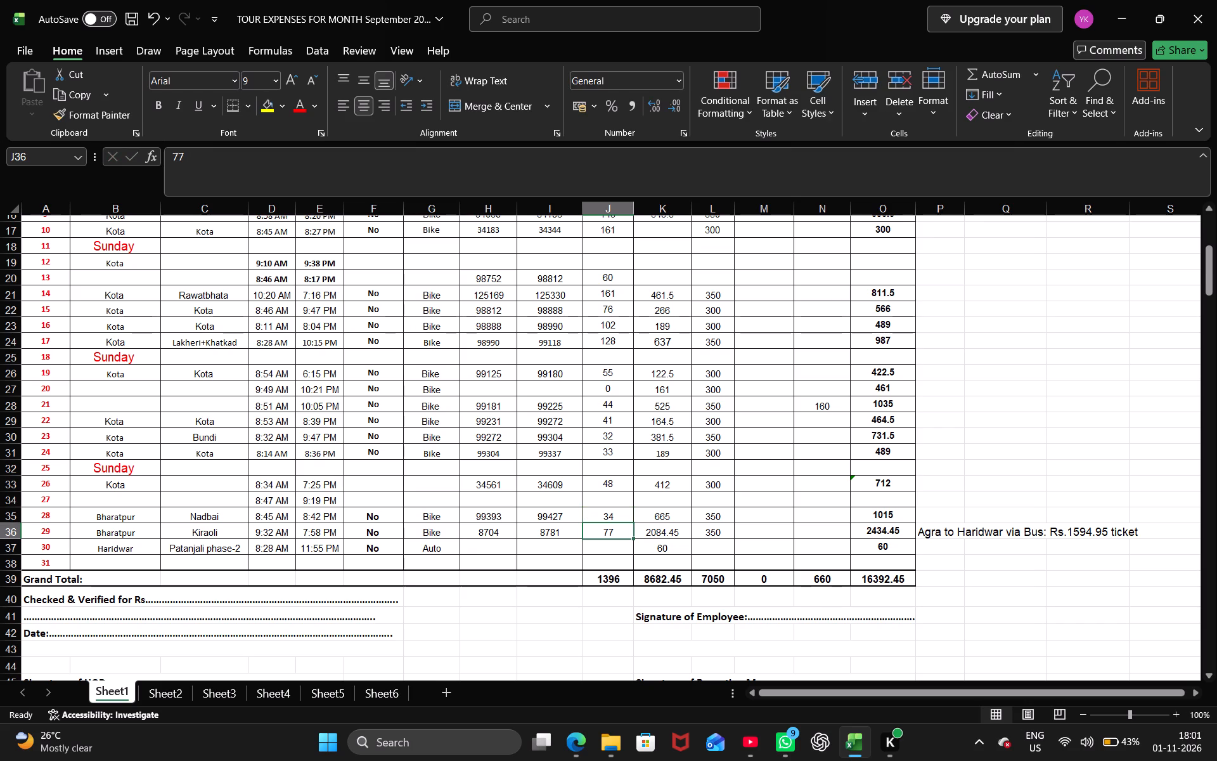
Change the travel times in the row for date 29 to 8:23 for the first and 10:05 for the second.
key("Left")
key("Left")
key("Left")
key("Left")
key("Left")
key("Left")
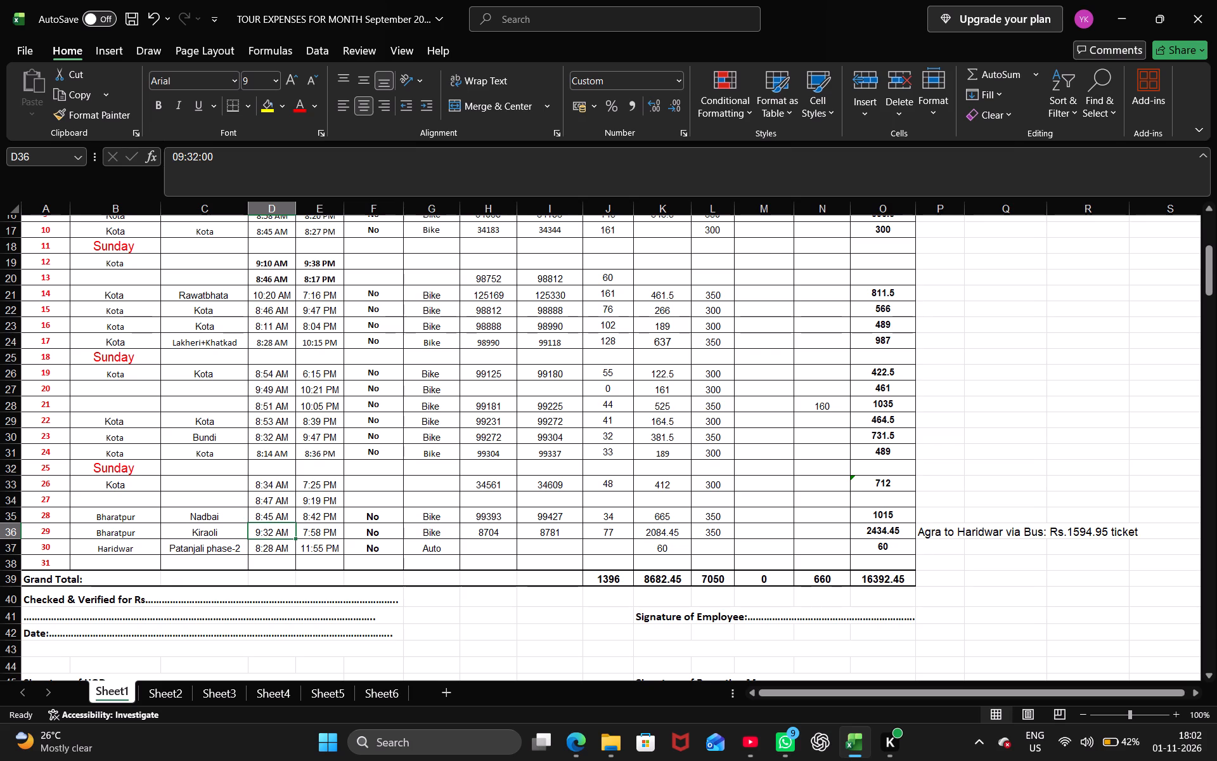
key("8")
type(":23")
key("Right")
type("10:-")
key("BackSpace")
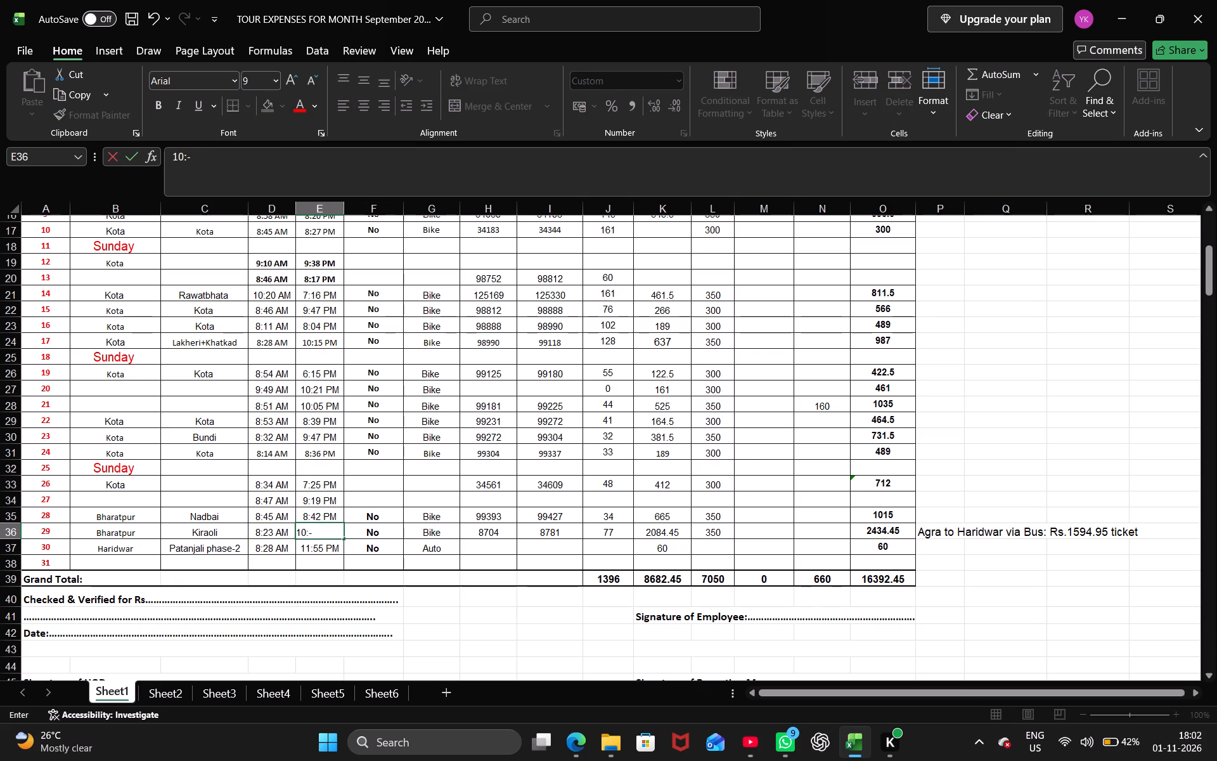
type("05")
key("Down")
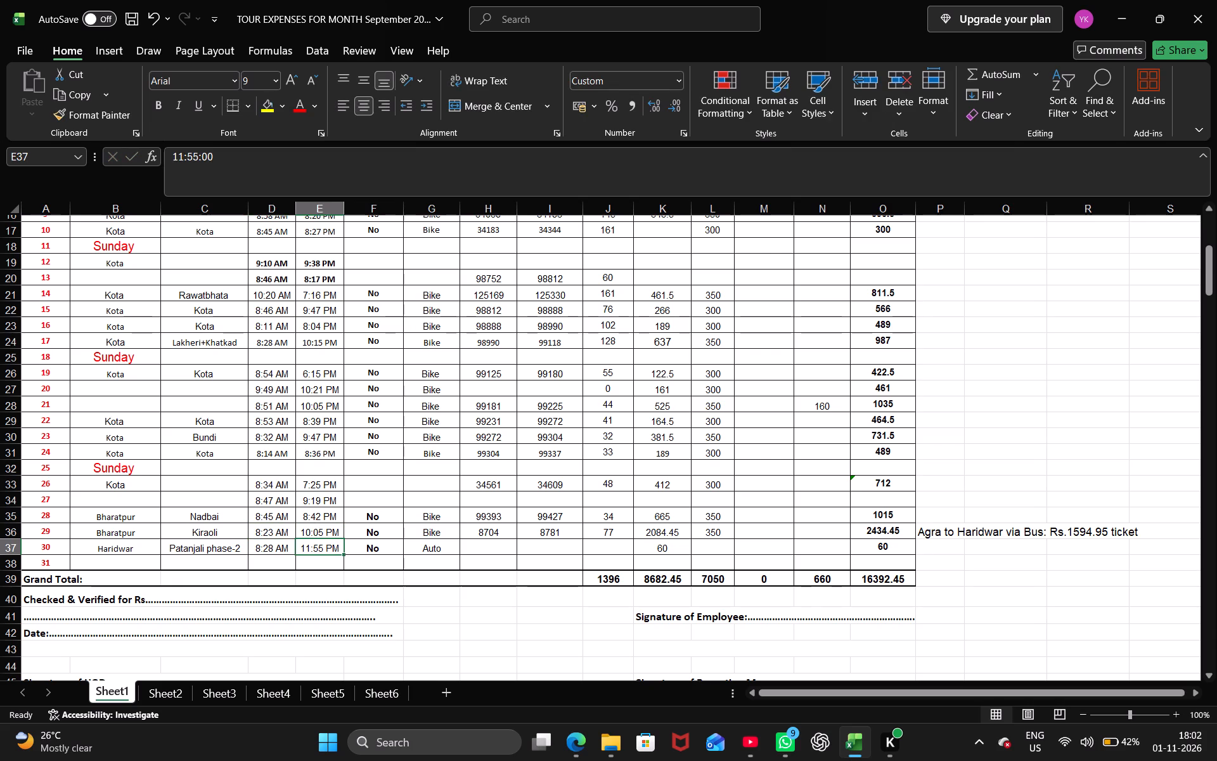
Update the KM readings in the row for date 29.
key("Right")
key("Right")
key("Up")
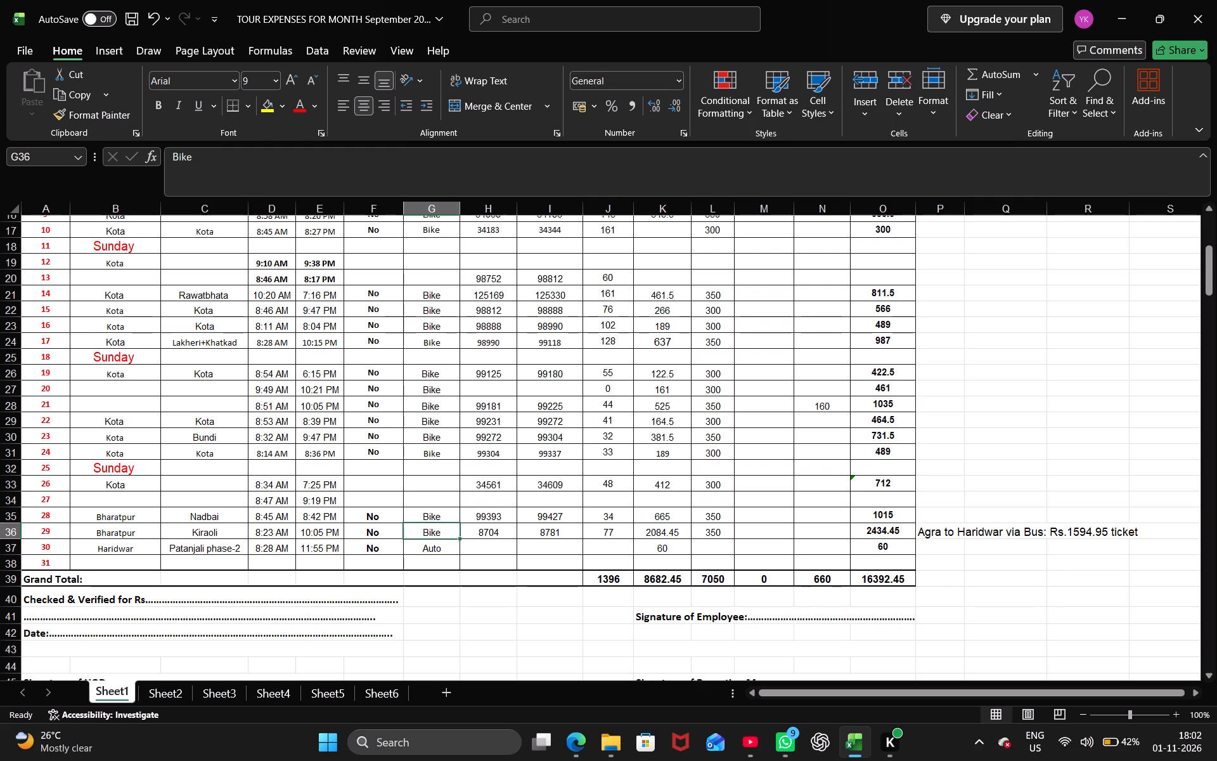
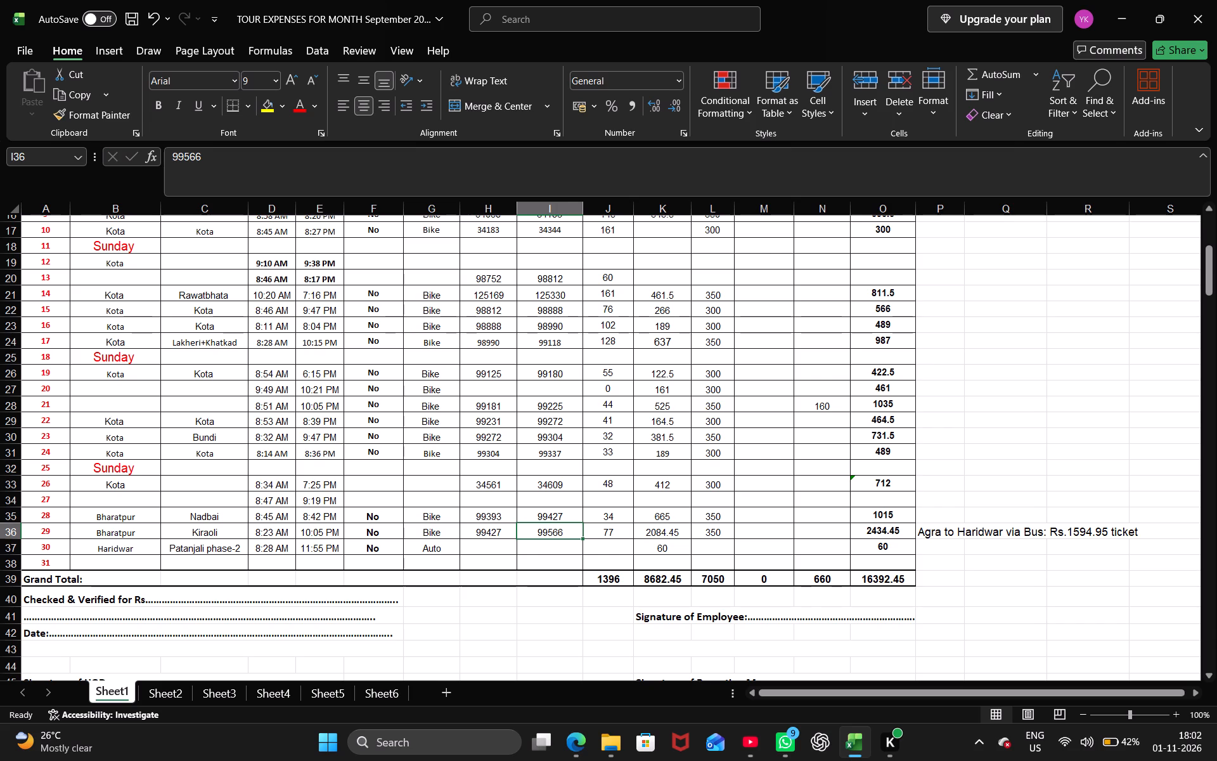
Set the distance to 139 in the row for date 29.
key("Right")
type("139")
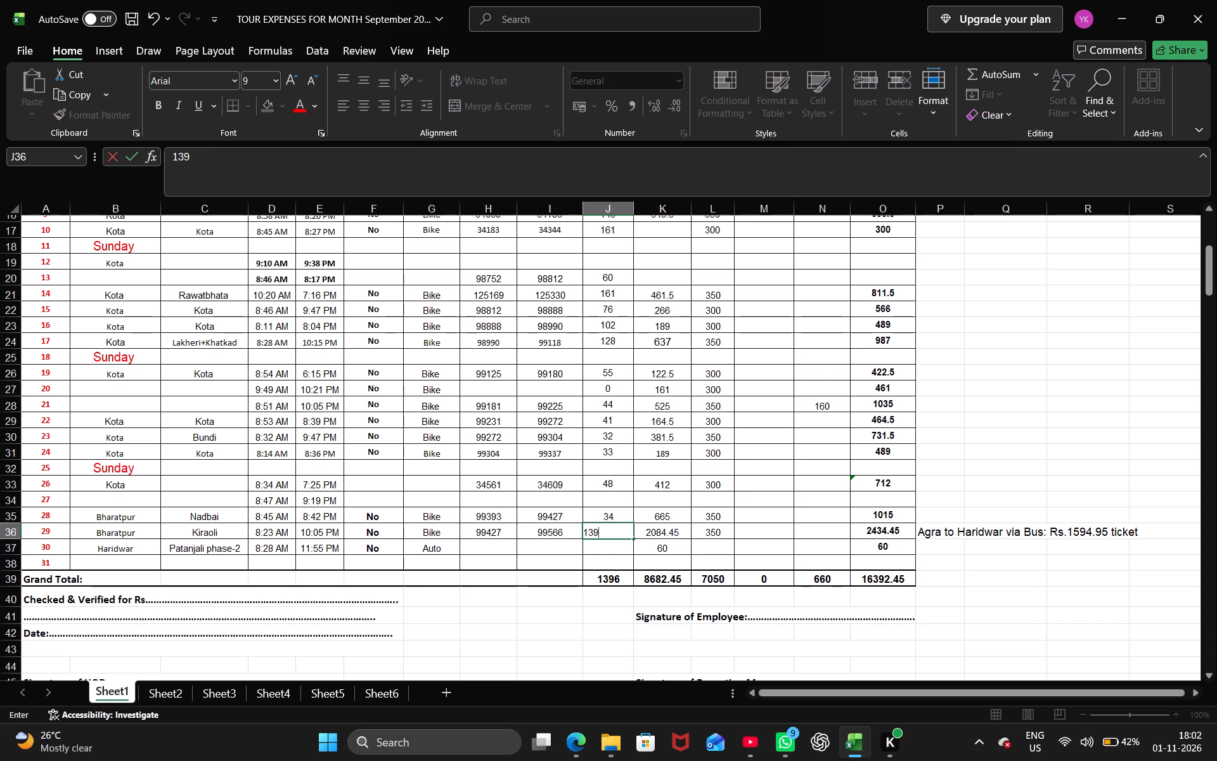
key("Up")
key("Down")
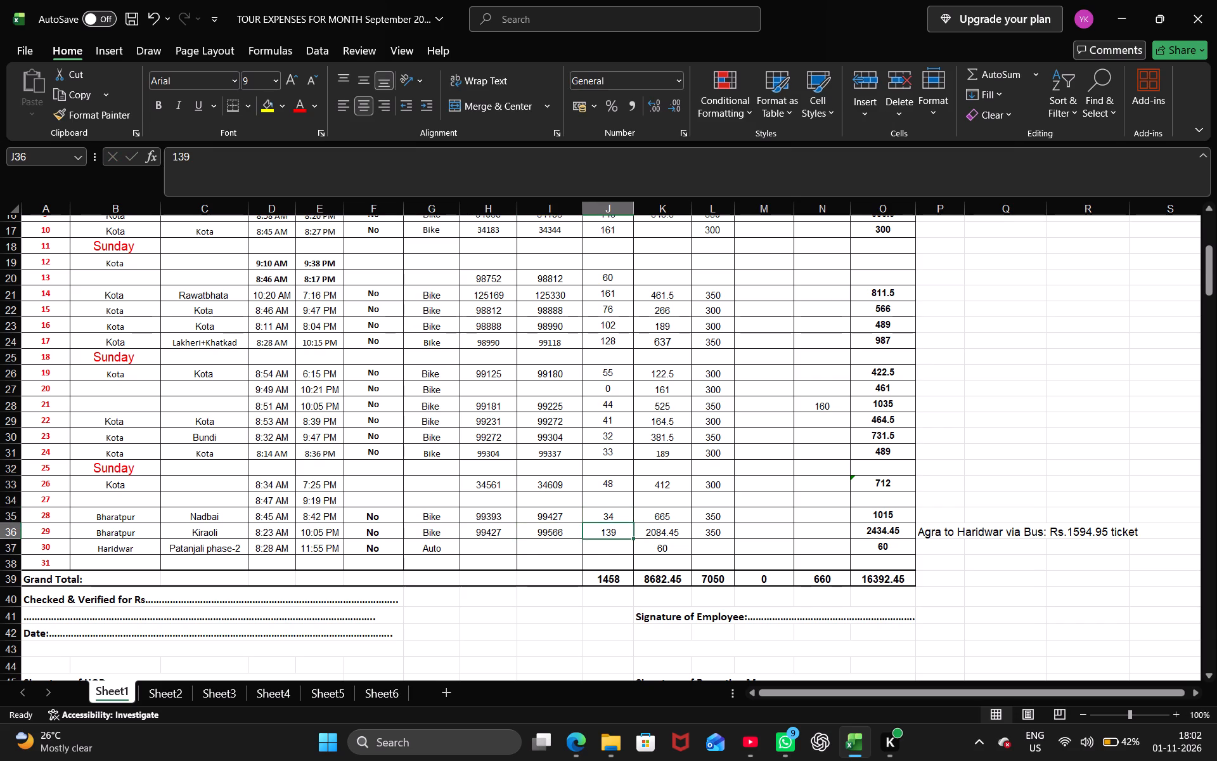
Change the travel times in the row for date 30 to 8:16 for the first and 10:12 for the second.
key("Left")
key("Left")
key("Left")
key("Left")
key("Left")
key("Left")
key("Left")
key("Left")
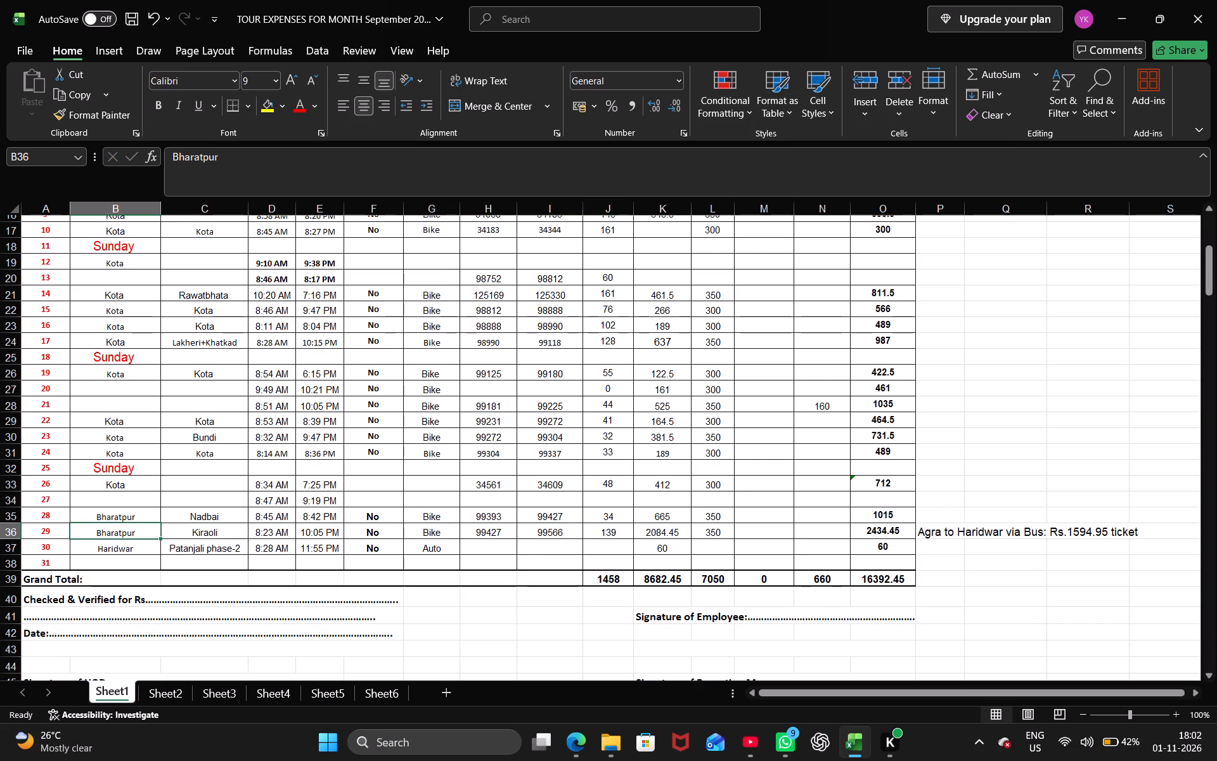
key("Down")
key("Right")
key("Right")
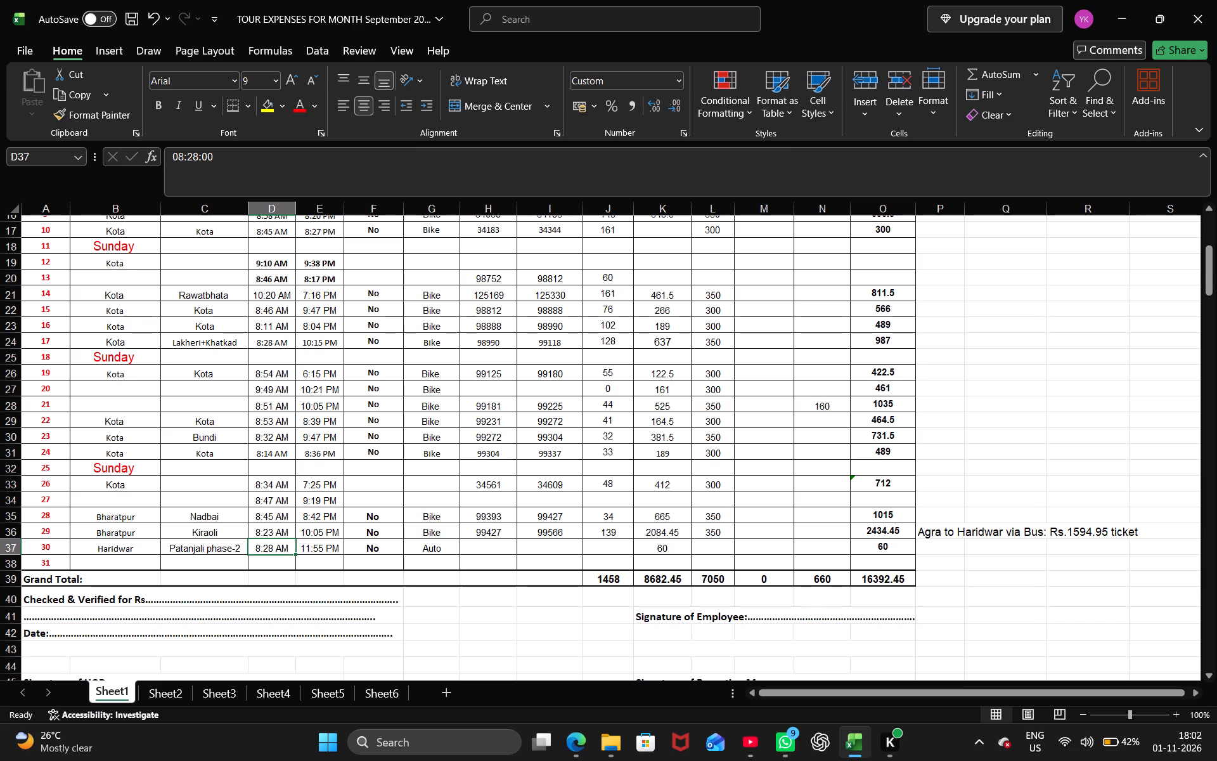
type("8:")
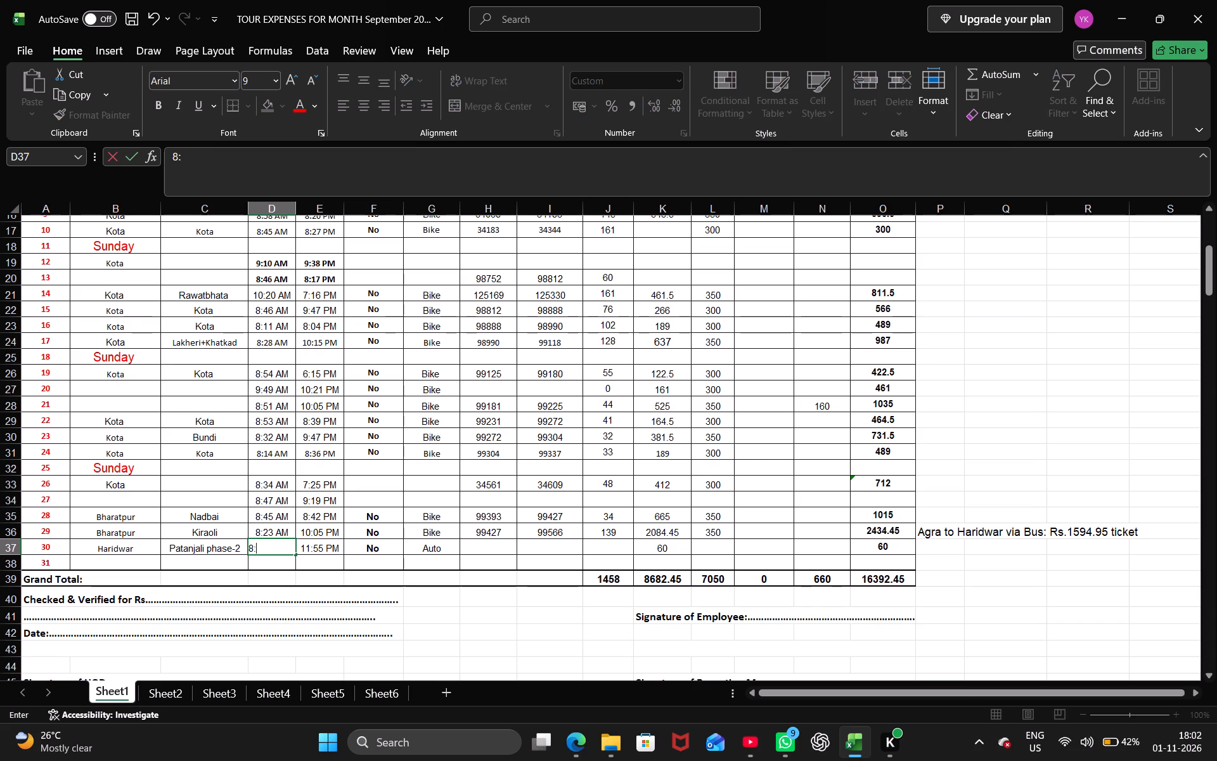
type("16")
key("Right")
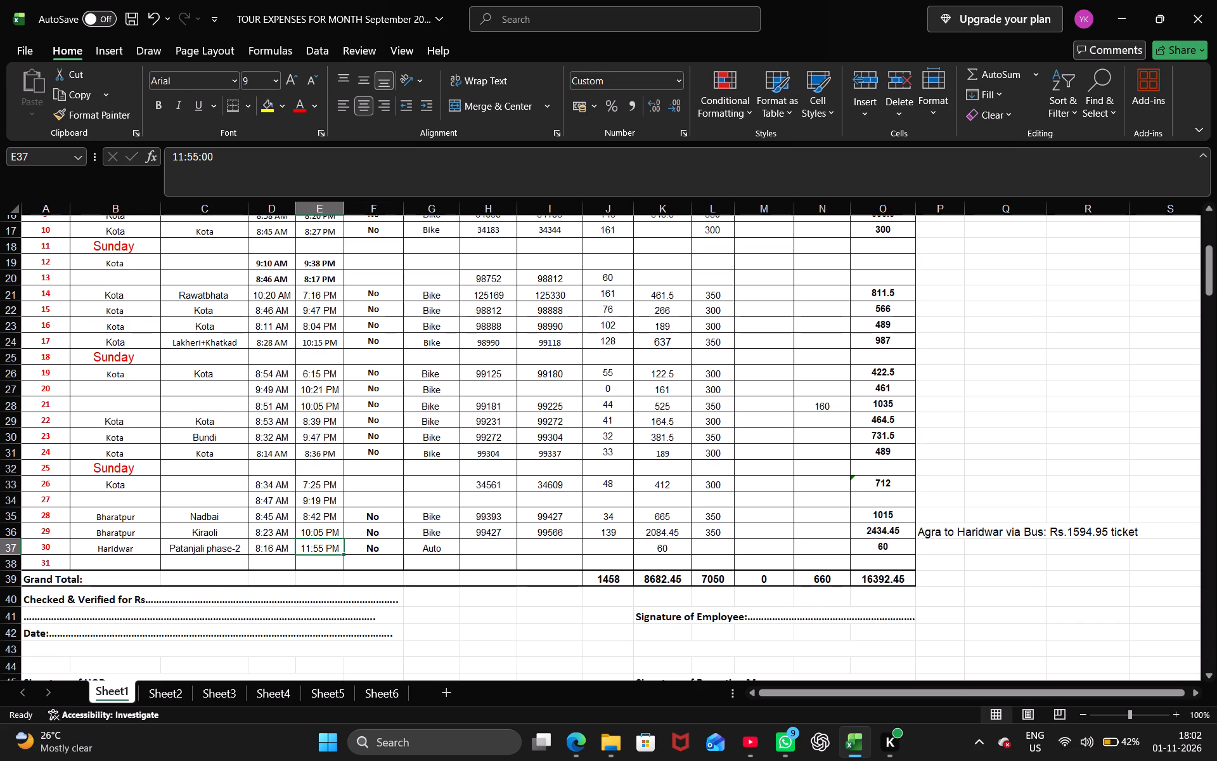
type("10:12")
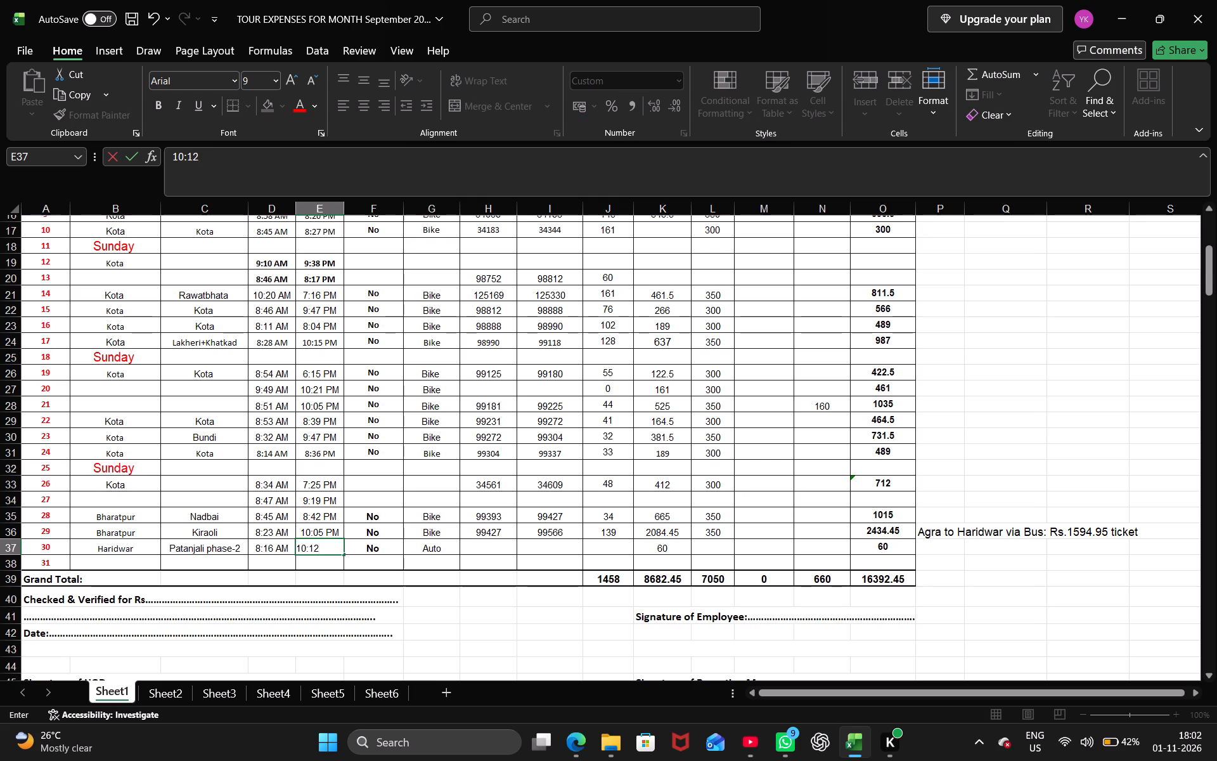
key("Right")
Enter KM readings 99566 and 99713 and a distance of 147 in the row for date 30.
key("Right")
key("Right")
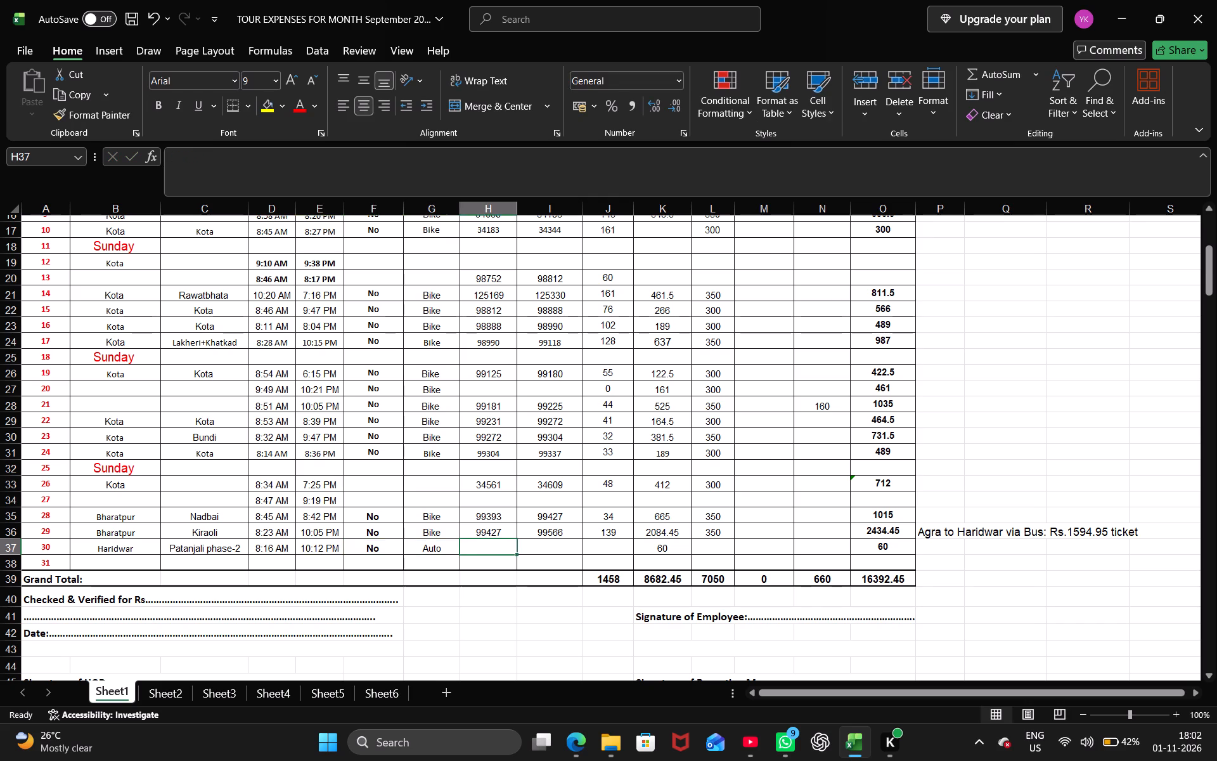
type("99")
type("566")
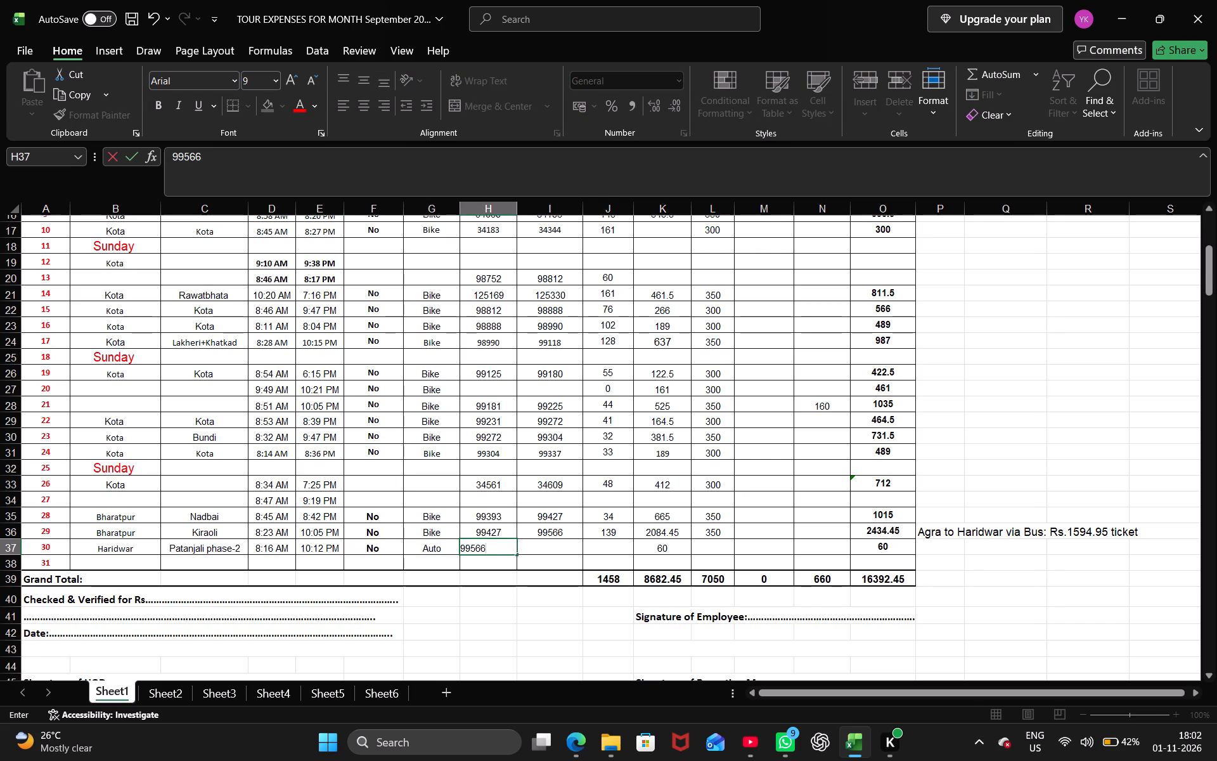
key("Right")
type("99713")
key("Right")
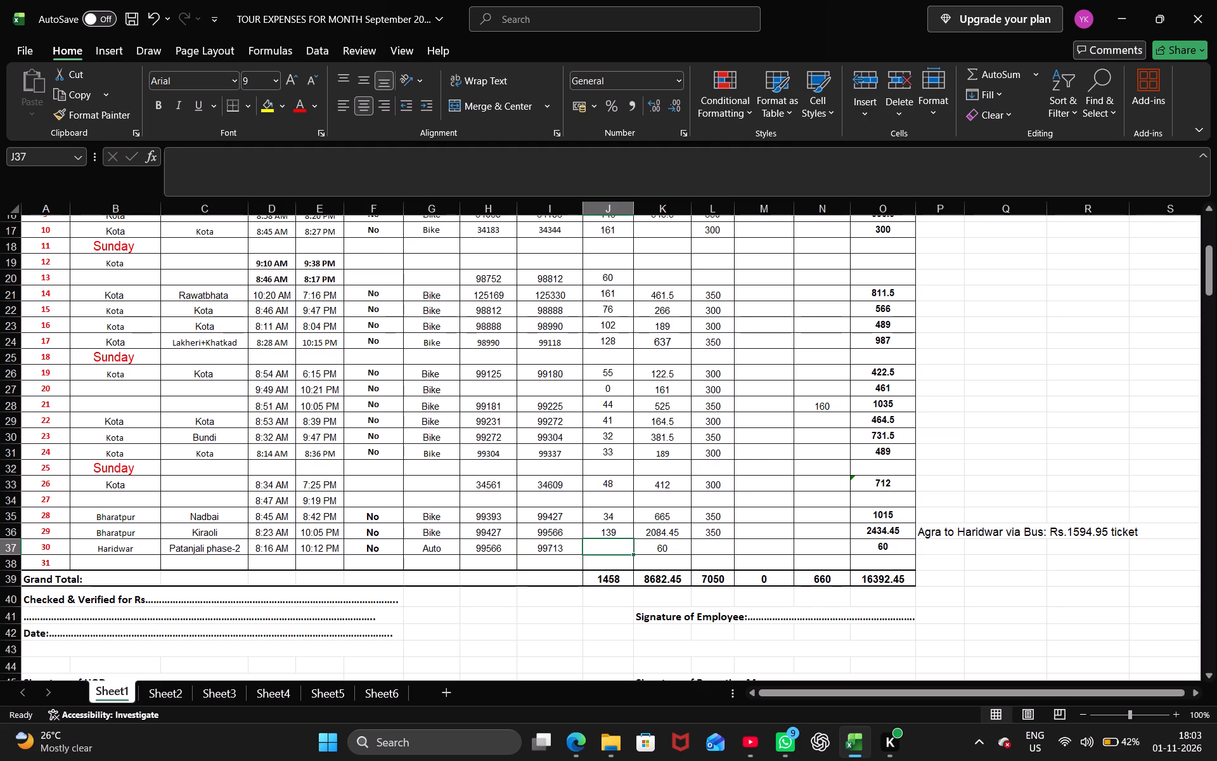
type("147")
key("Down")
Enter travel times 8:23 and 8:59 in the row for date 31.
key("Left")
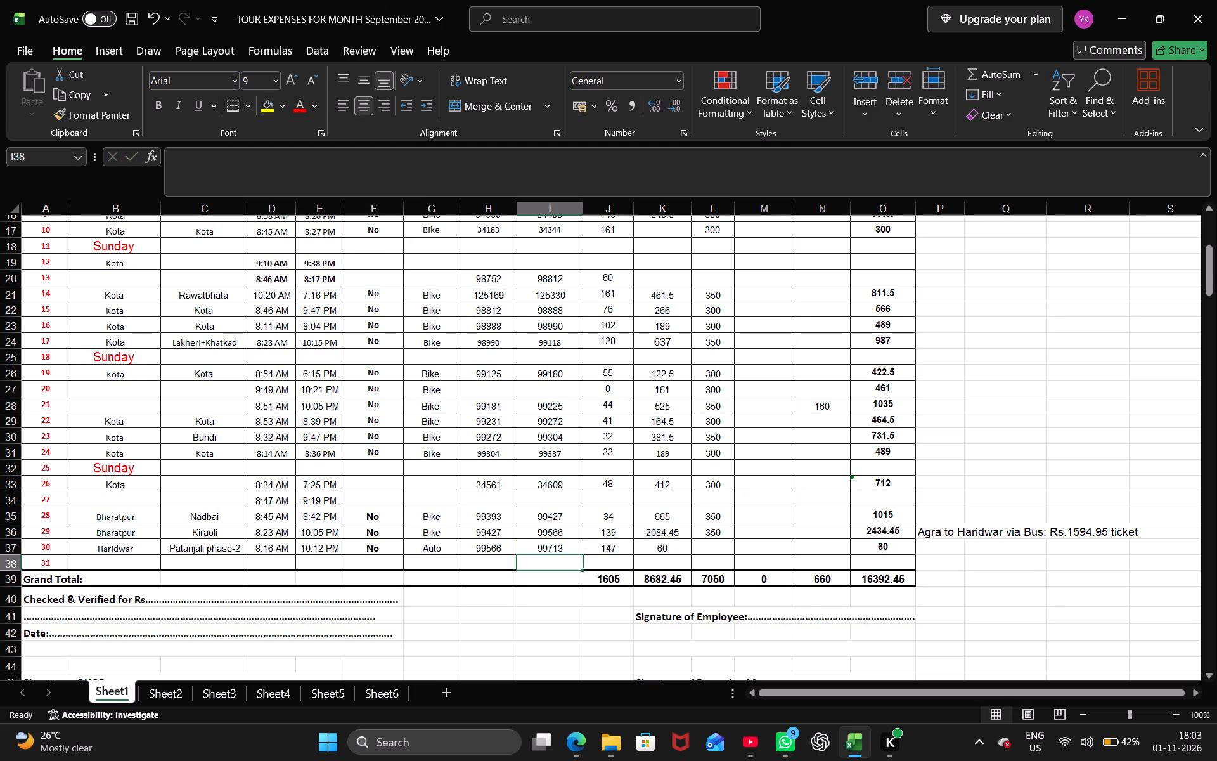
key("Left")
key("Left")
key("Left")
key("Left")
key("Left")
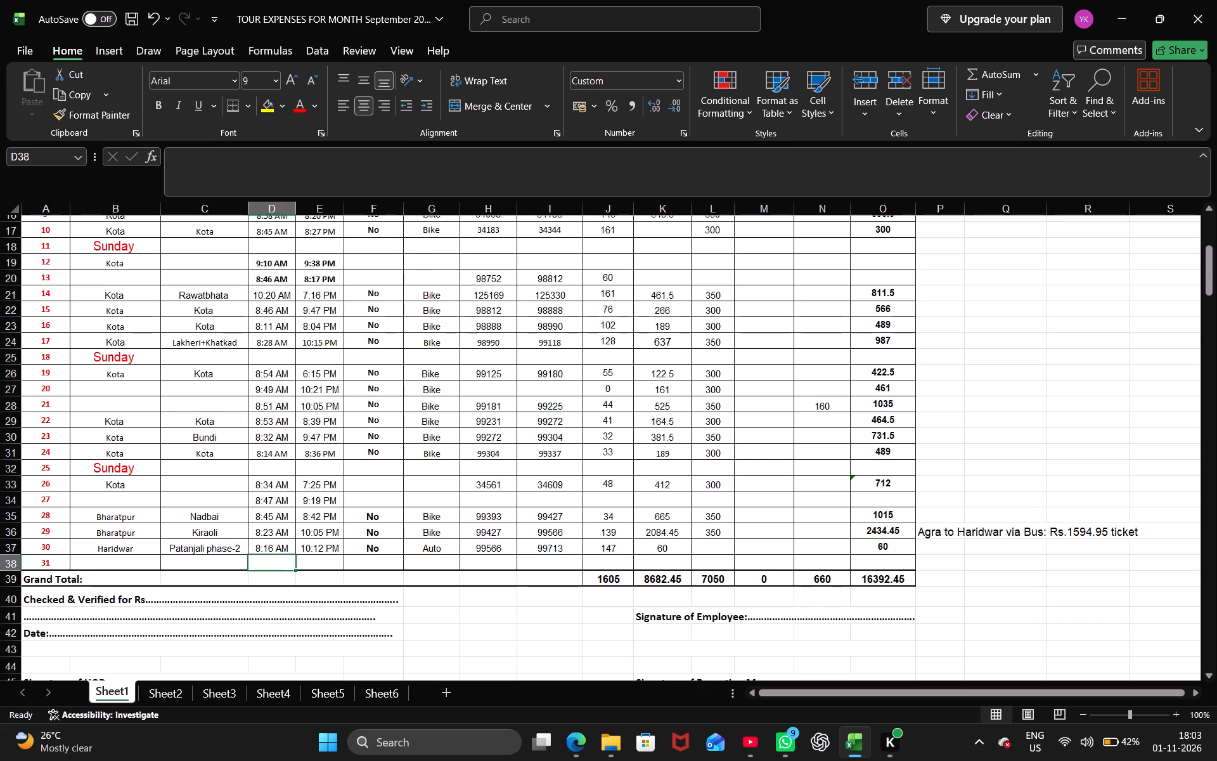
type("8:23")
key("Right")
type("8:59")
key("Right")
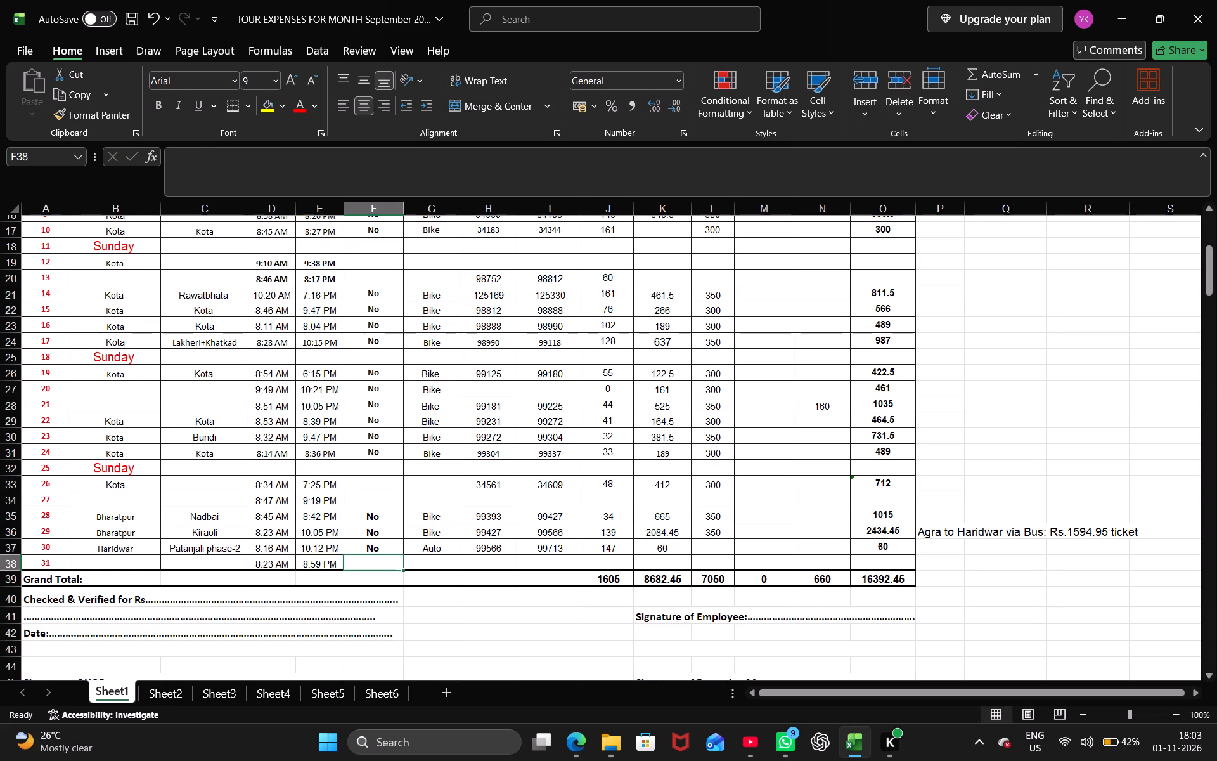
Clear the Auto travel mode from the row for date 30.
key("Right")
key("Right")
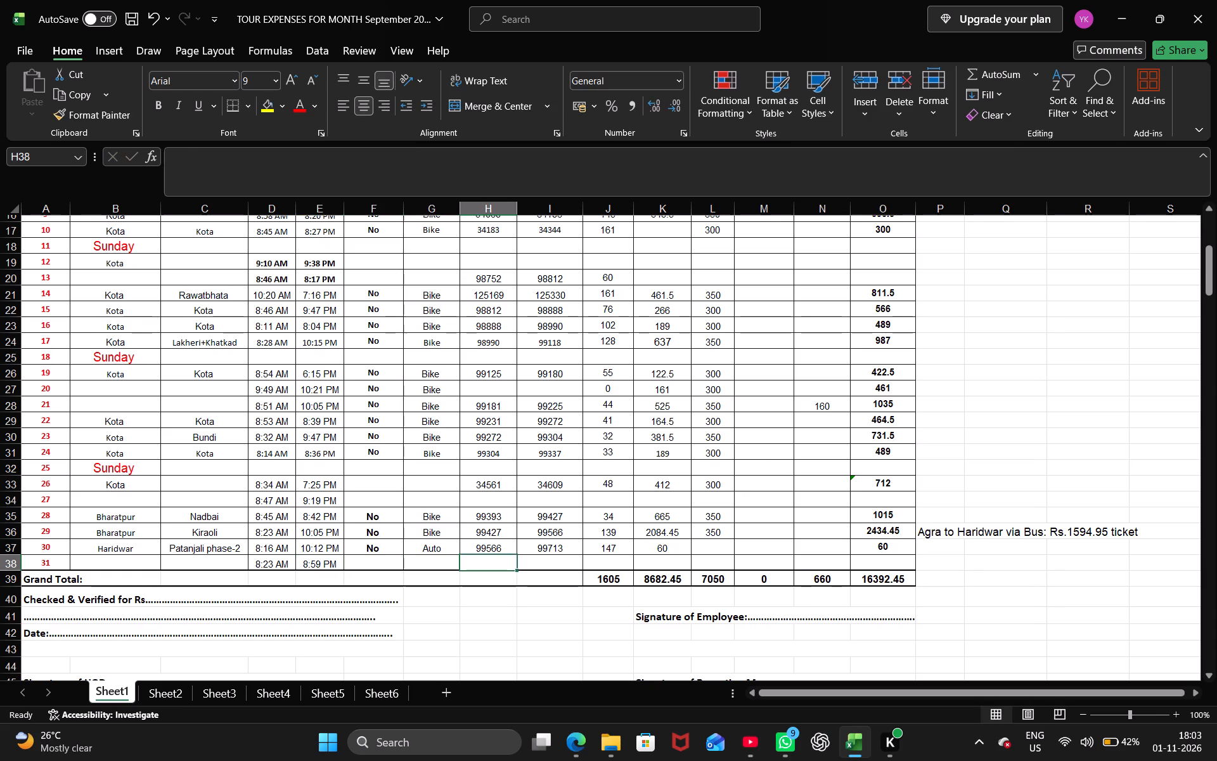
key("Left")
key("Up")
key("BackSpace")
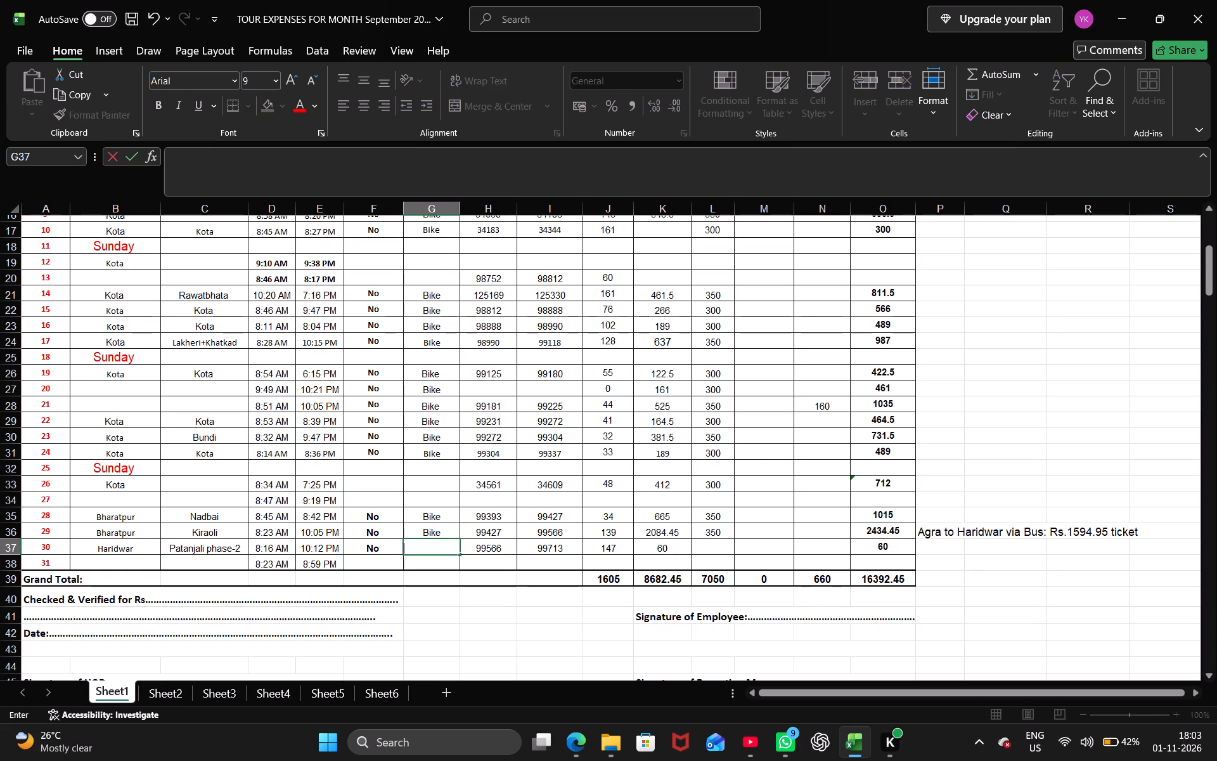
key("Right")
Enter KM readings 99713 and 99735 and a distance of 22 in the row for date 31.
key("Down")
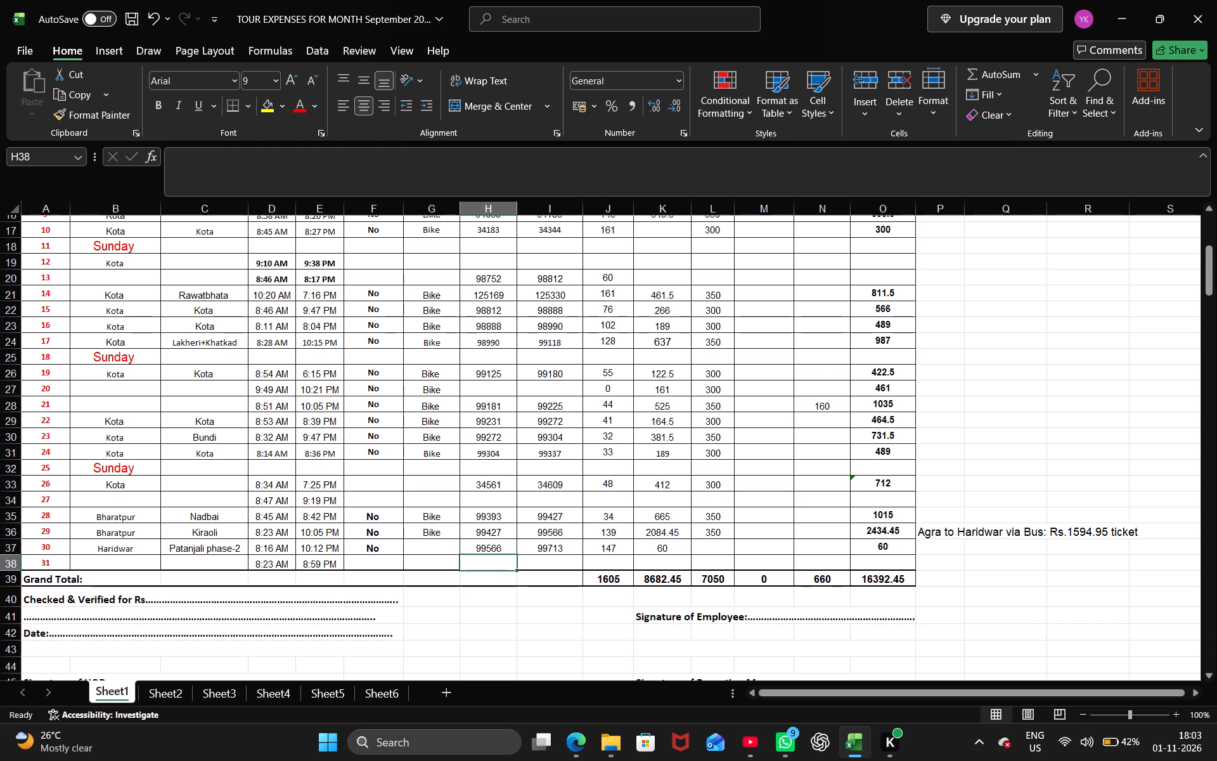
type("99713")
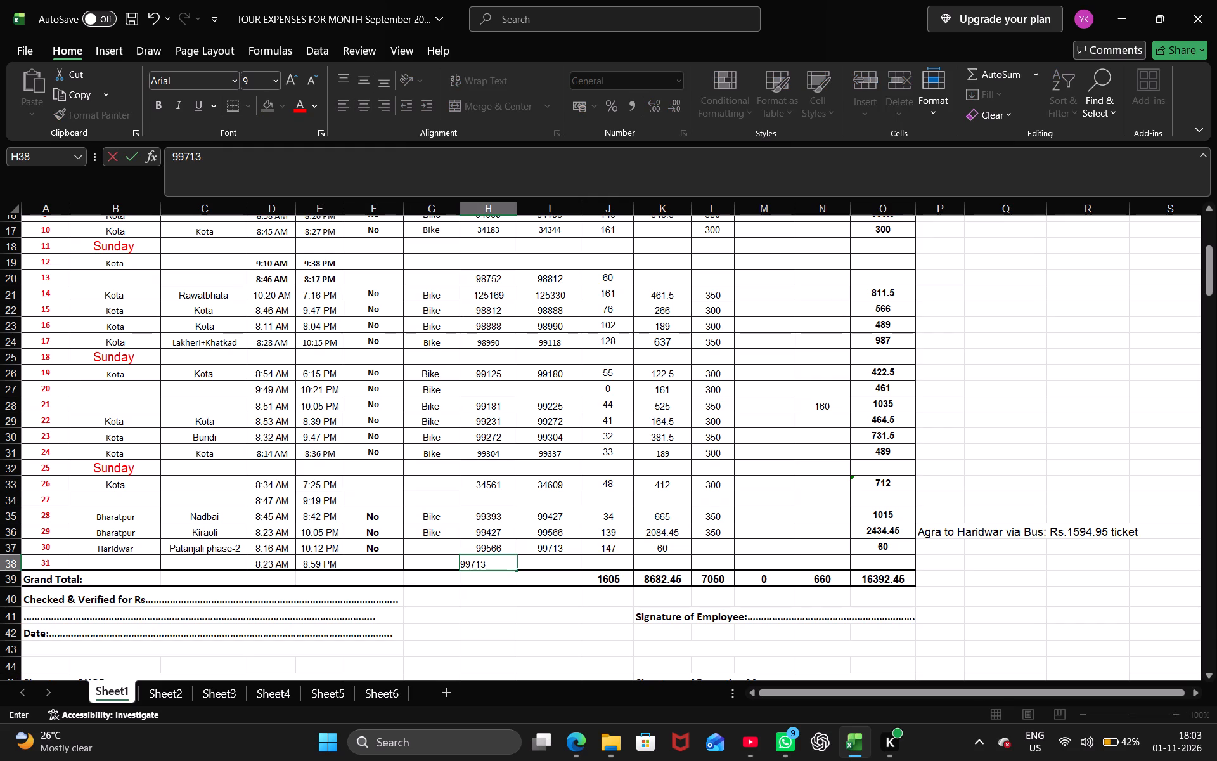
key("Right")
type("99")
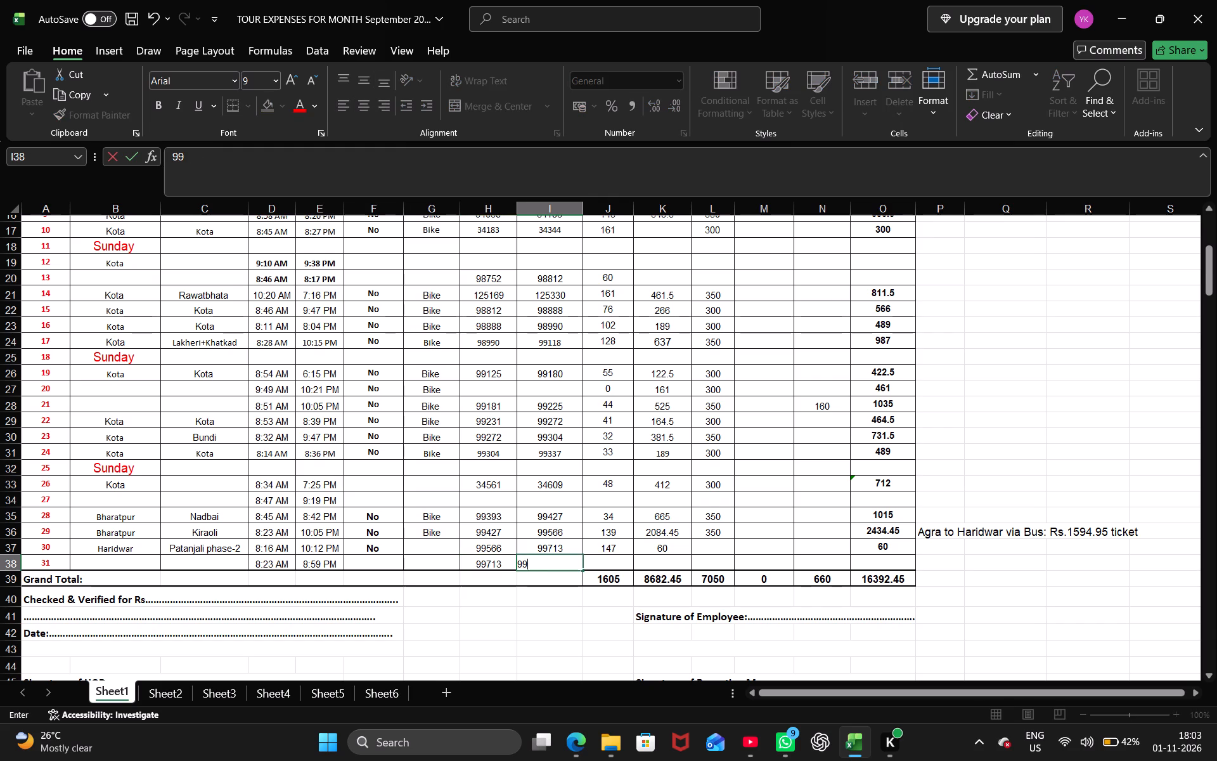
type("735")
key("Right")
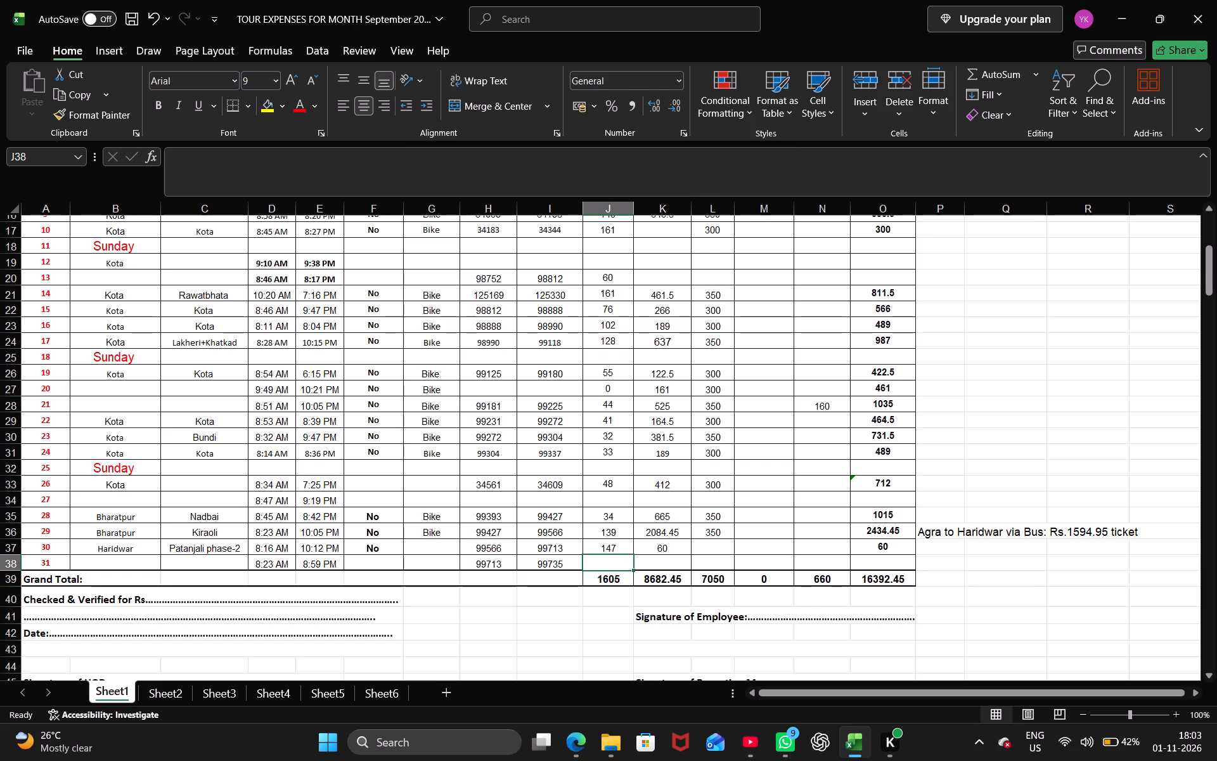
type("22")
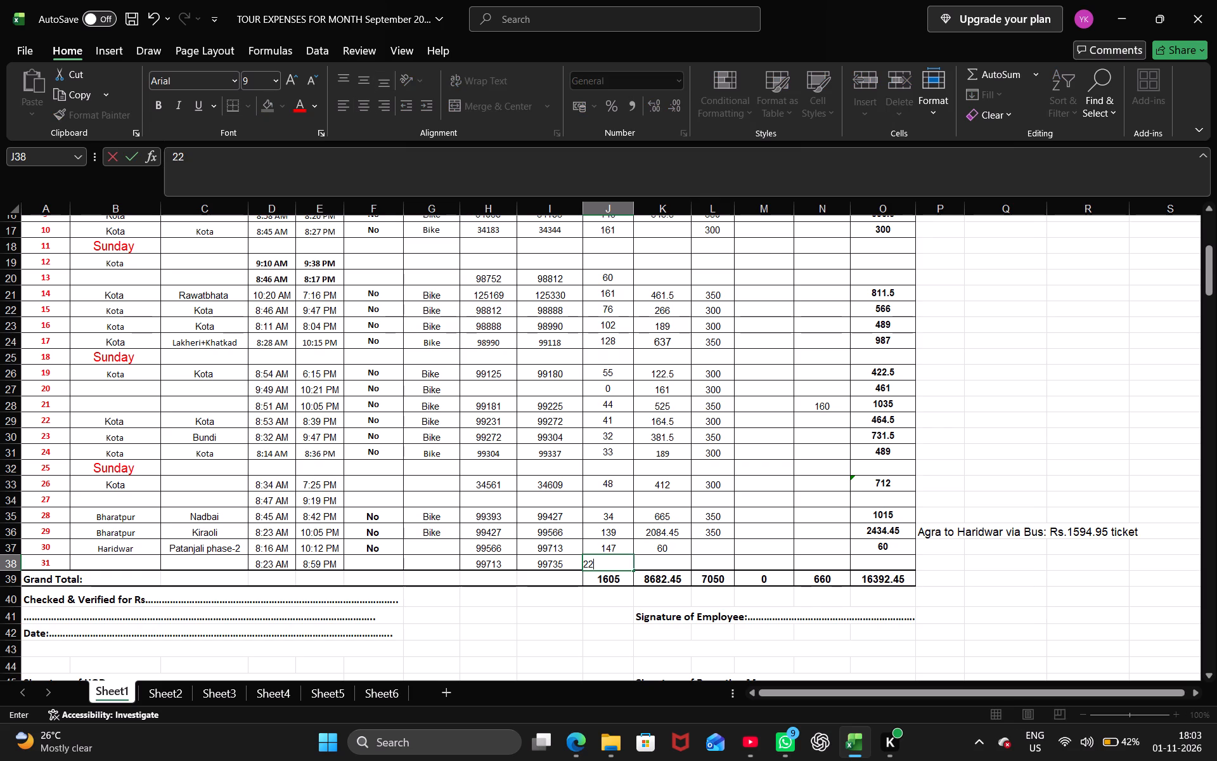
key("Left")
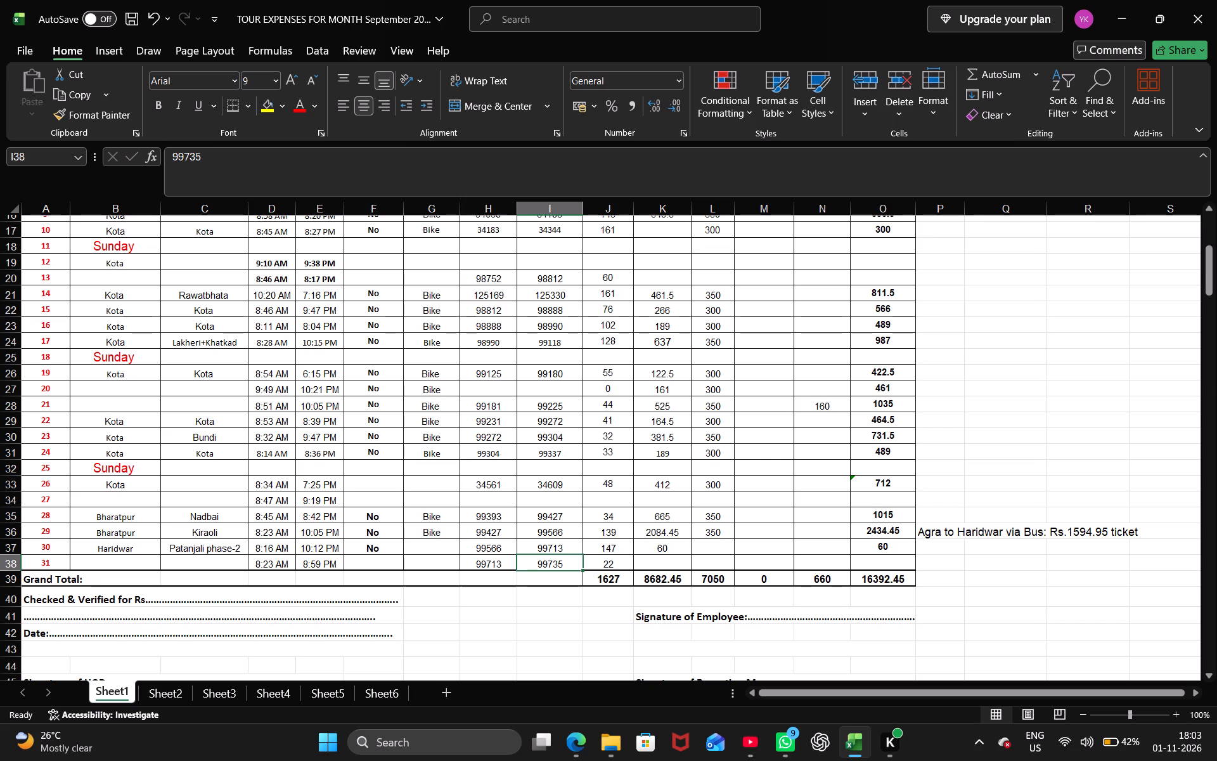
In column L, enter 300 for date 31 and 350 for dates 30 and 29.
key("Left")
key("Left")
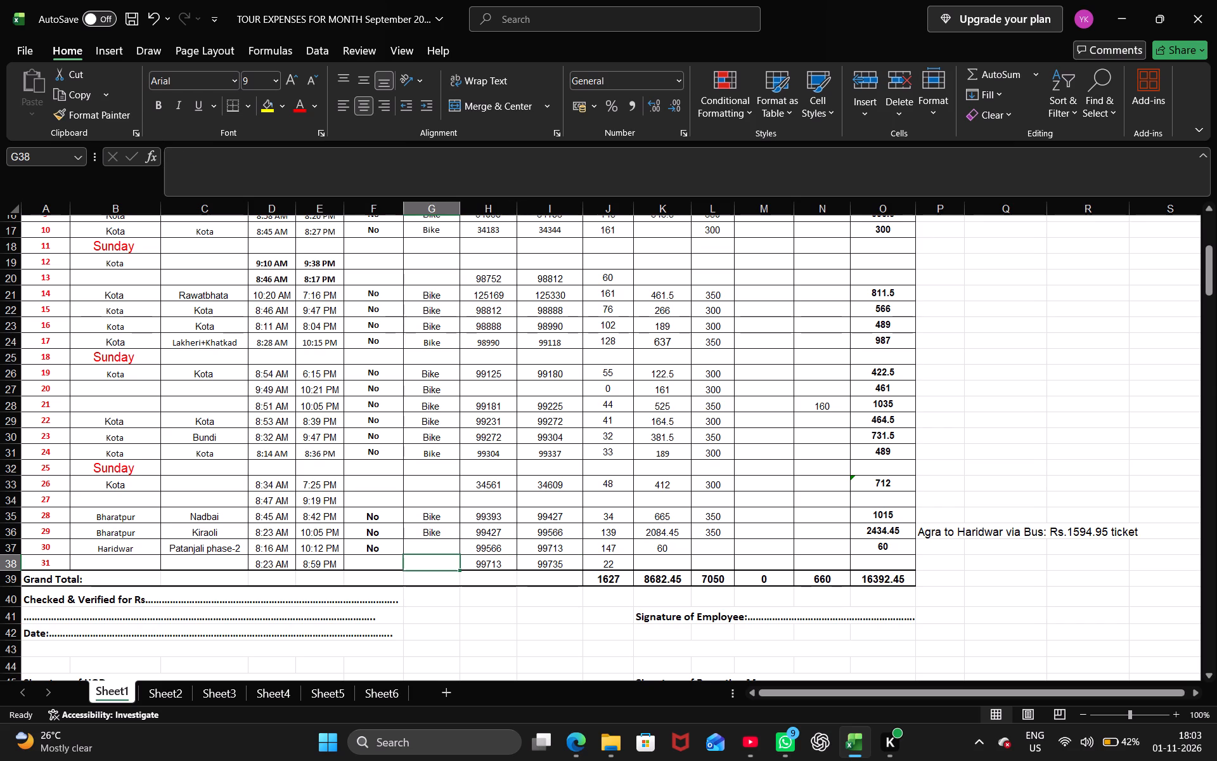
key("Left")
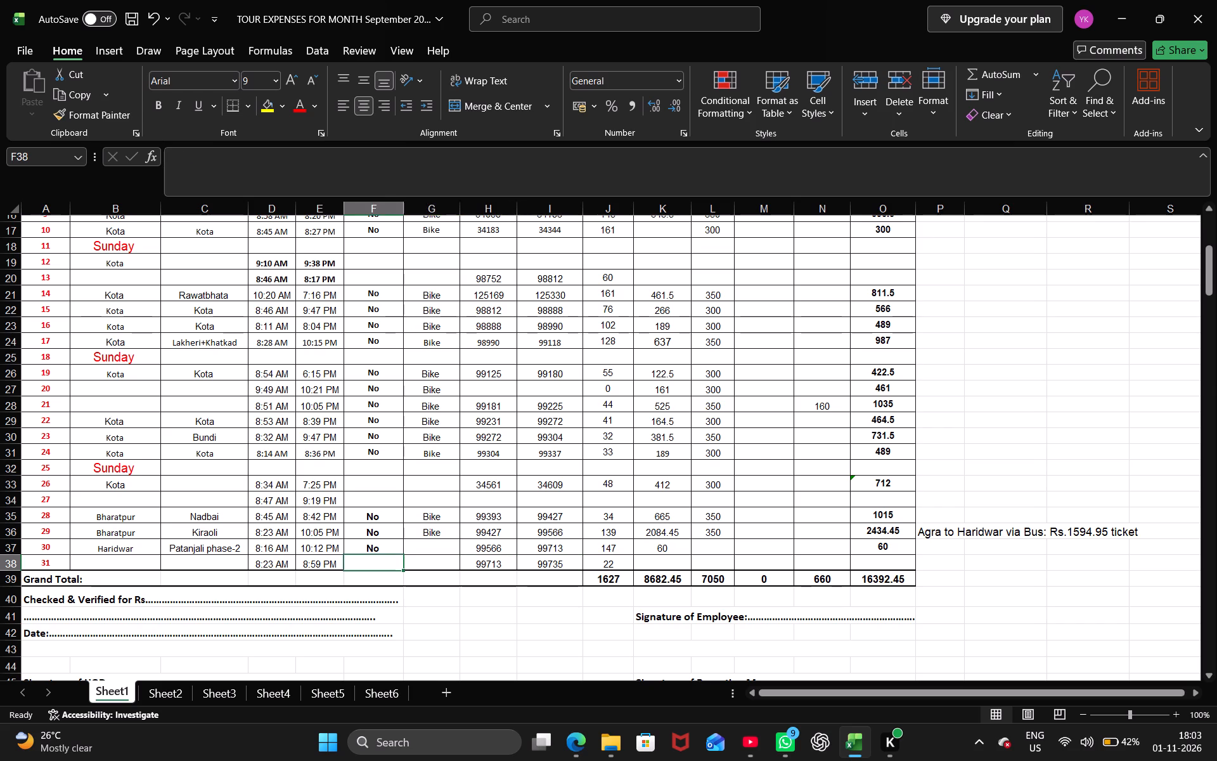
key("Right")
key("Right")
key("Right")
key("Right")
key("Right")
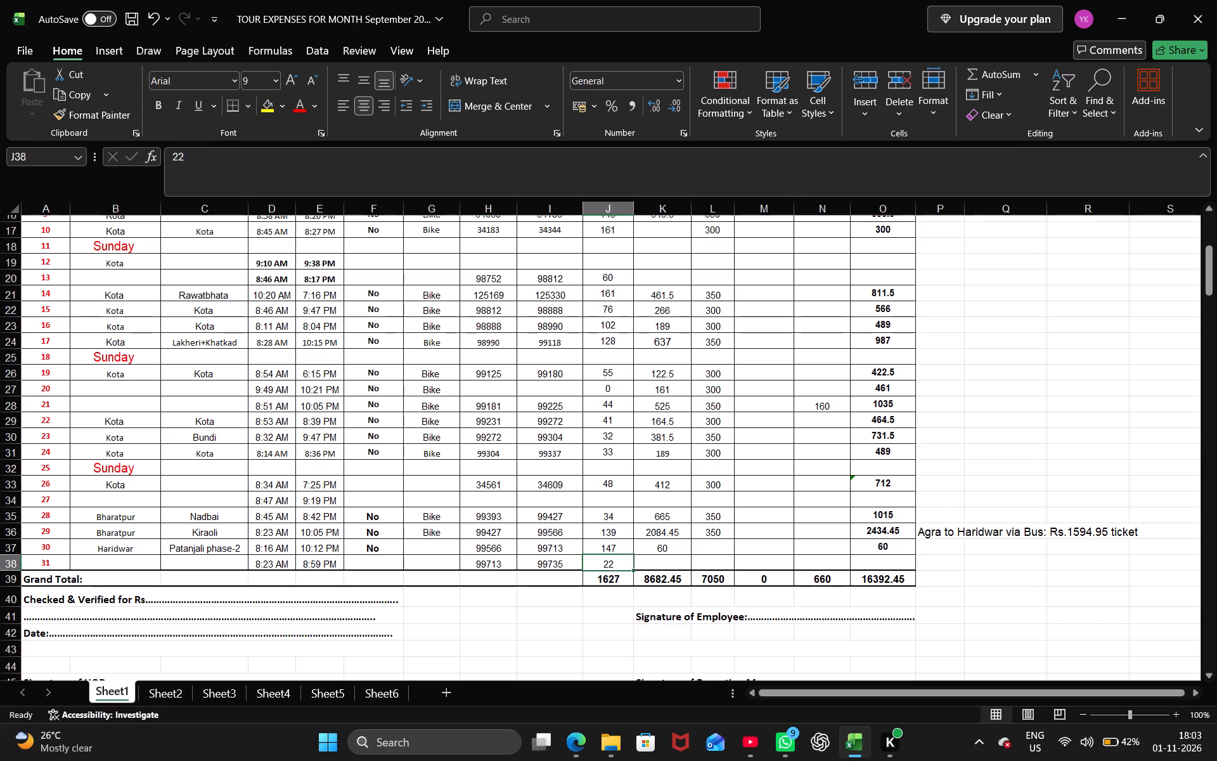
key("Right")
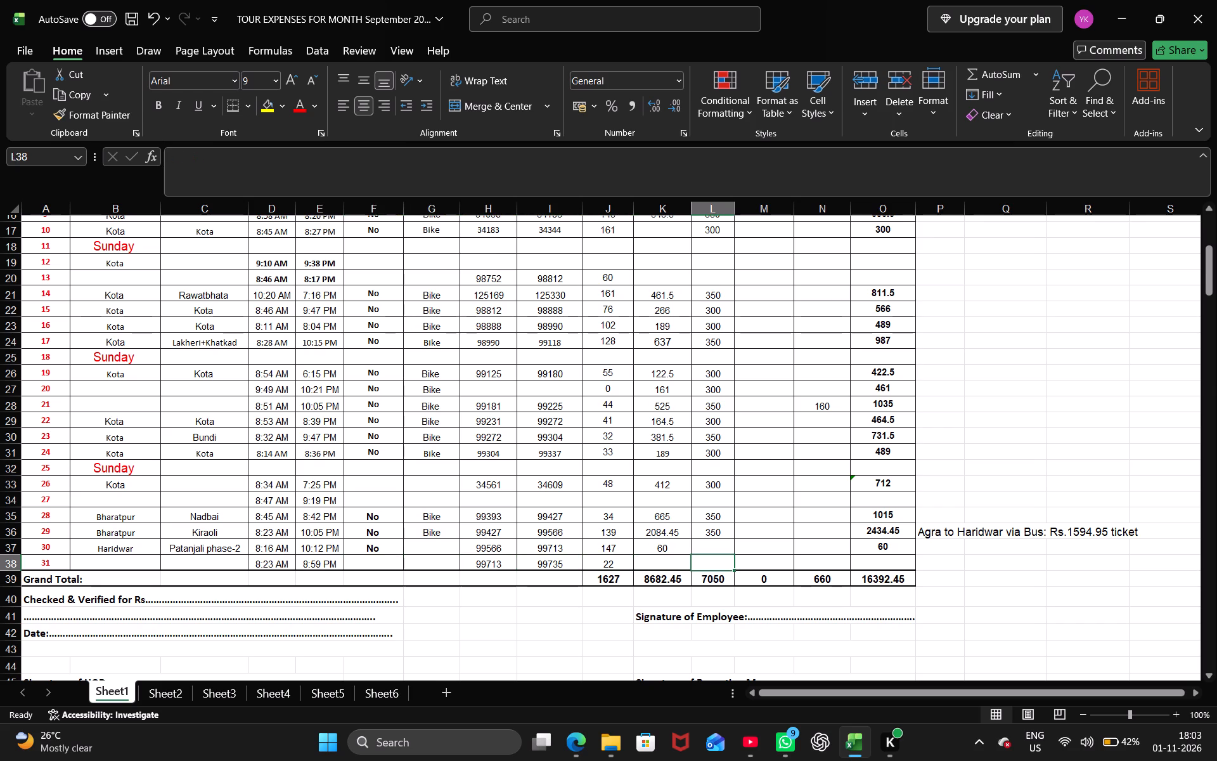
key("Up")
key("Down")
type("300")
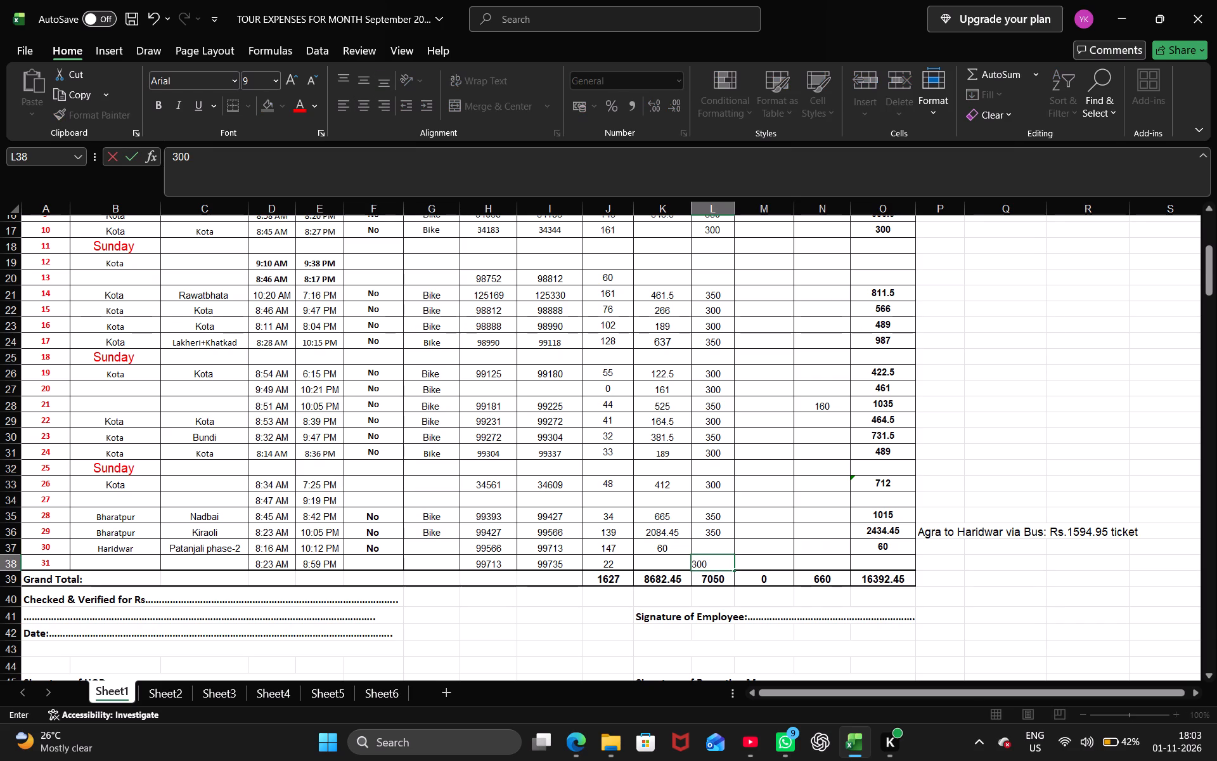
key("Up")
type("350")
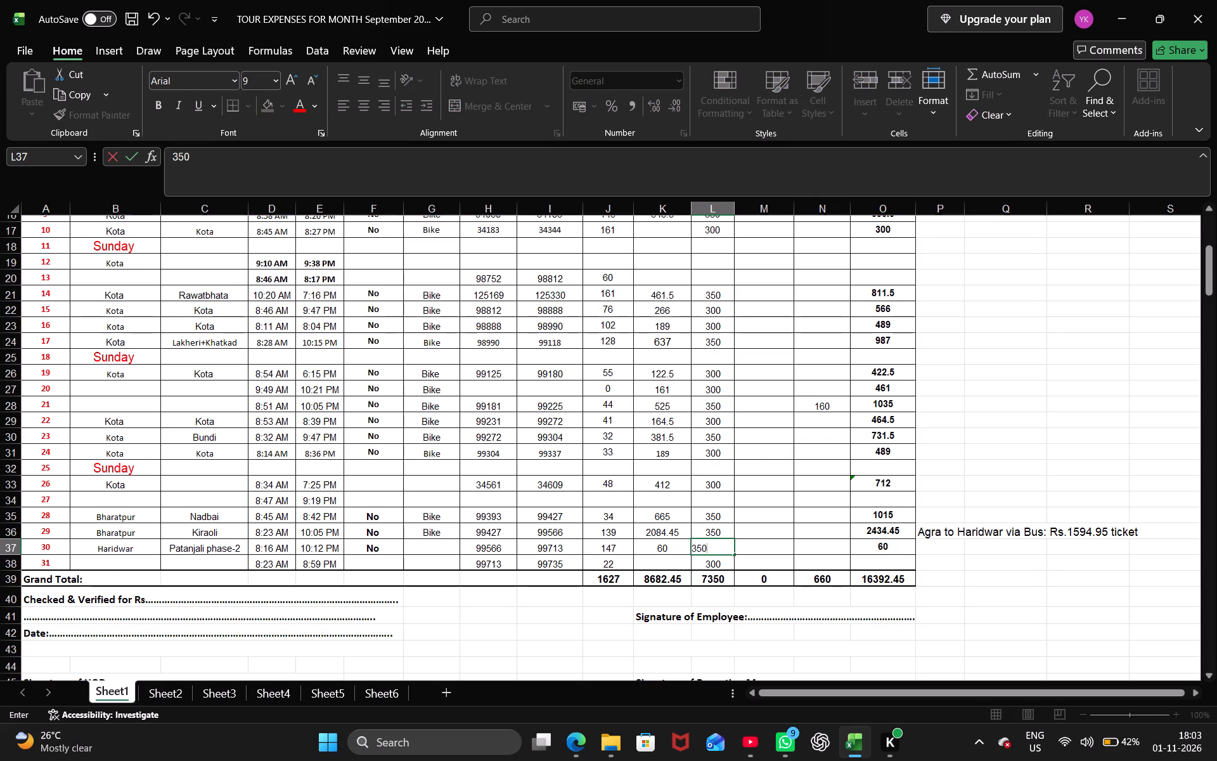
key("Up")
type("350")
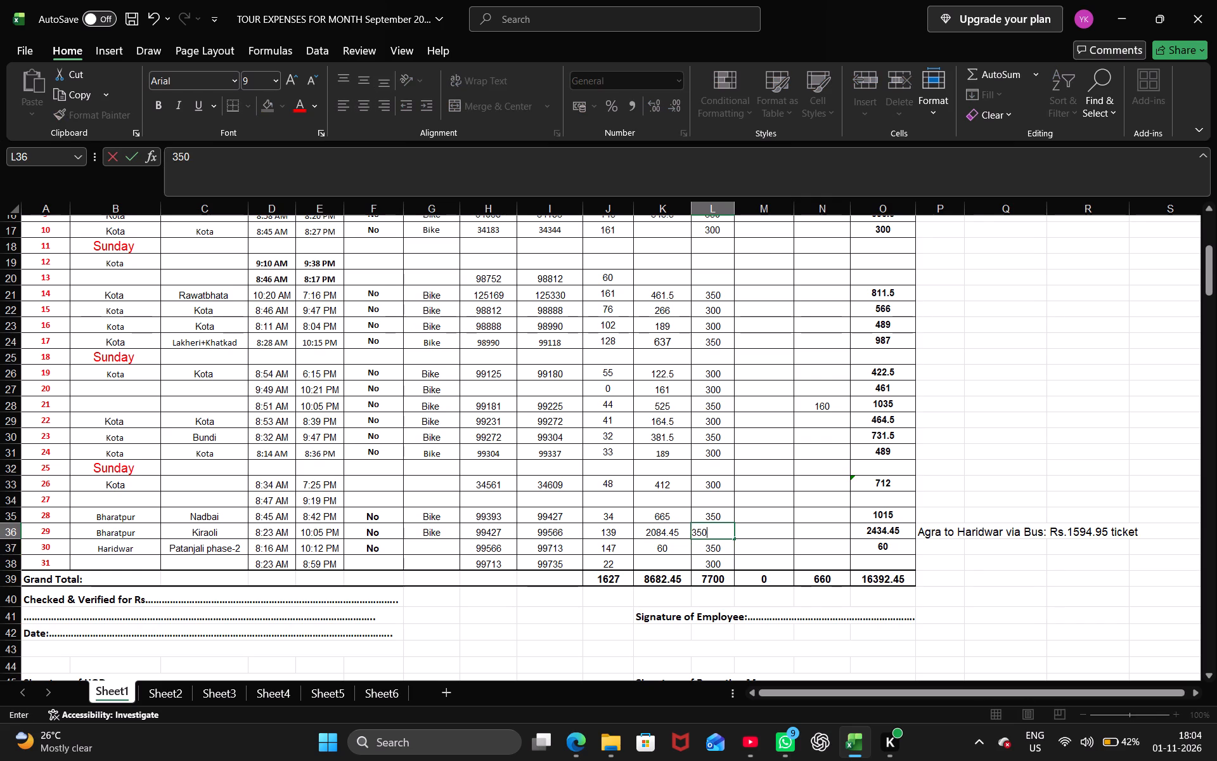
key("Up")
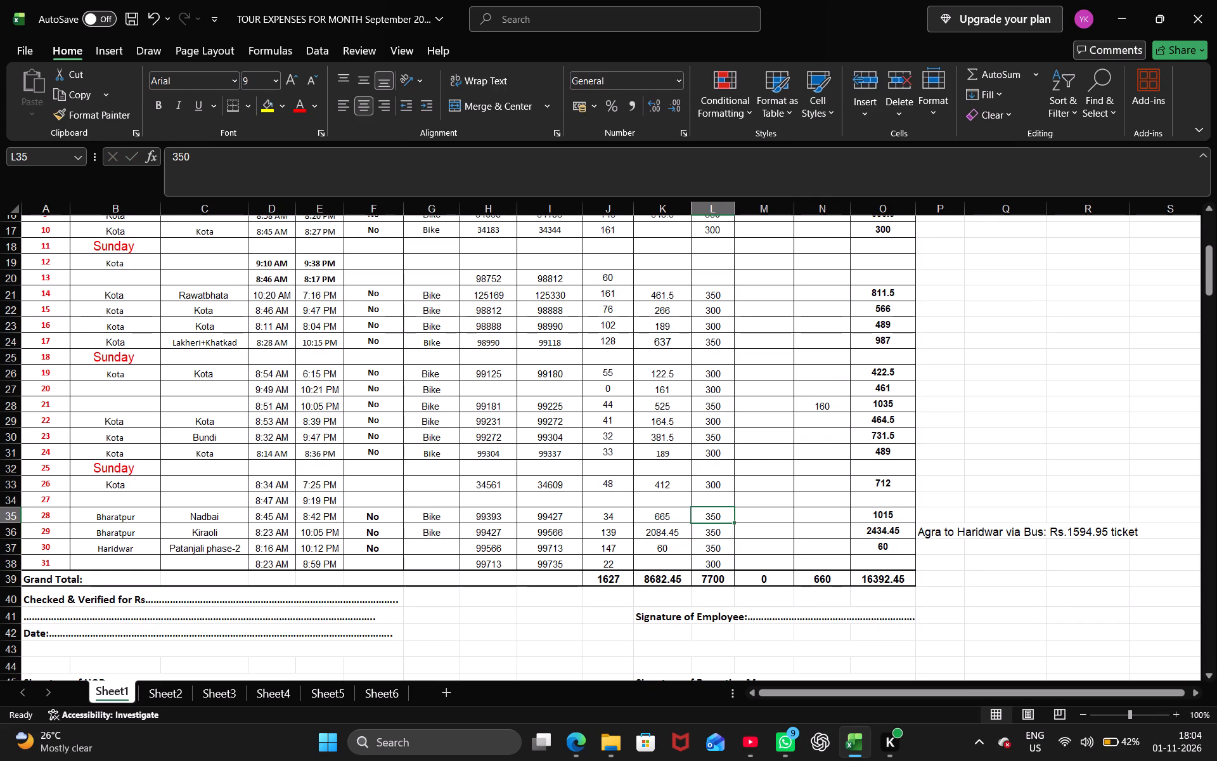
In column L, enter 300 for date 28, 350 for dates 27 and 26, and 0 for Sunday, date 25.
type("300")
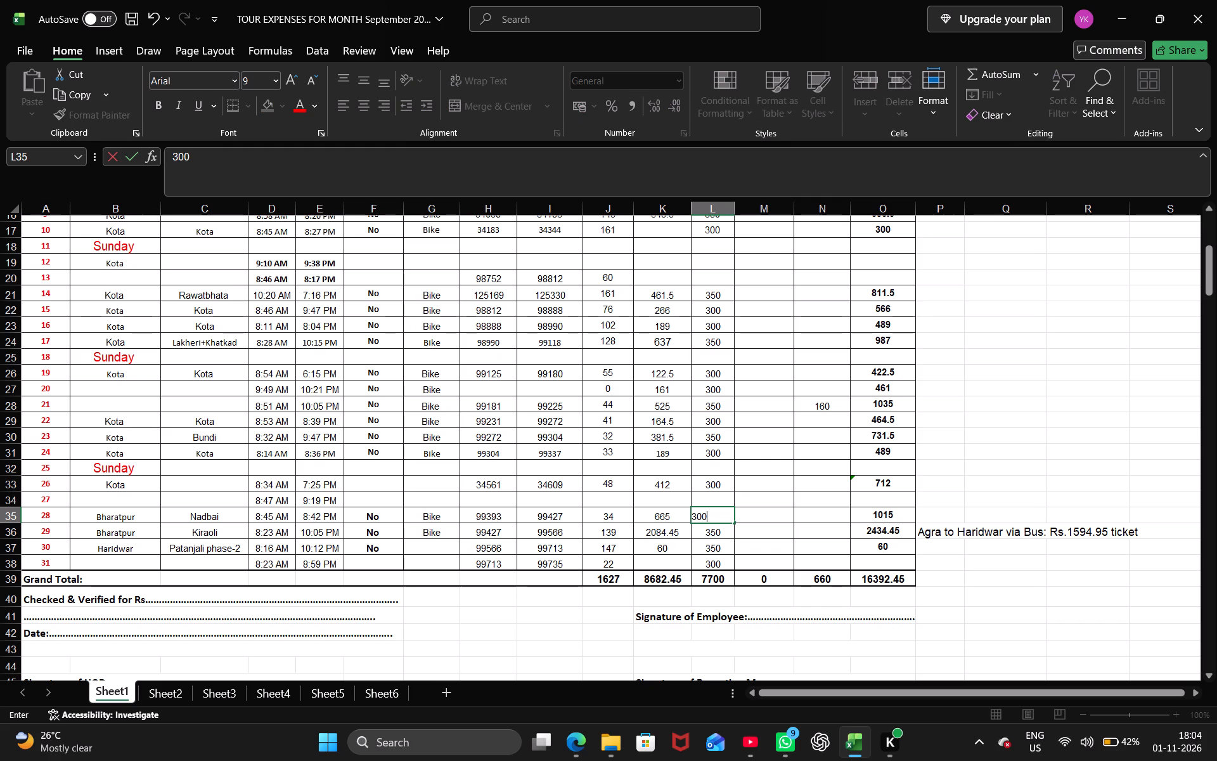
key("Up")
type("35")
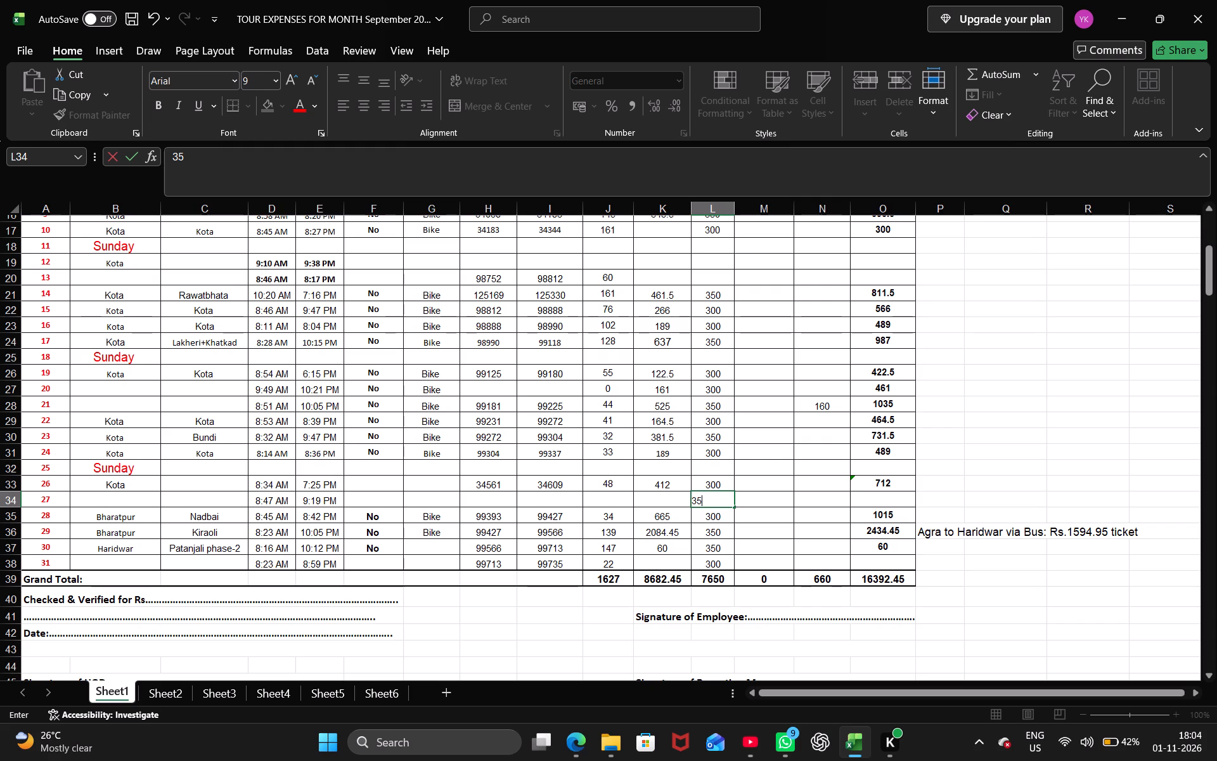
key("0")
key("Up")
type("350")
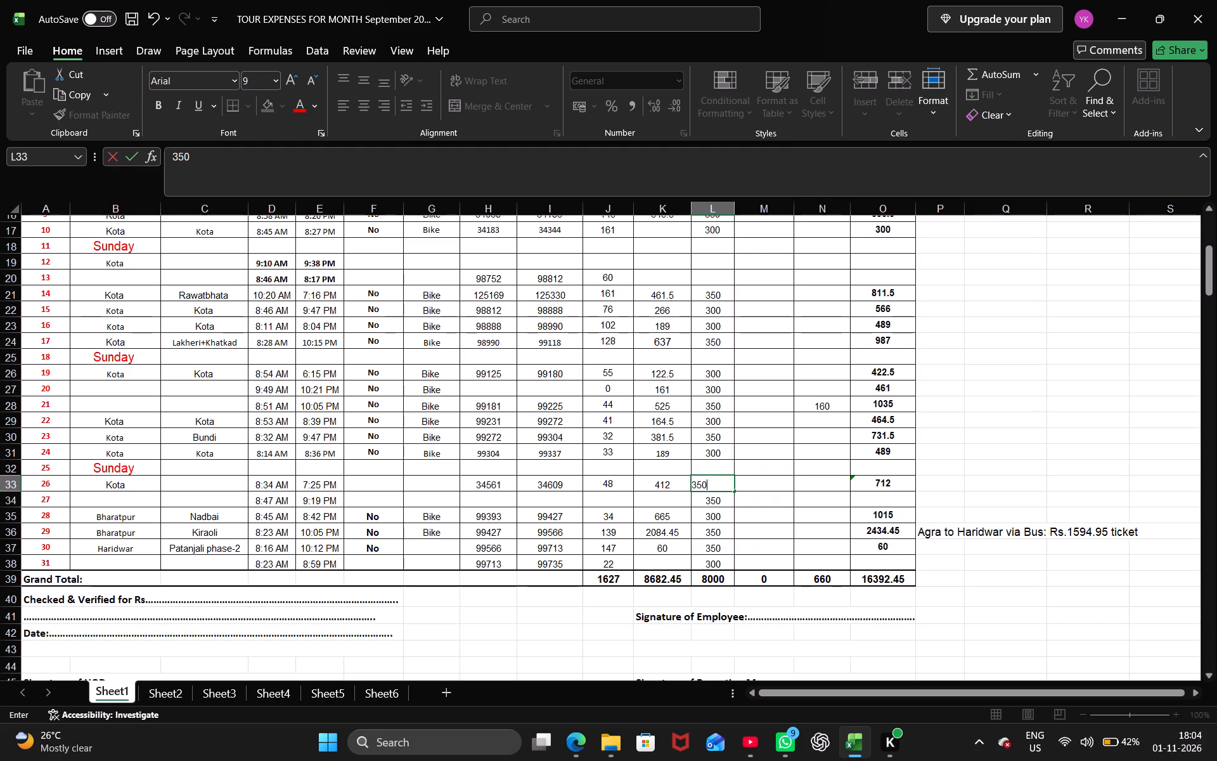
key("Up")
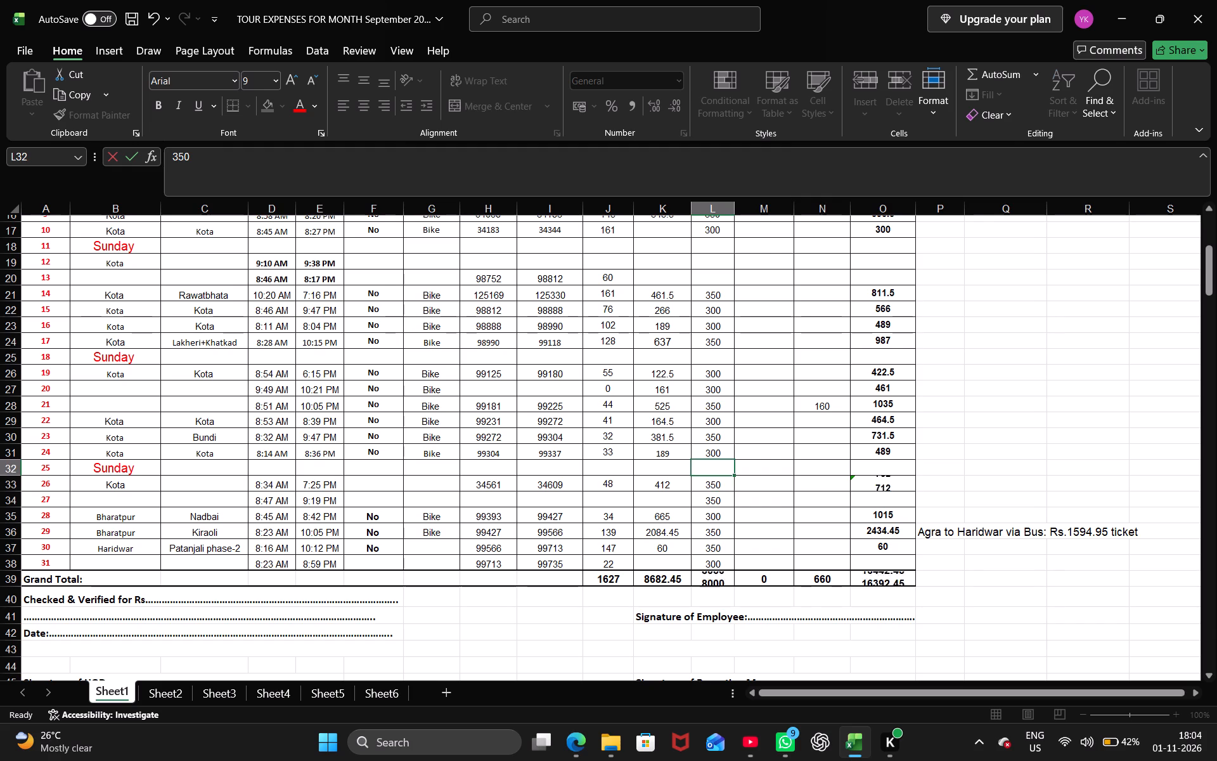
key("0")
key("Up")
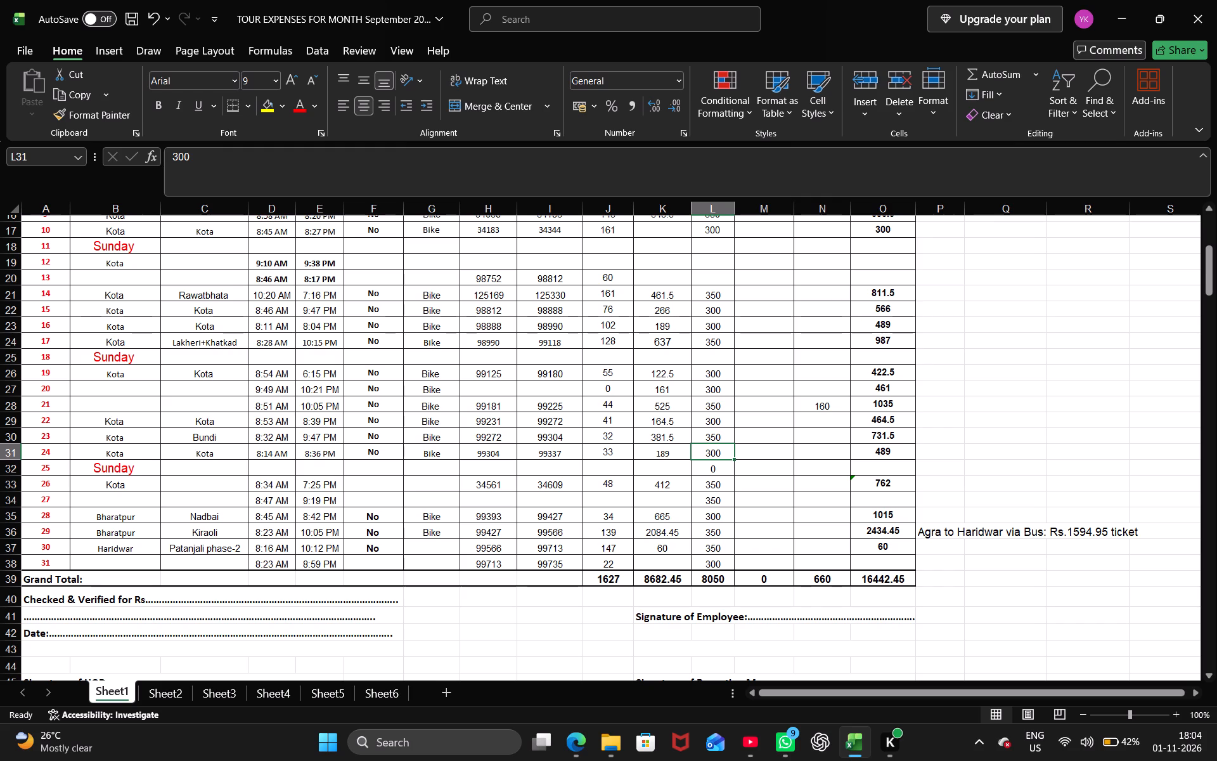
In column L, set dates 23 and 21 to 300 and date 20 to 0.
key("Up")
type("300")
key("Up")
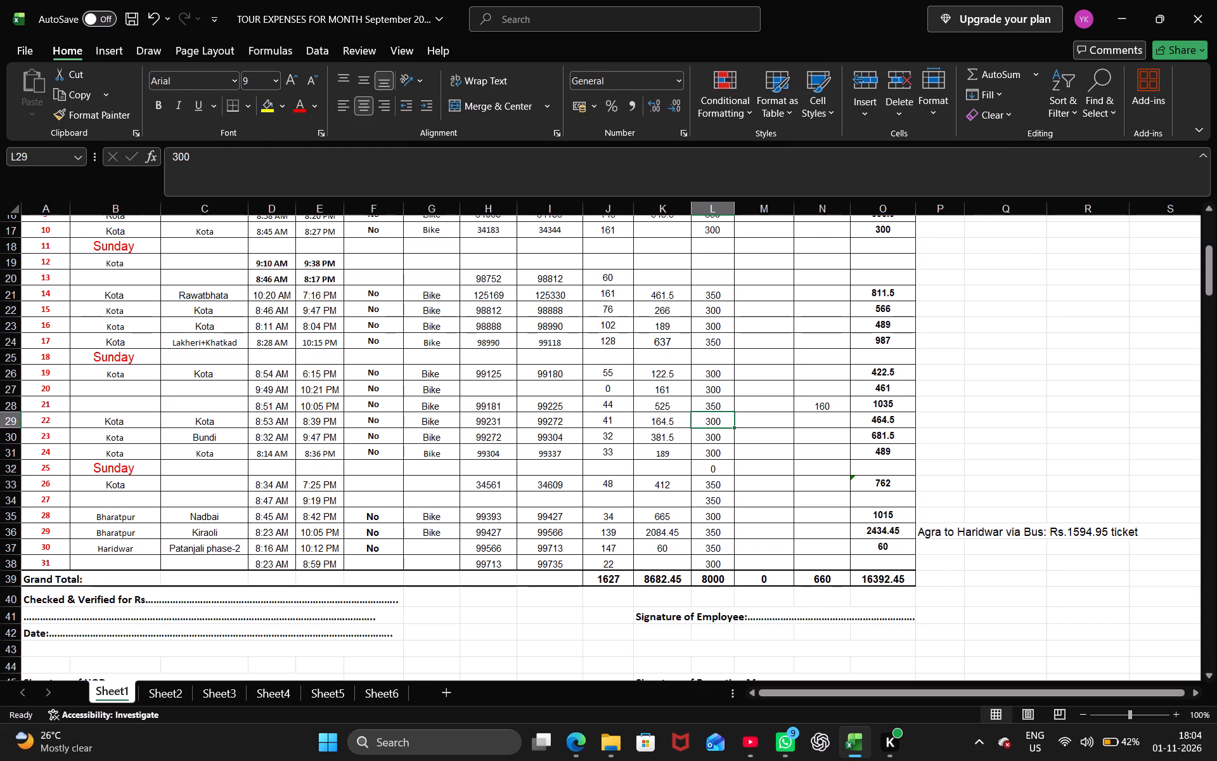
key("Up")
type("300")
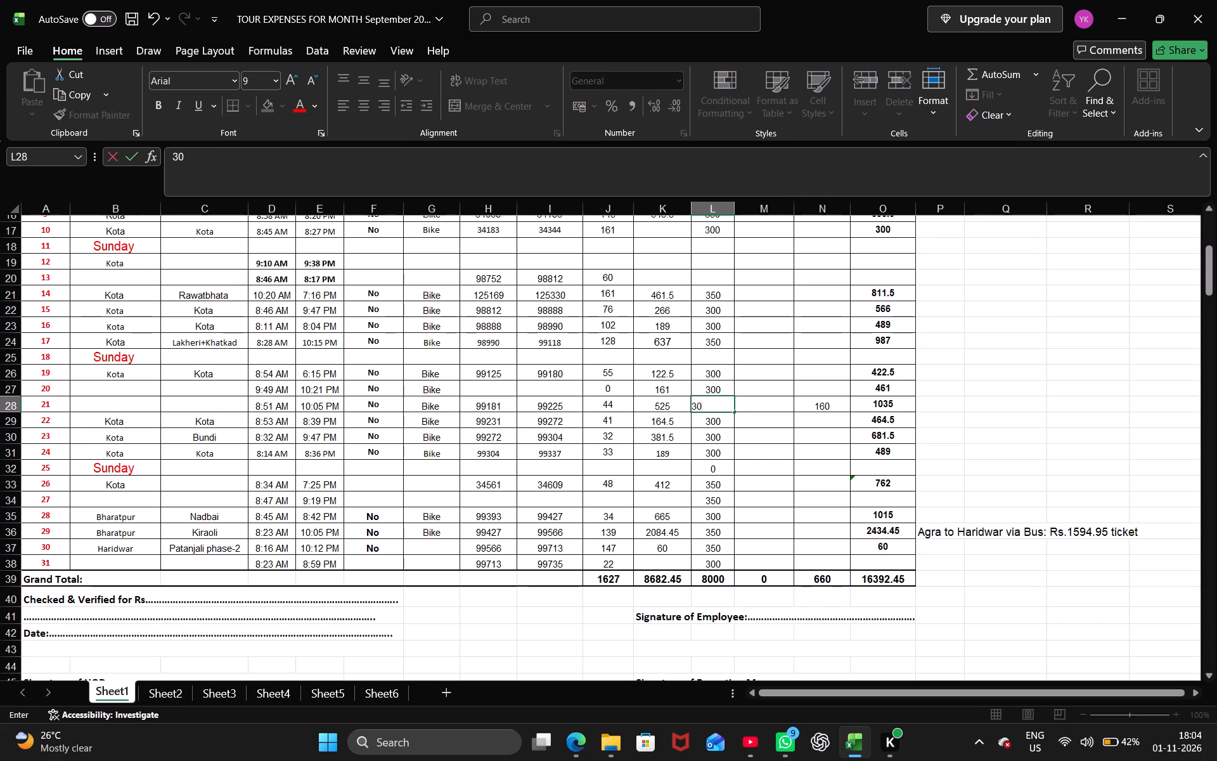
key("Up")
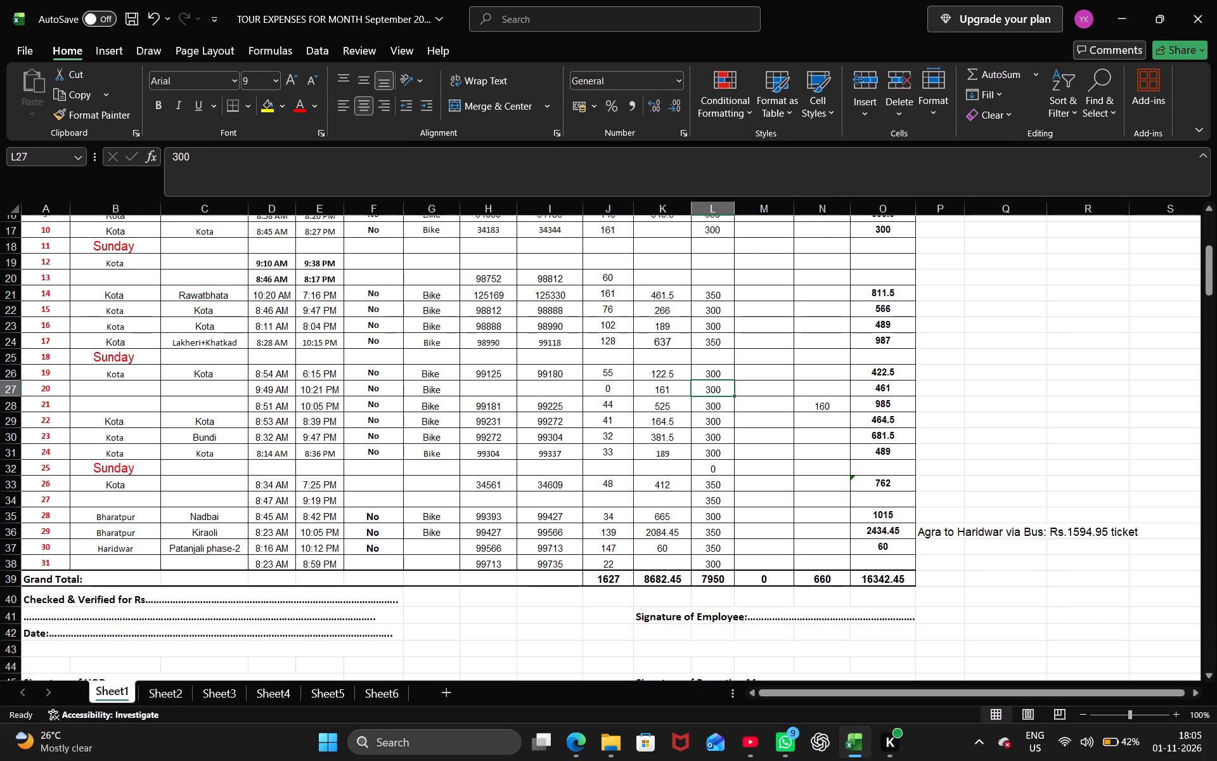
key("0")
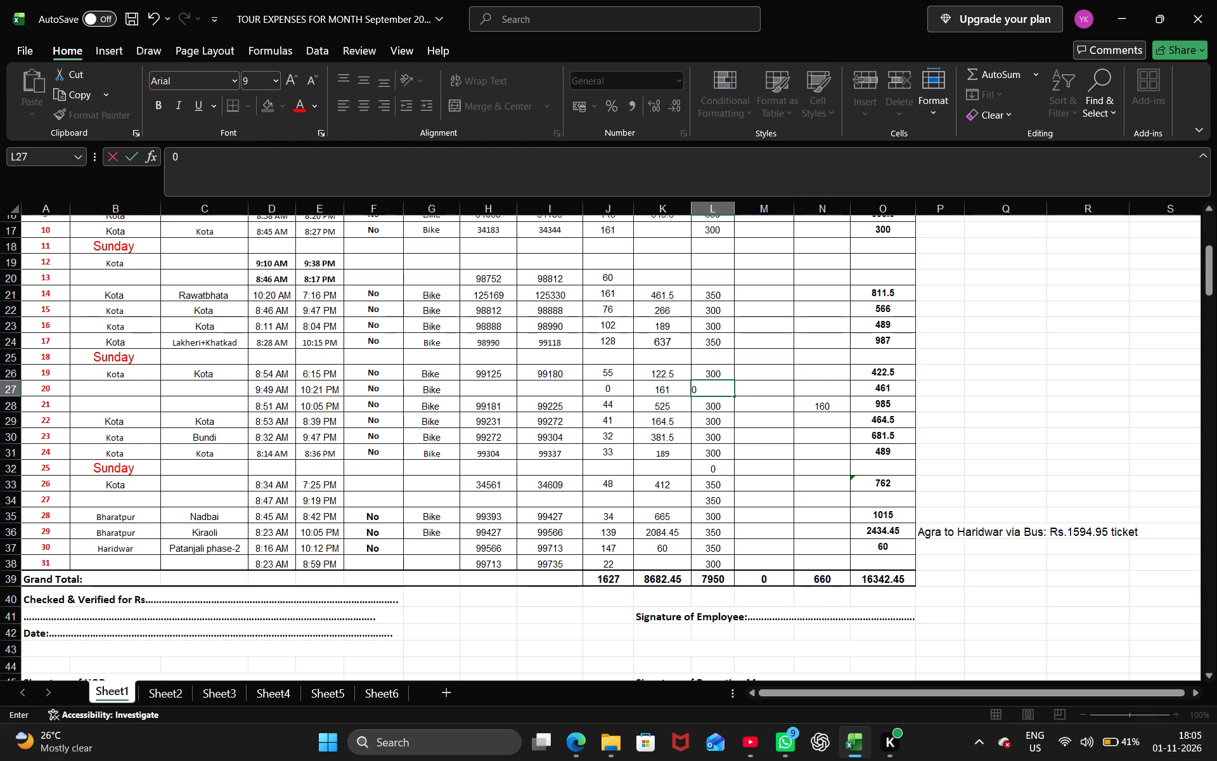
key("Up")
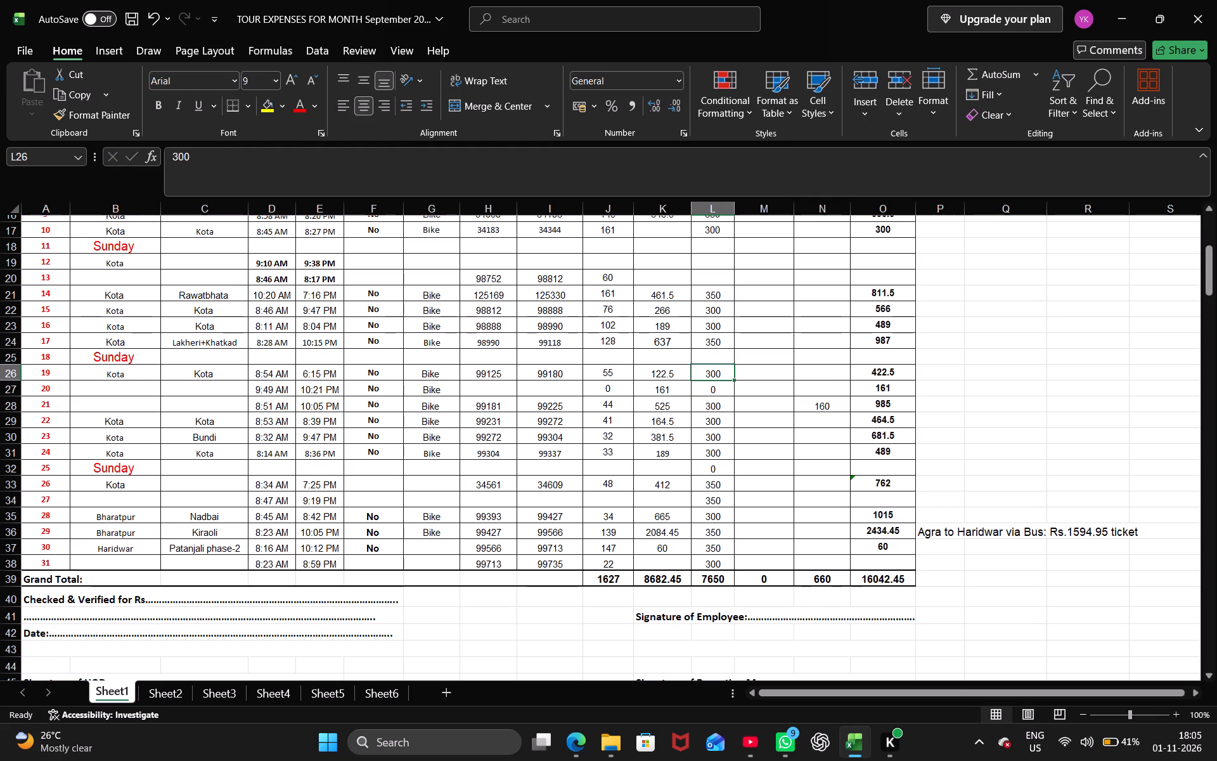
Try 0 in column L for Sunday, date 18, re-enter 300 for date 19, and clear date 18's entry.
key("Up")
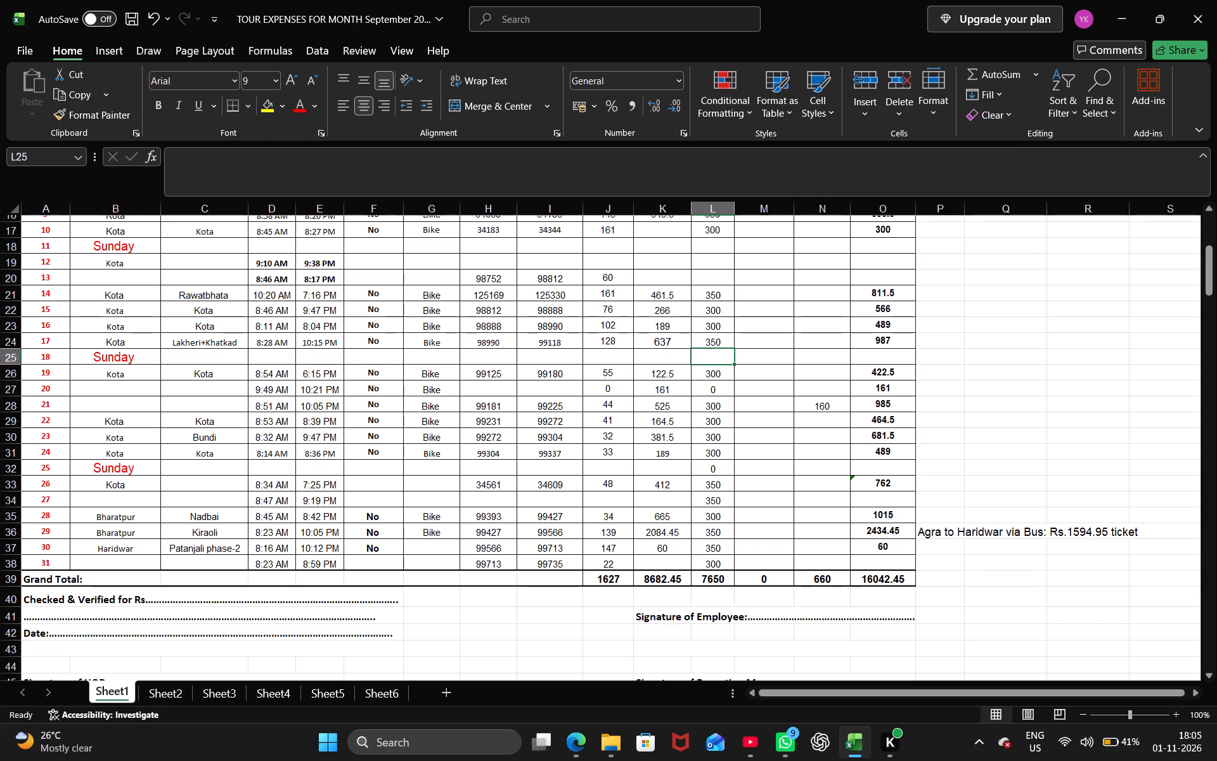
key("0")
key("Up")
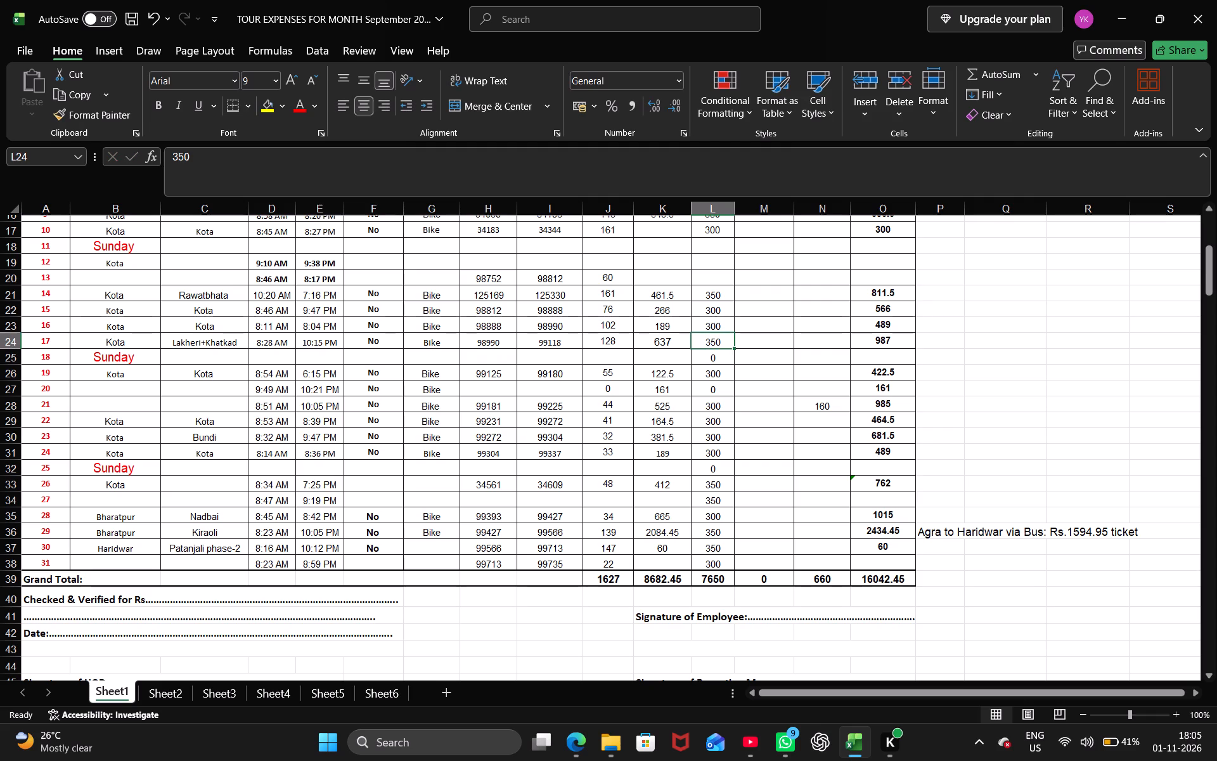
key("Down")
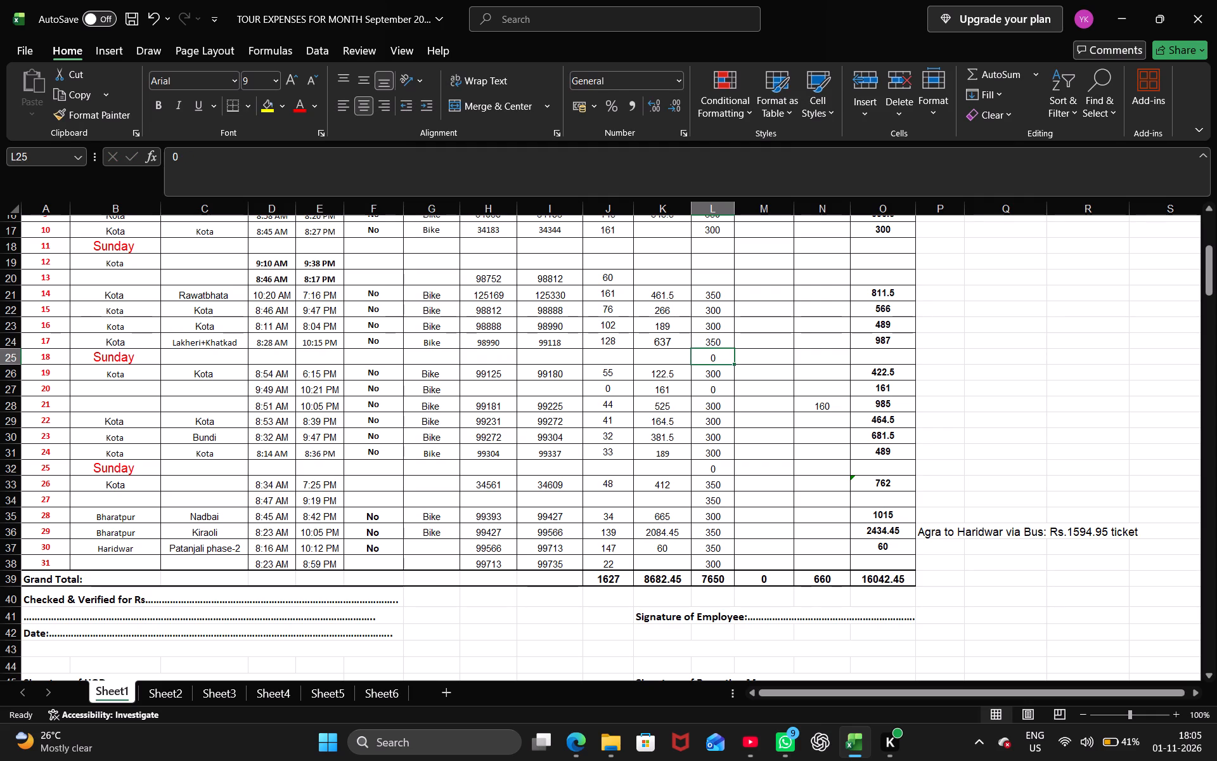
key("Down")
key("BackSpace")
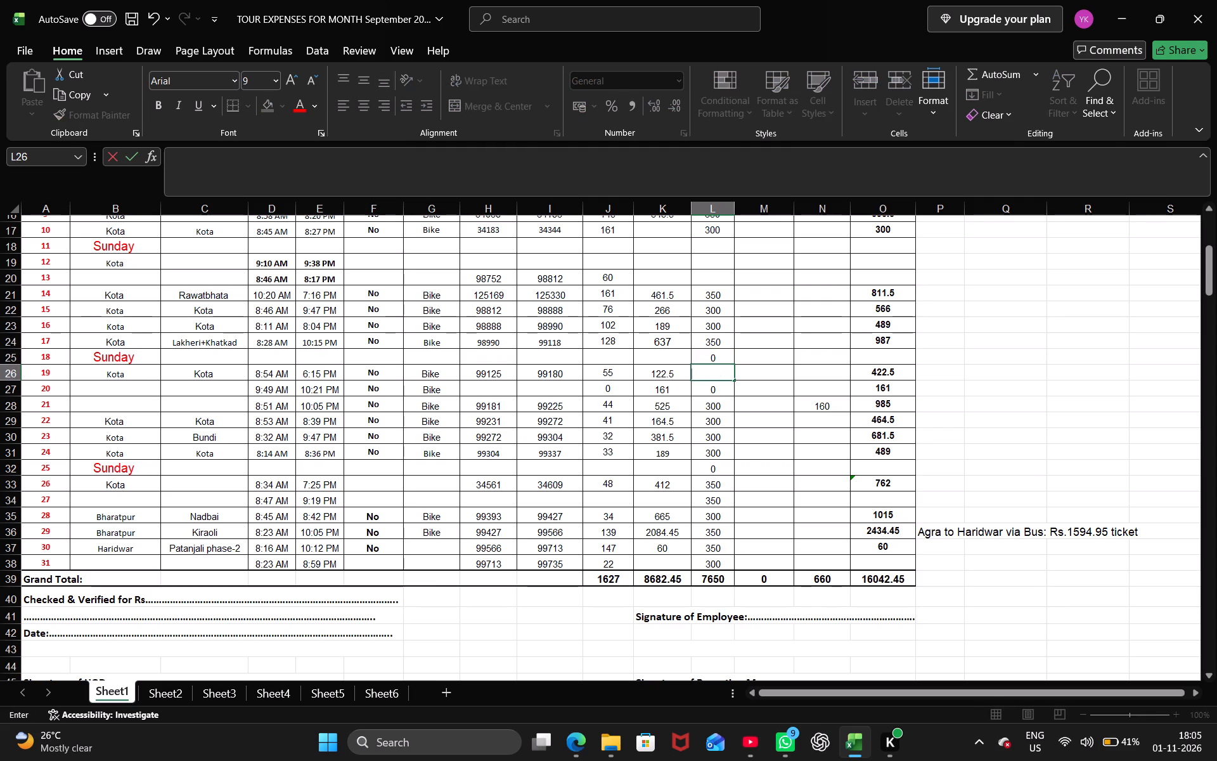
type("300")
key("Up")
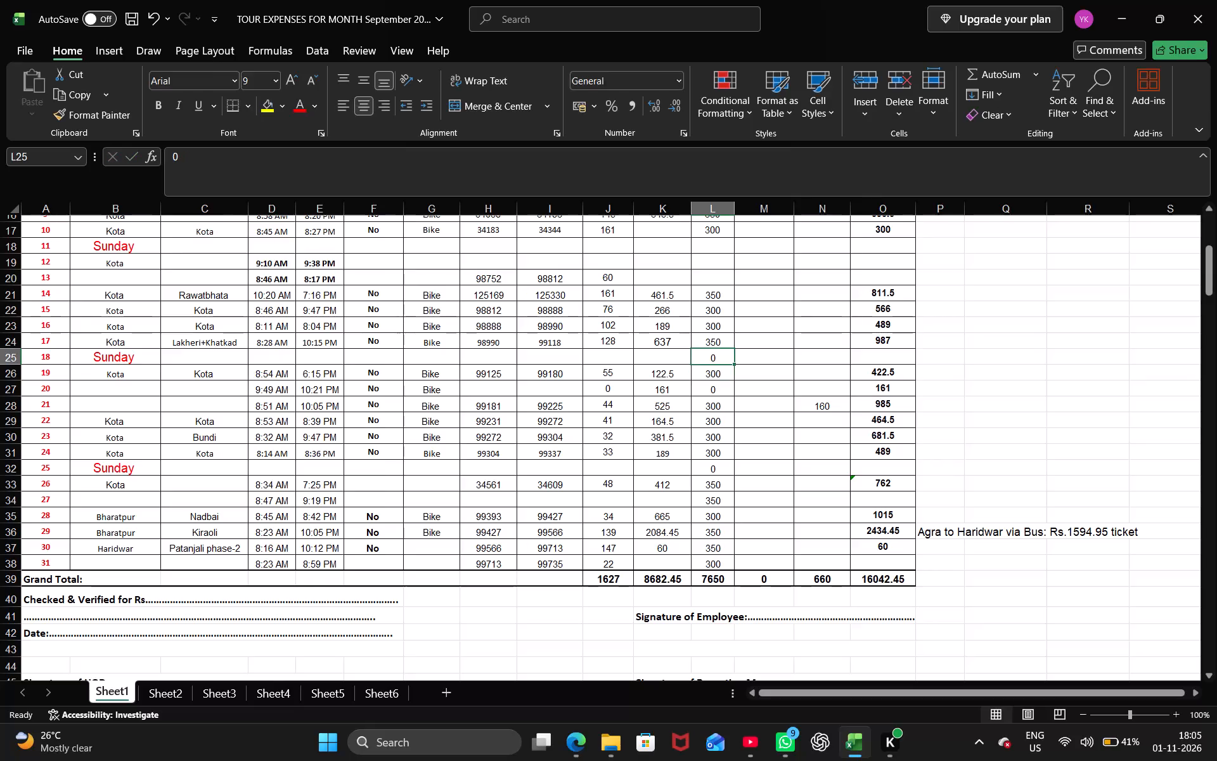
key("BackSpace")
In column L, enter 350 for dates 17, 16 and 12, and 300 for date 13.
key("Up")
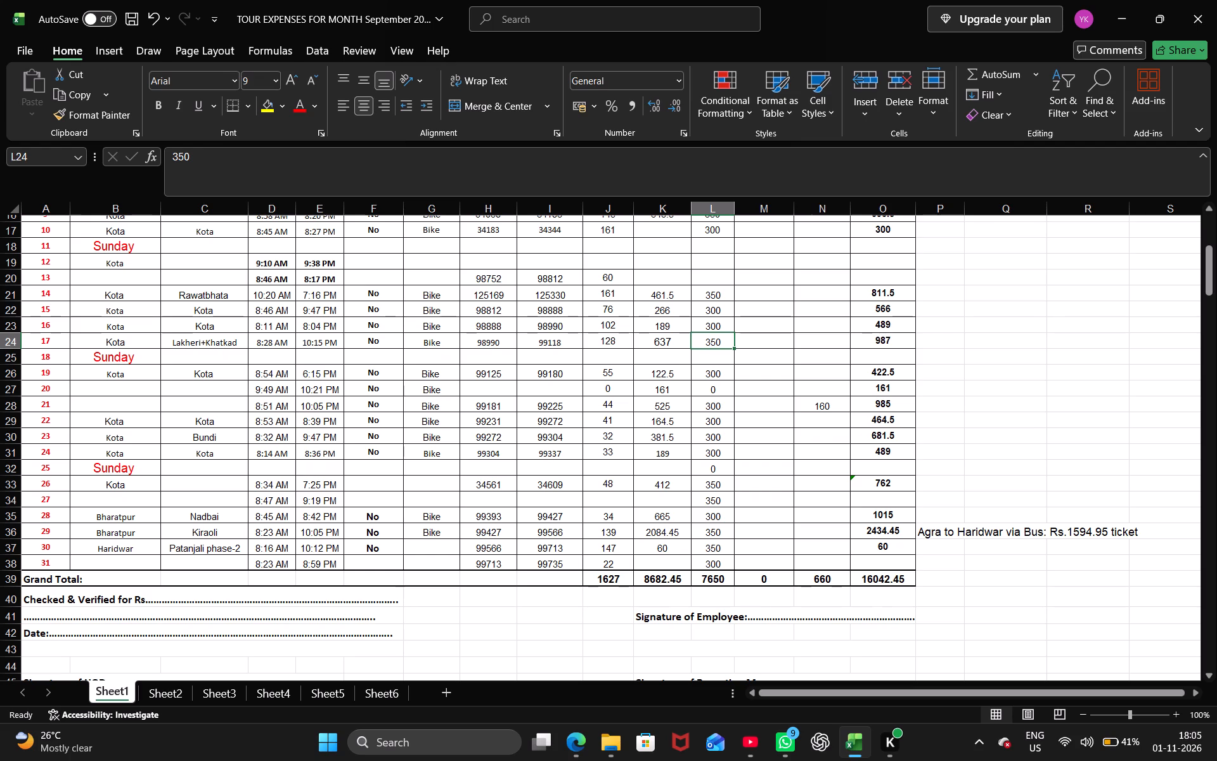
type("350")
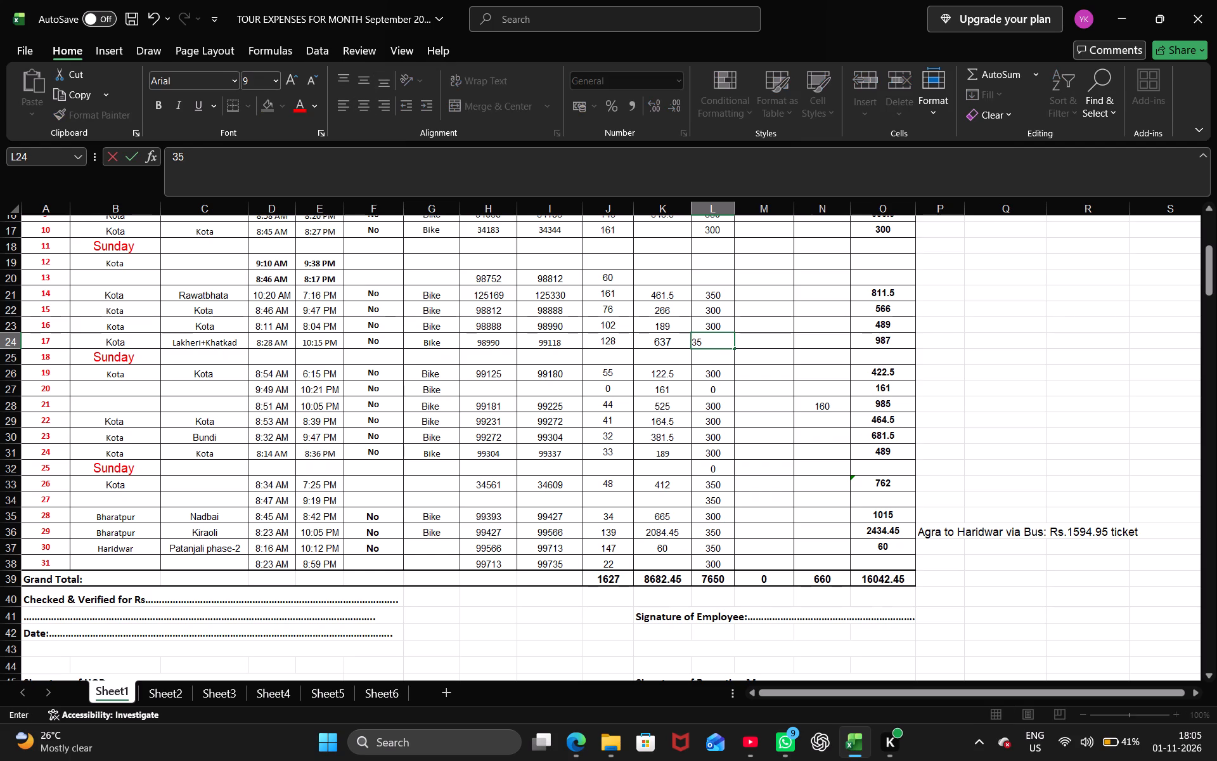
key("Up")
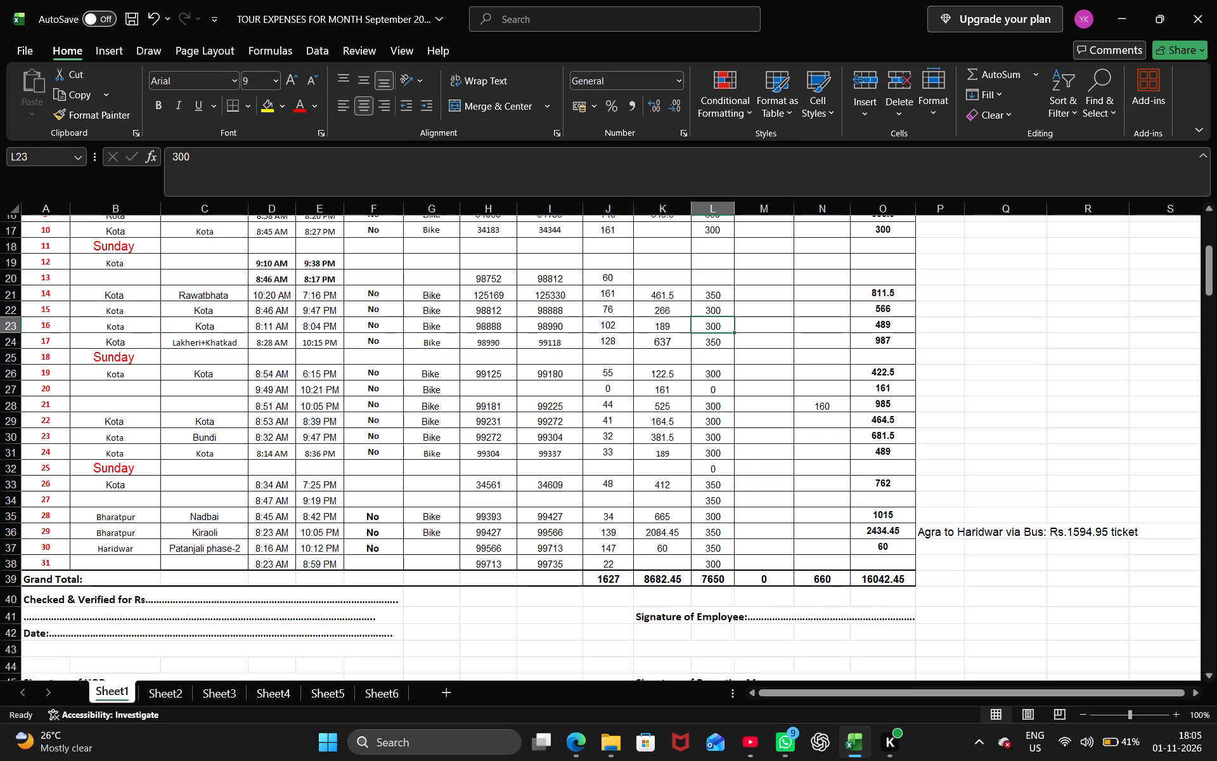
type("350")
key("Up")
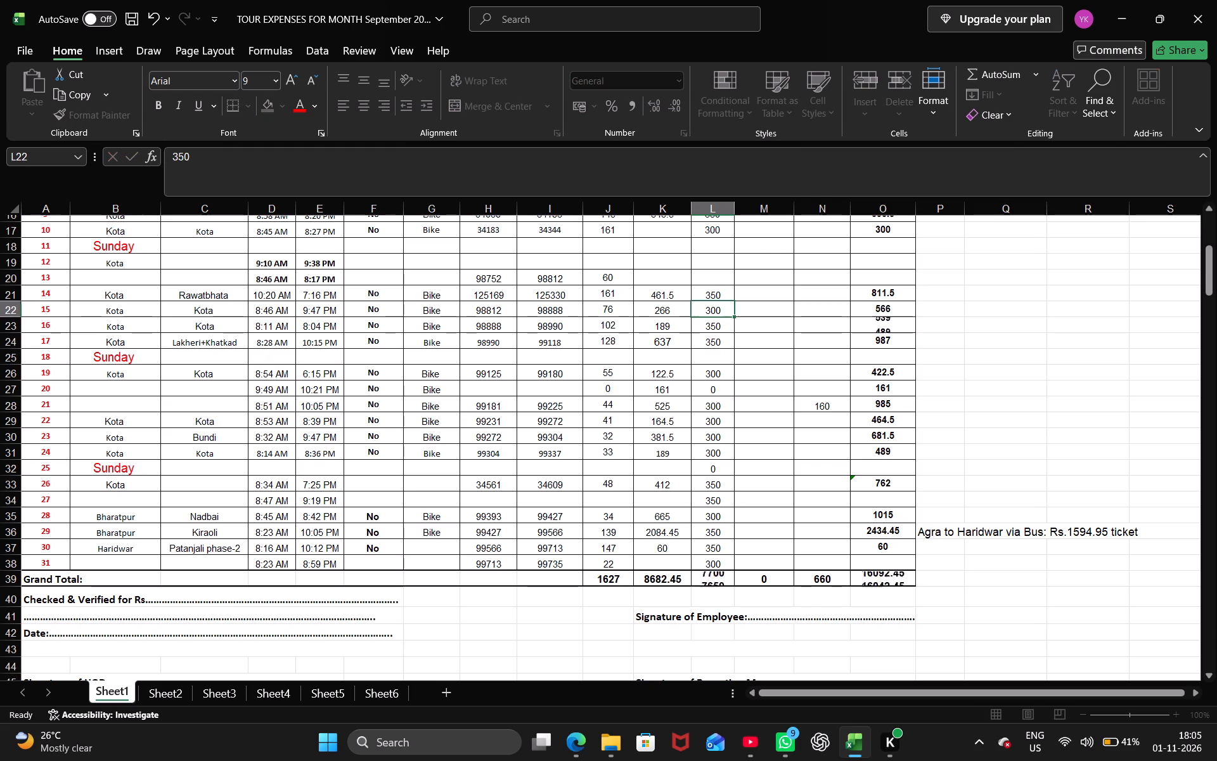
key("Up")
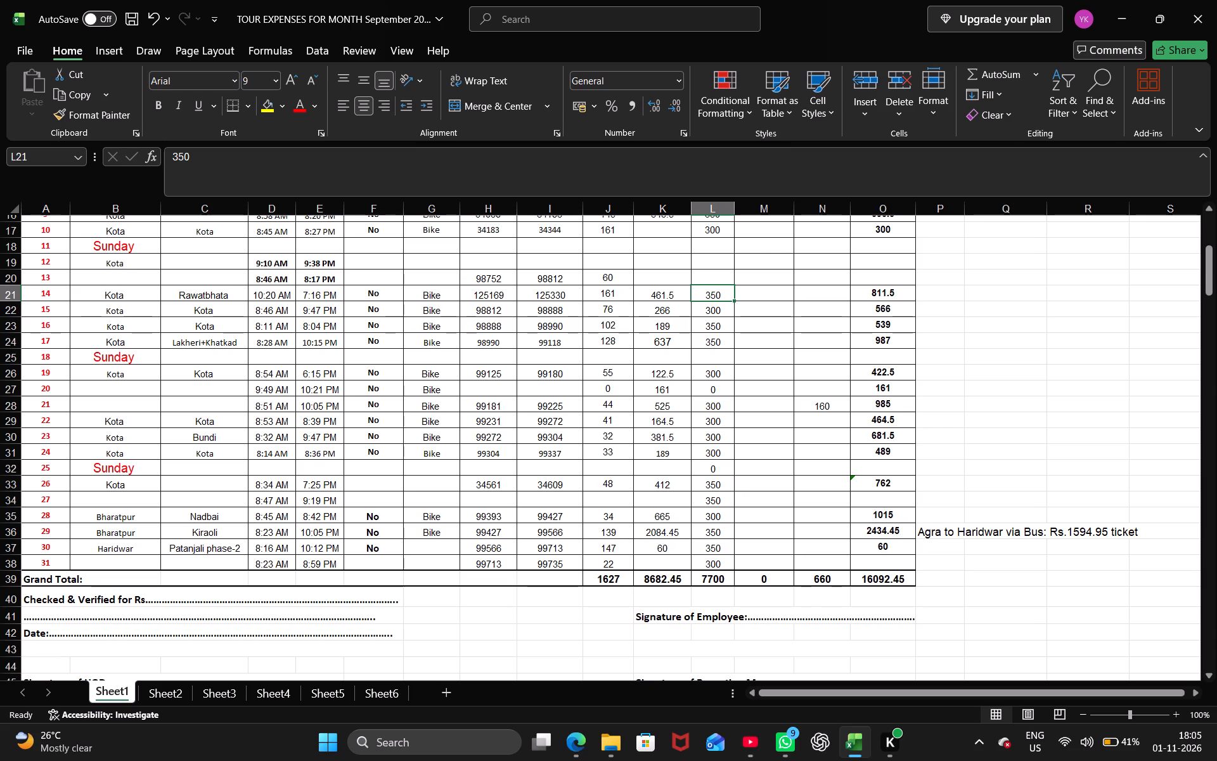
key("Up")
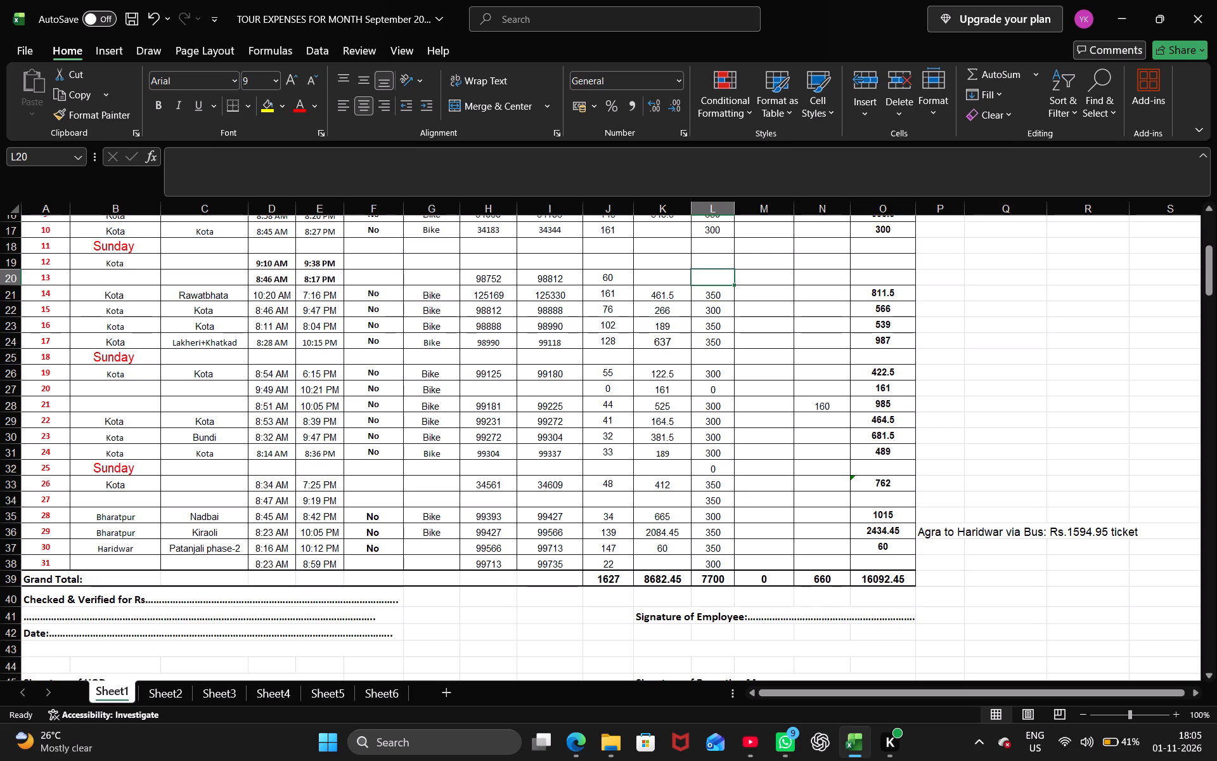
type("300")
key("Up")
type("350")
key("Down")
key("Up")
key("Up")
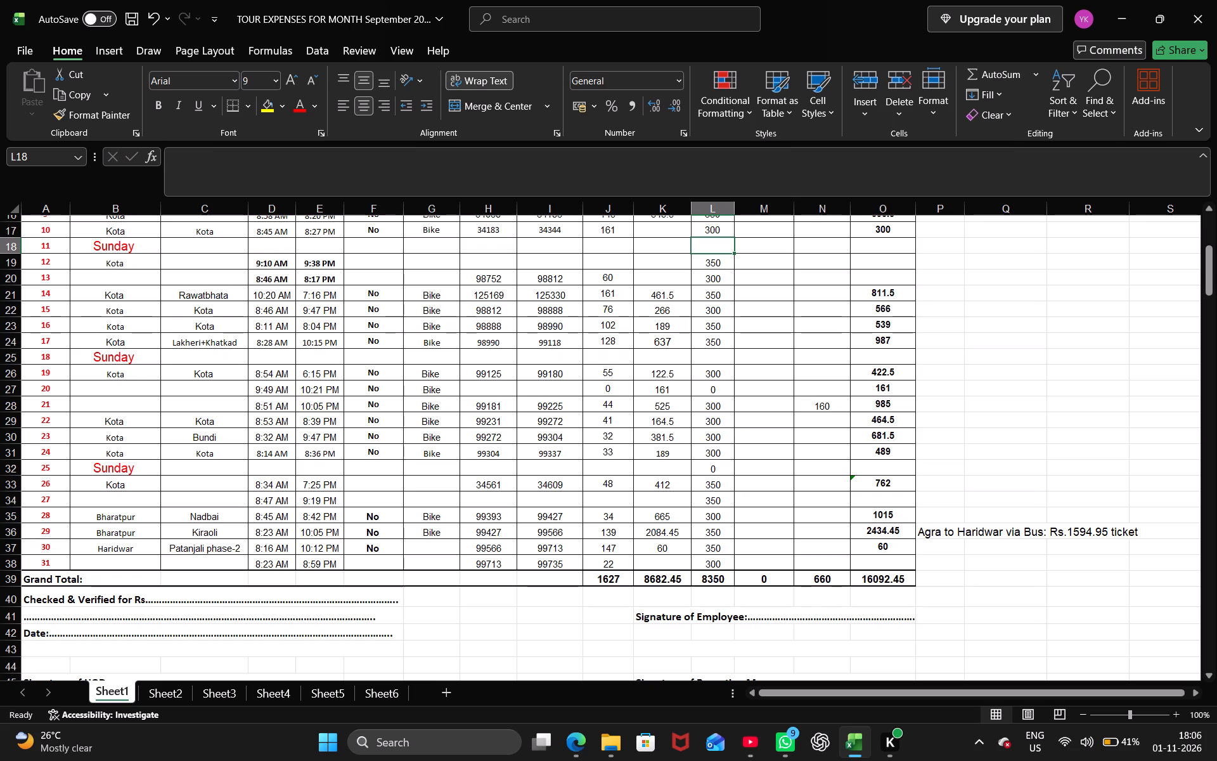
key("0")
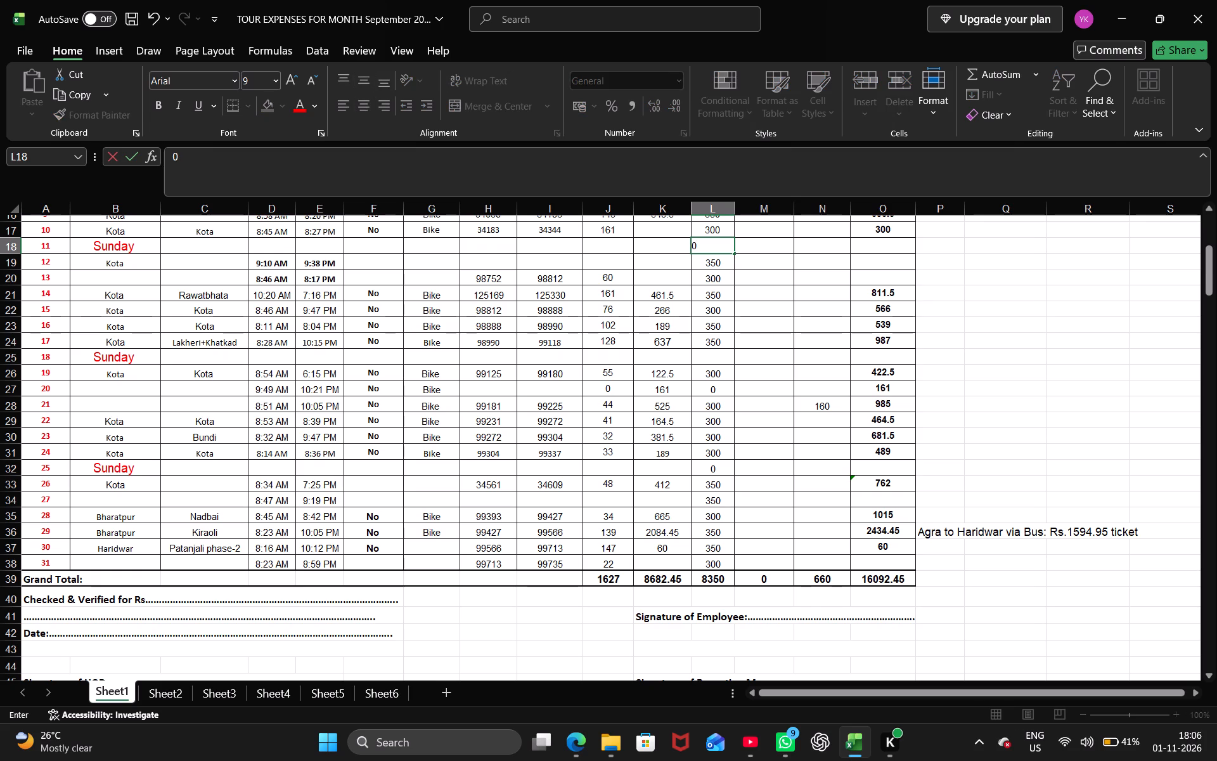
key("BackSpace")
In the D.A column, enter 350 for dates 10, 8, 7 and 6.
key("Up")
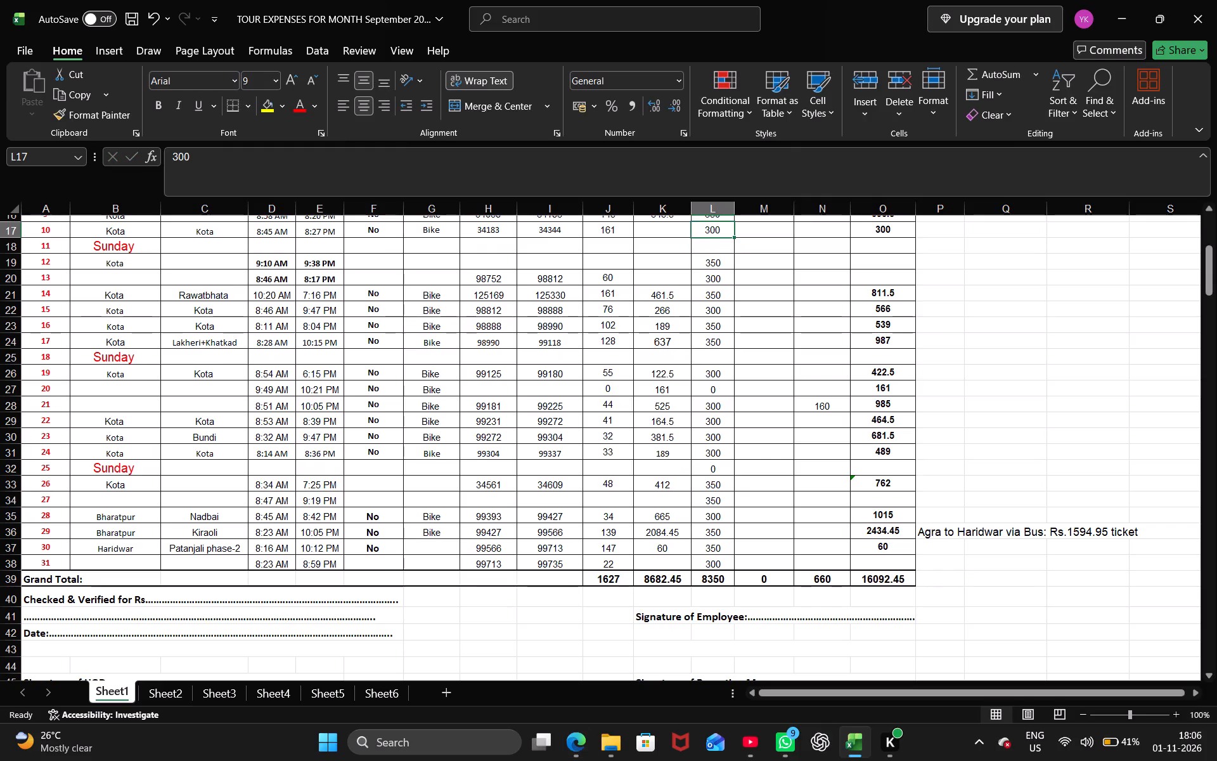
scroll(803, 420, "up", 5)
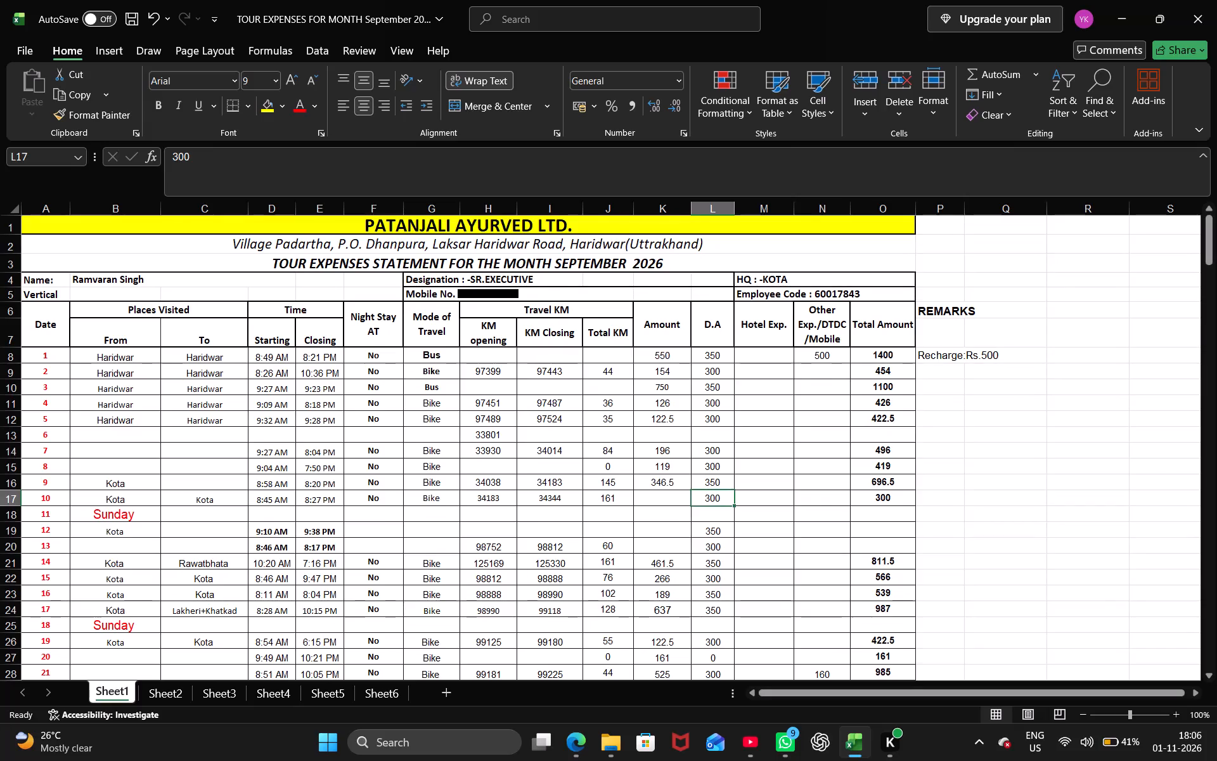
type("350")
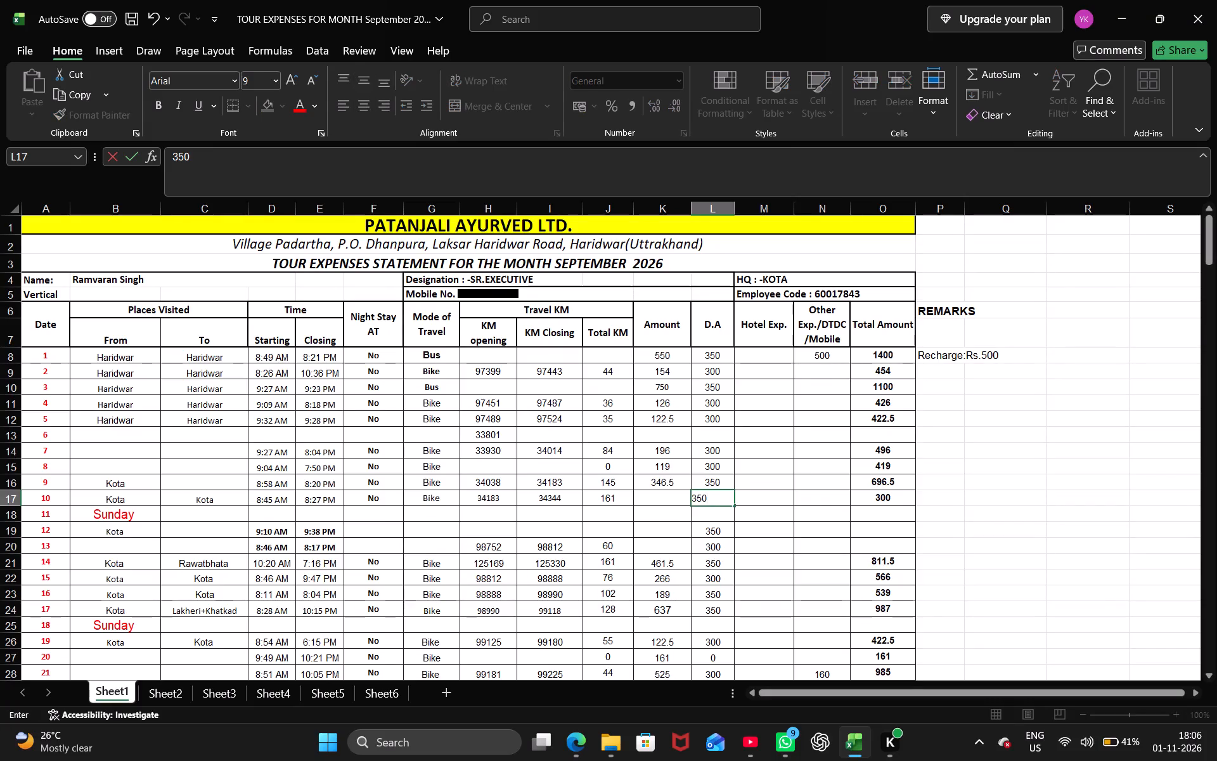
key("Up")
key("Up")
type("350")
key("Up")
type("350")
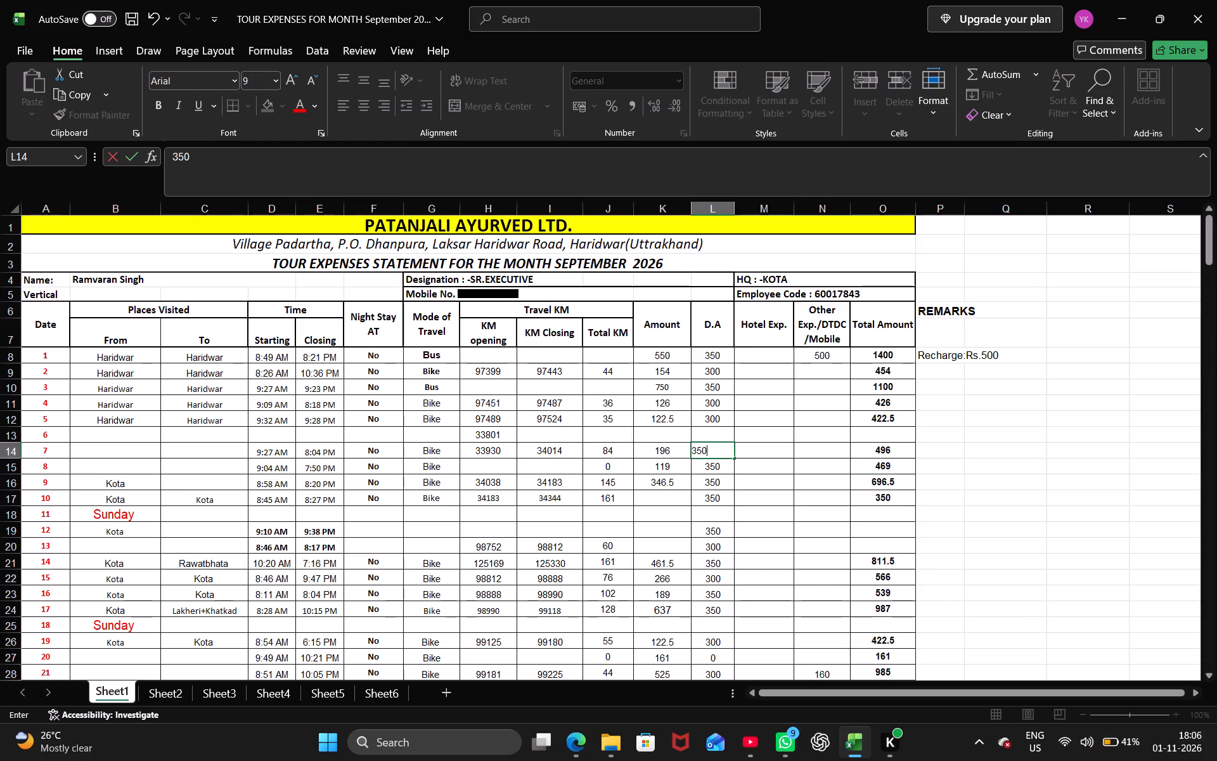
key("Up")
type("350")
key("Up")
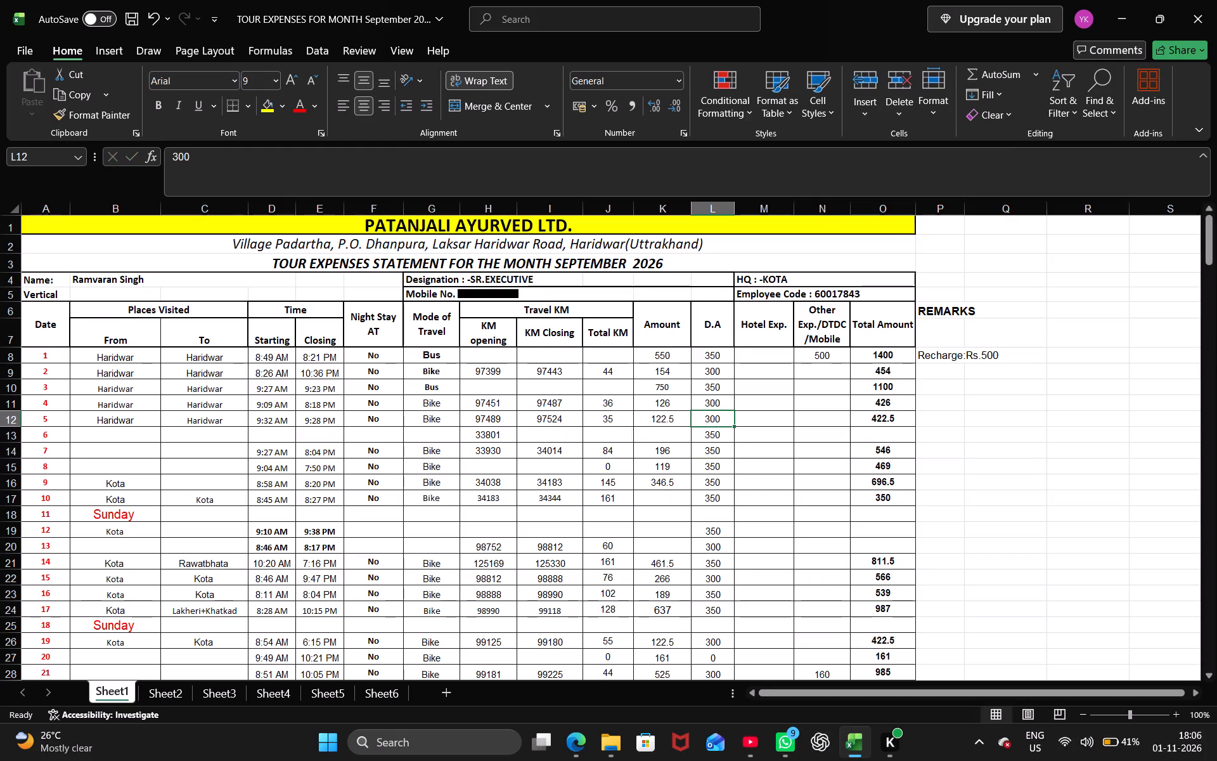
Review the D.A entries for dates 5 to 10.
key("Down")
key("Down")
key("Down")
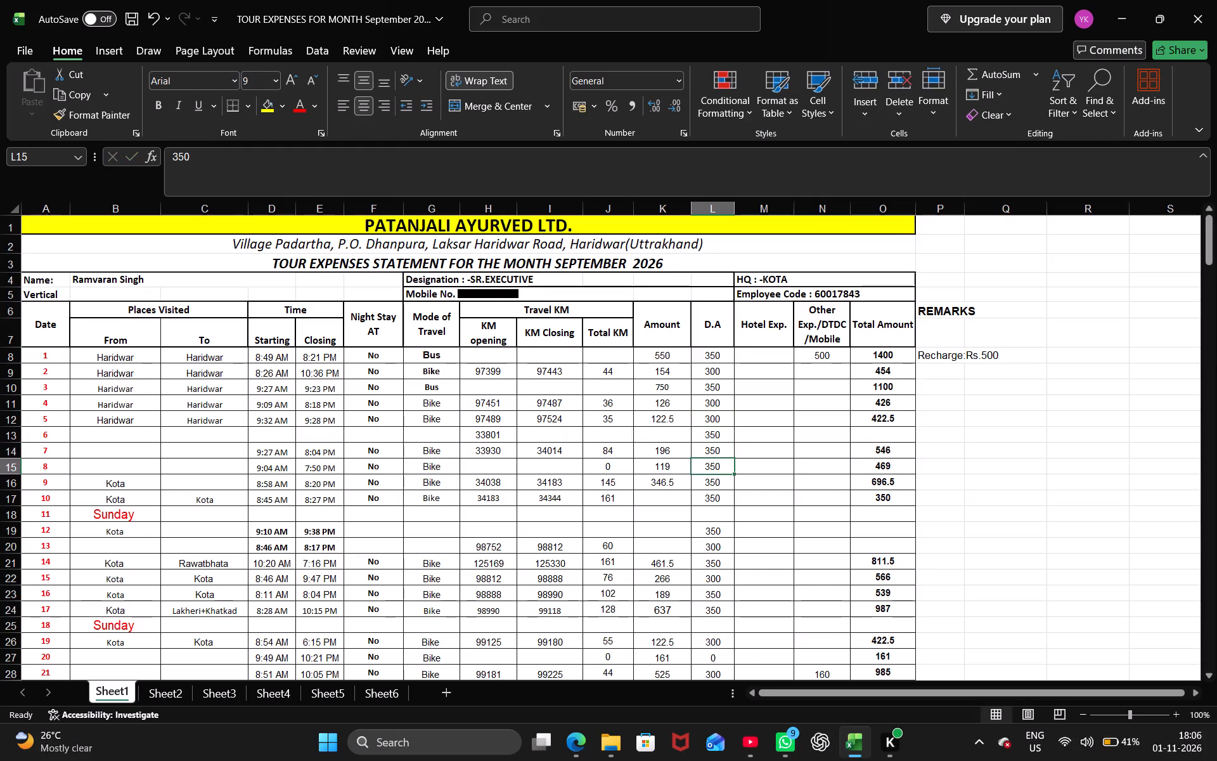
key("Down")
key("Down")
key("Up")
key("Up")
key("Up")
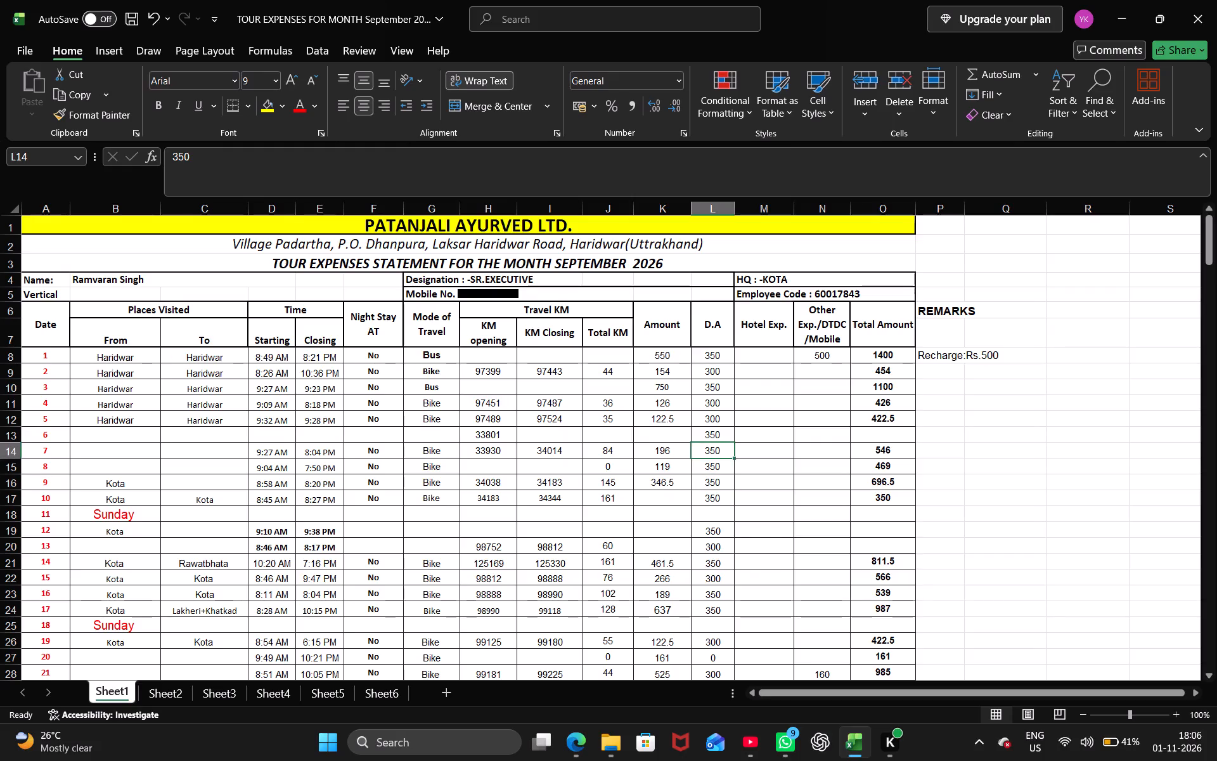
key("Up")
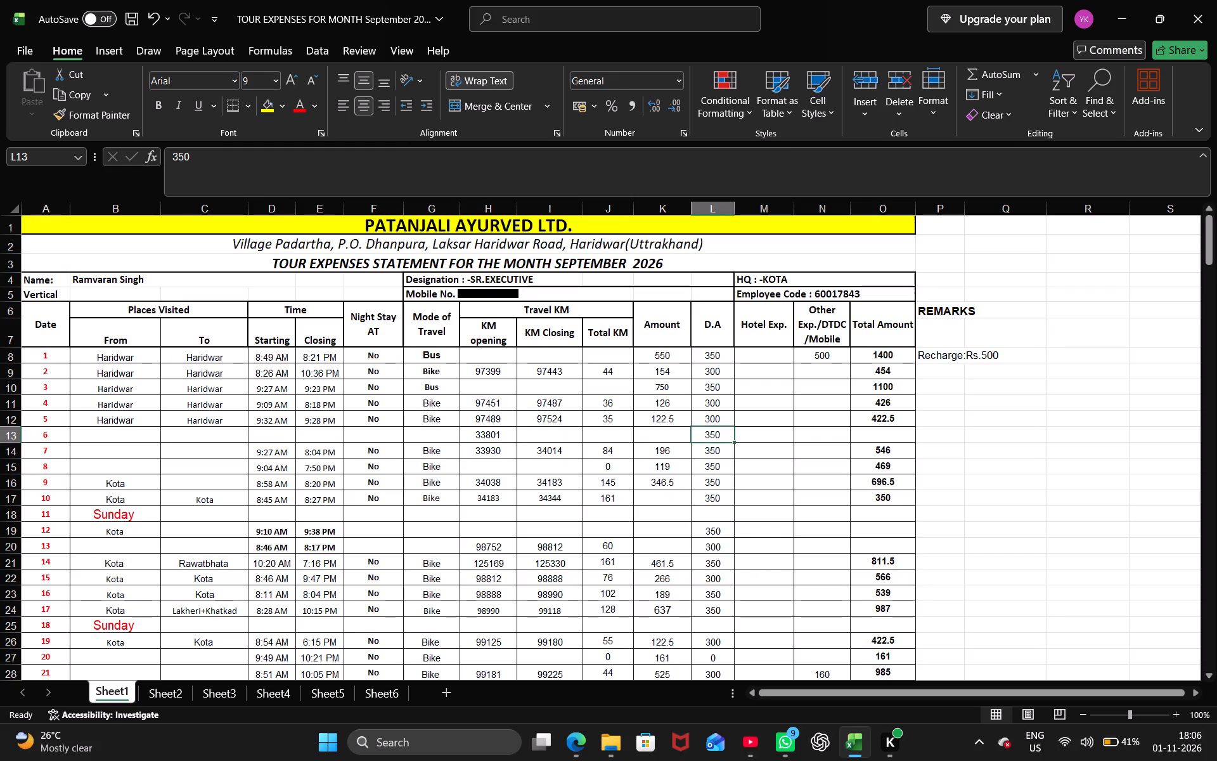
key("Up")
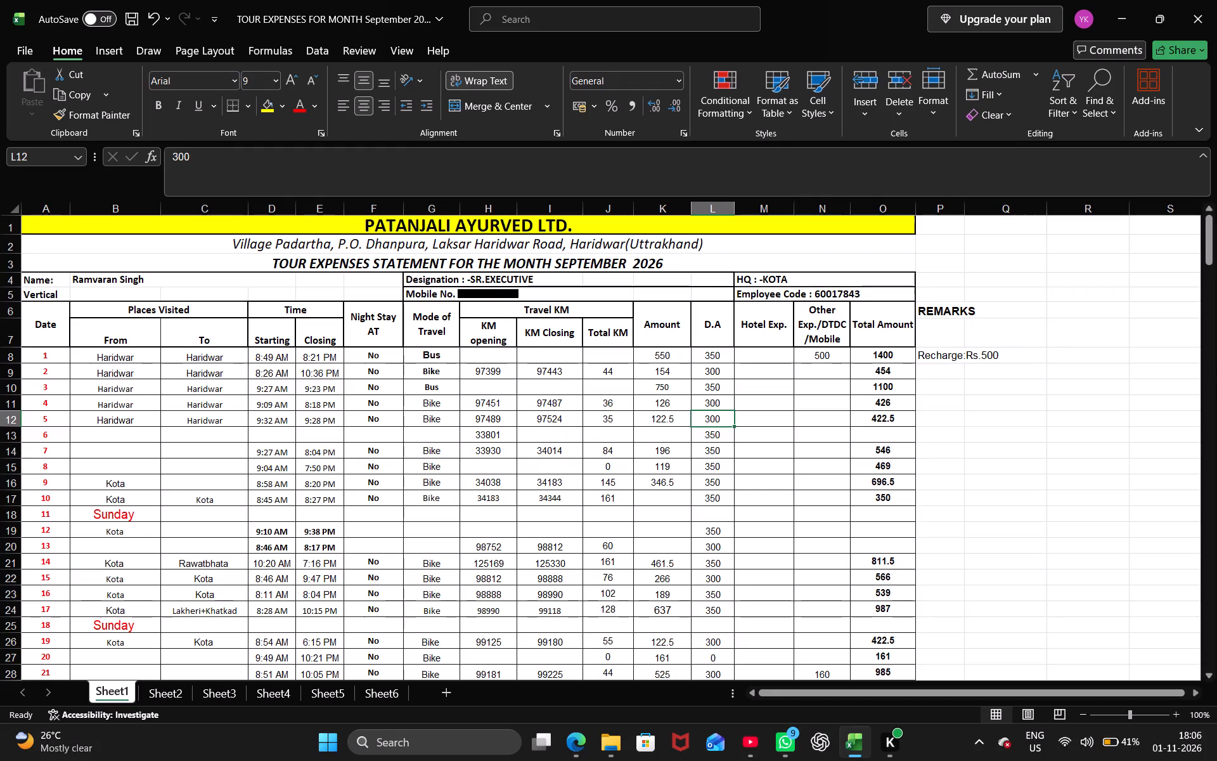
Clear the D.A entries for dates 5, 4, 3, 2 and 1.
key("BackSpace")
key("Up")
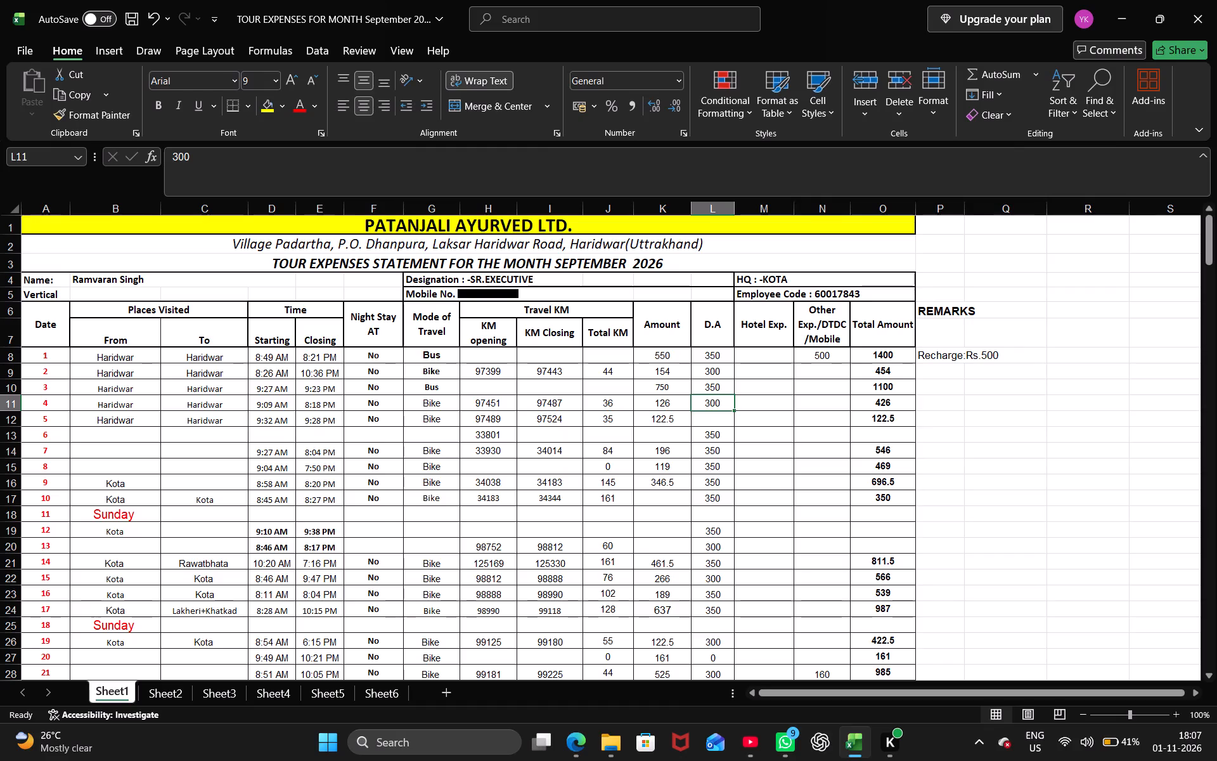
key("BackSpace")
key("Up")
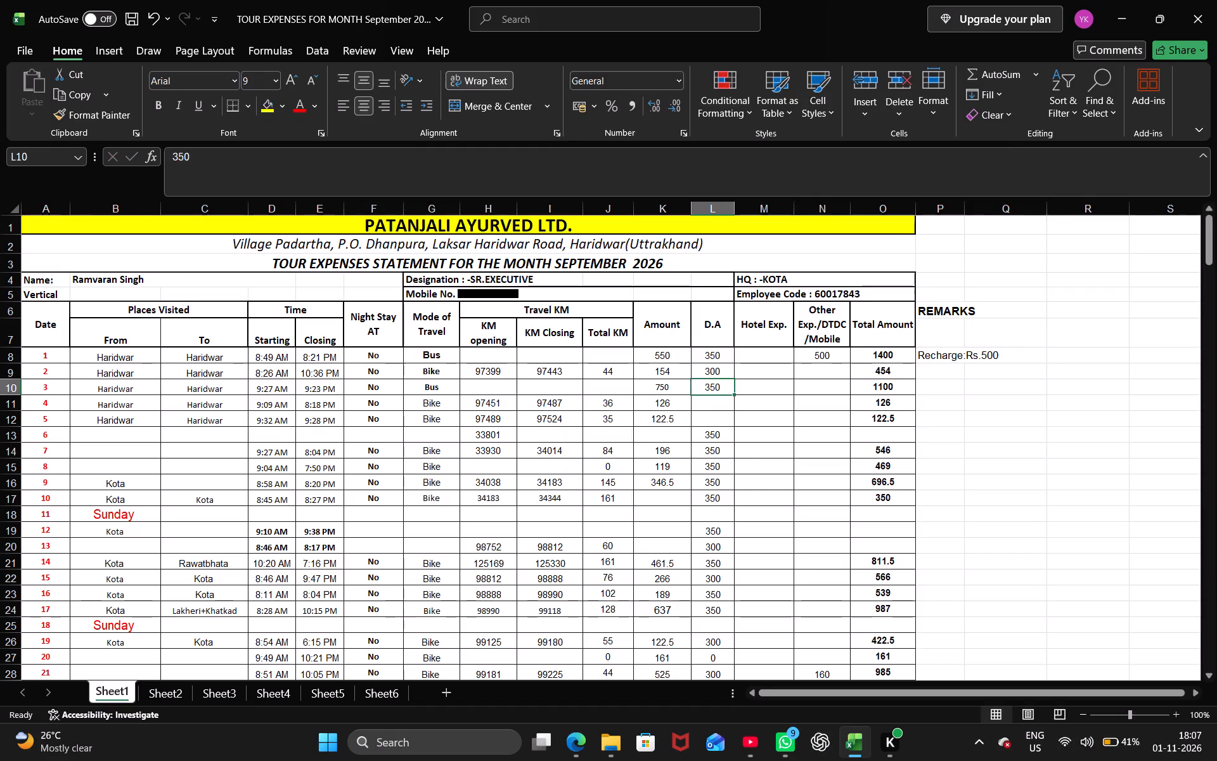
key("BackSpace")
key("Up")
key("BackSpace")
key("Up")
key("BackSpace")
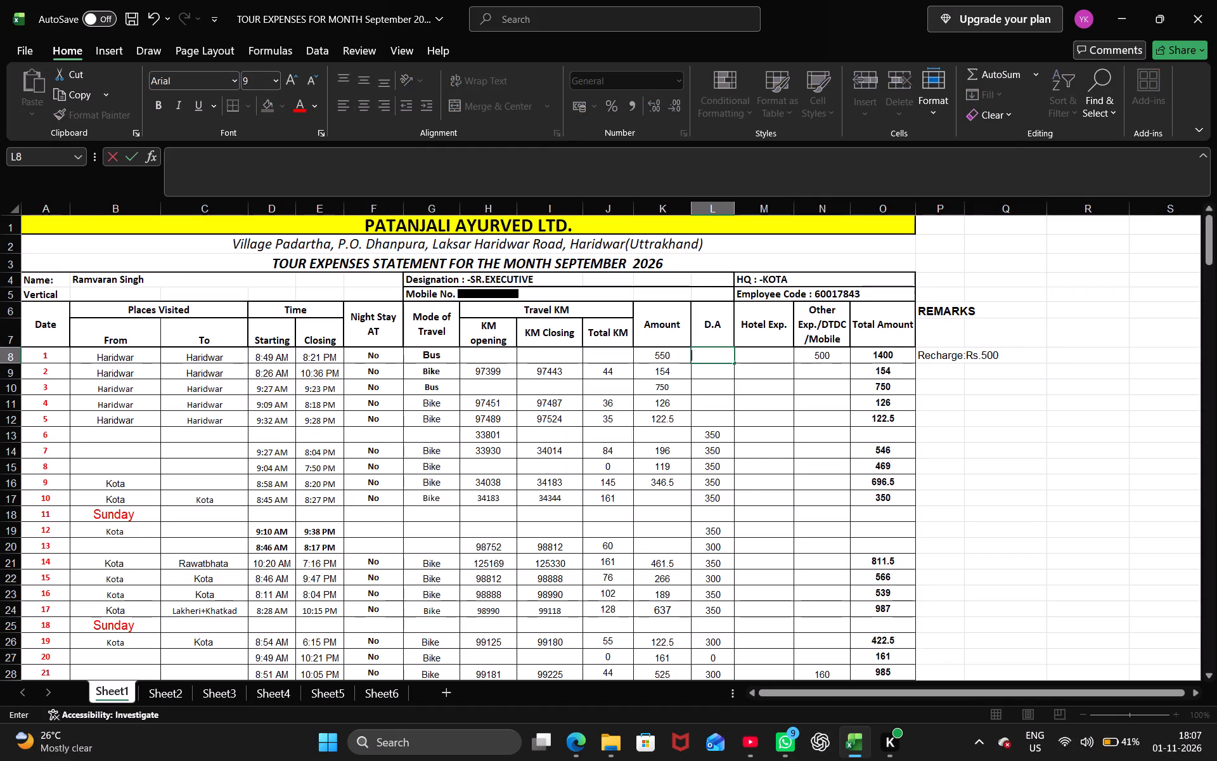
key("Down")
Review the D.A entries row by row from date 6 down to date 19.
key("Down")
key("Down")
key("Down")
key("Down")
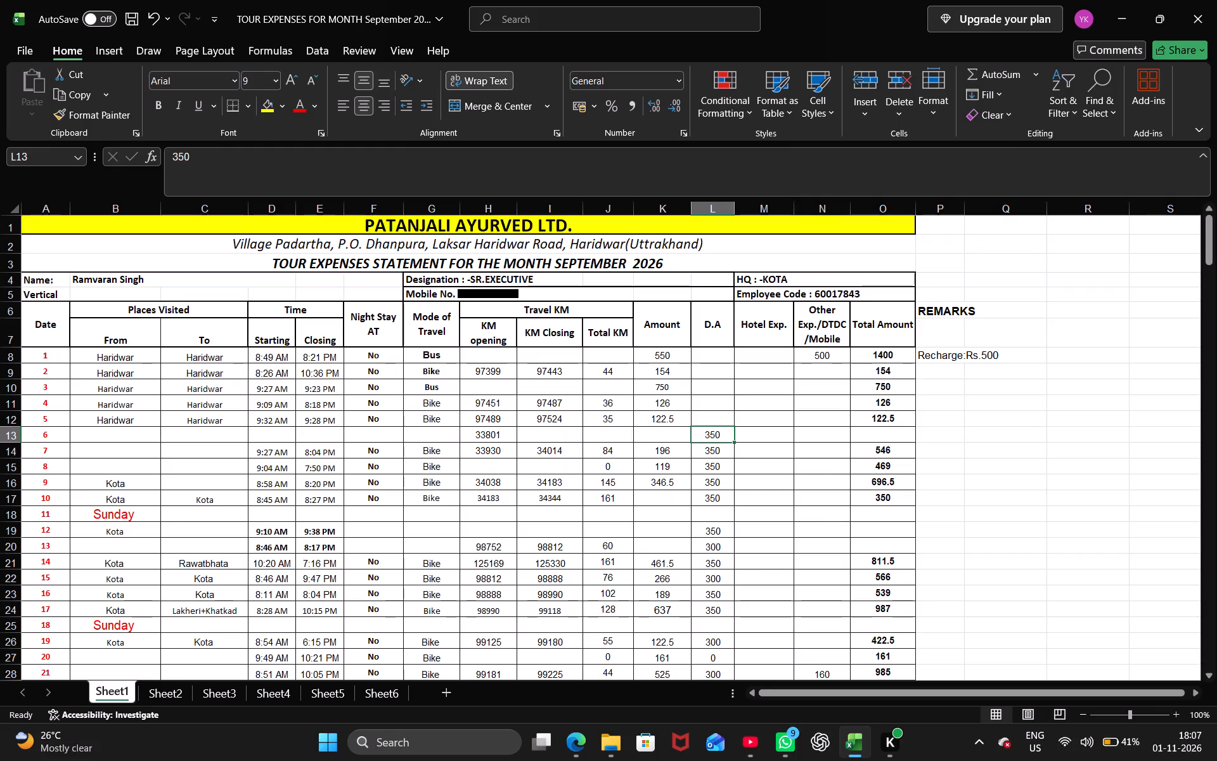
key("Down")
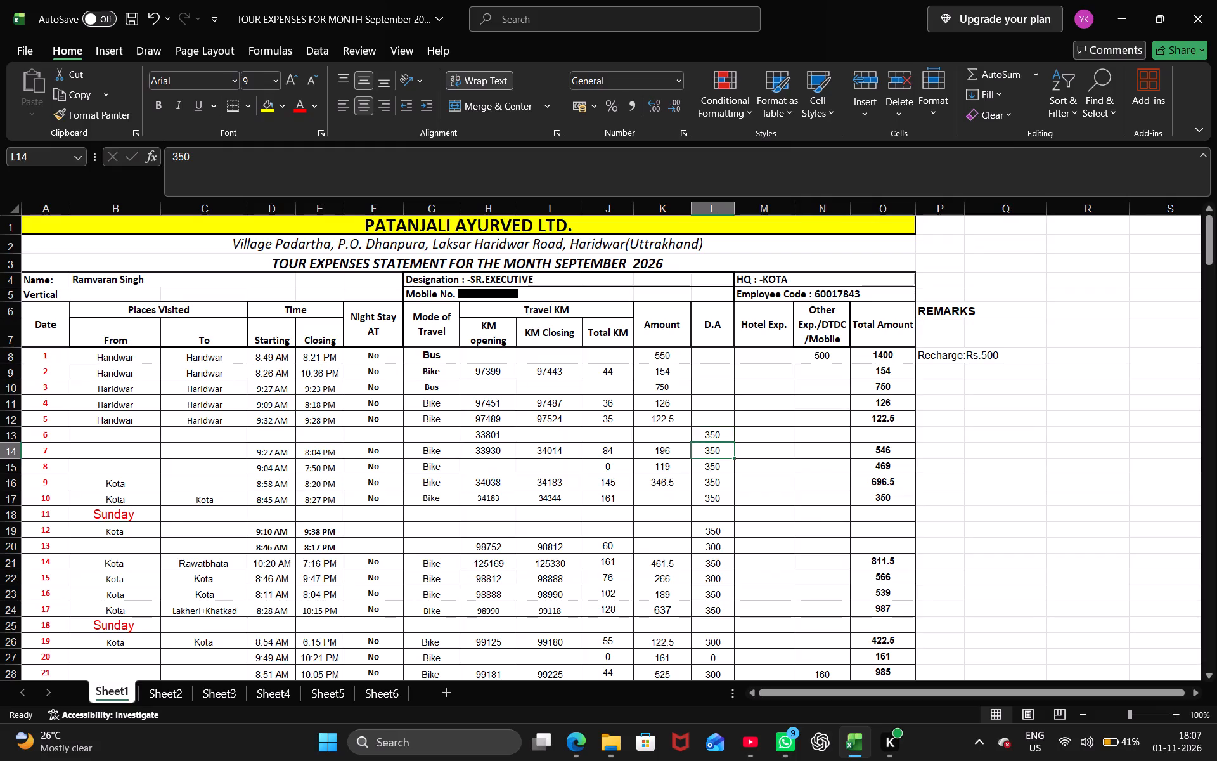
key("Down")
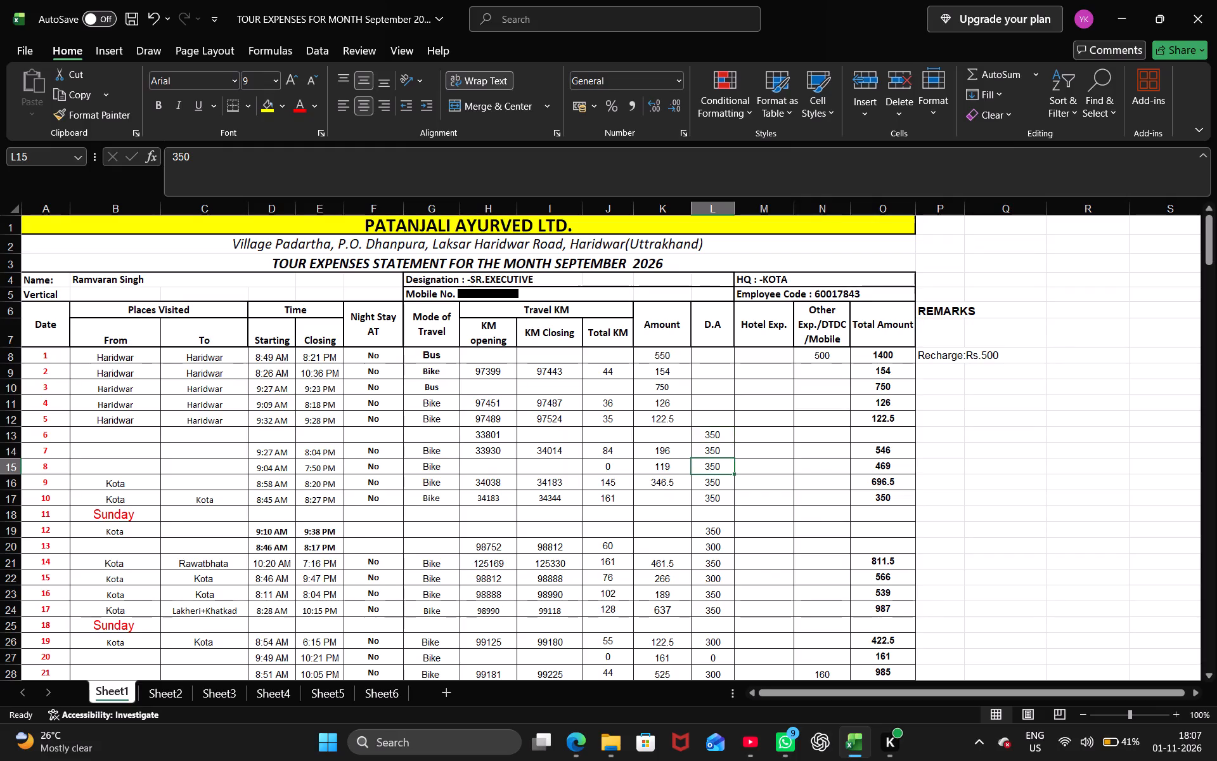
key("Down")
key("Down")
key("Down")
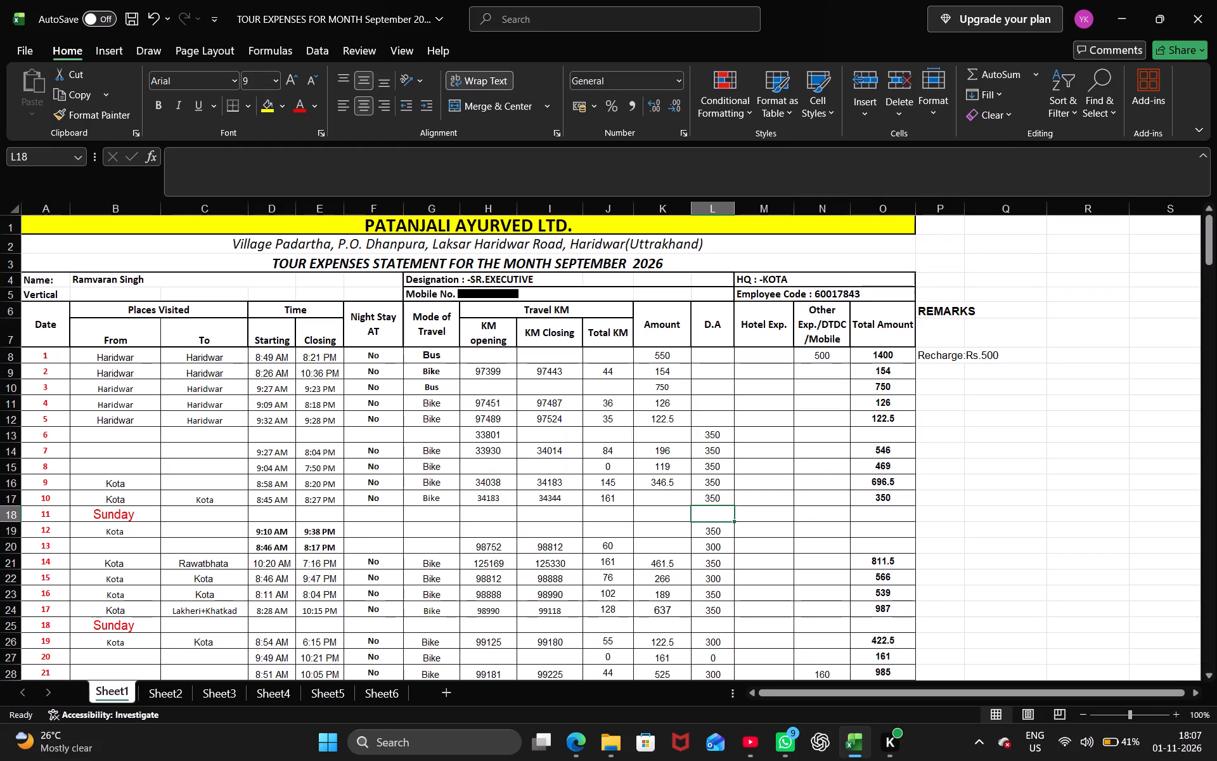
key("Down")
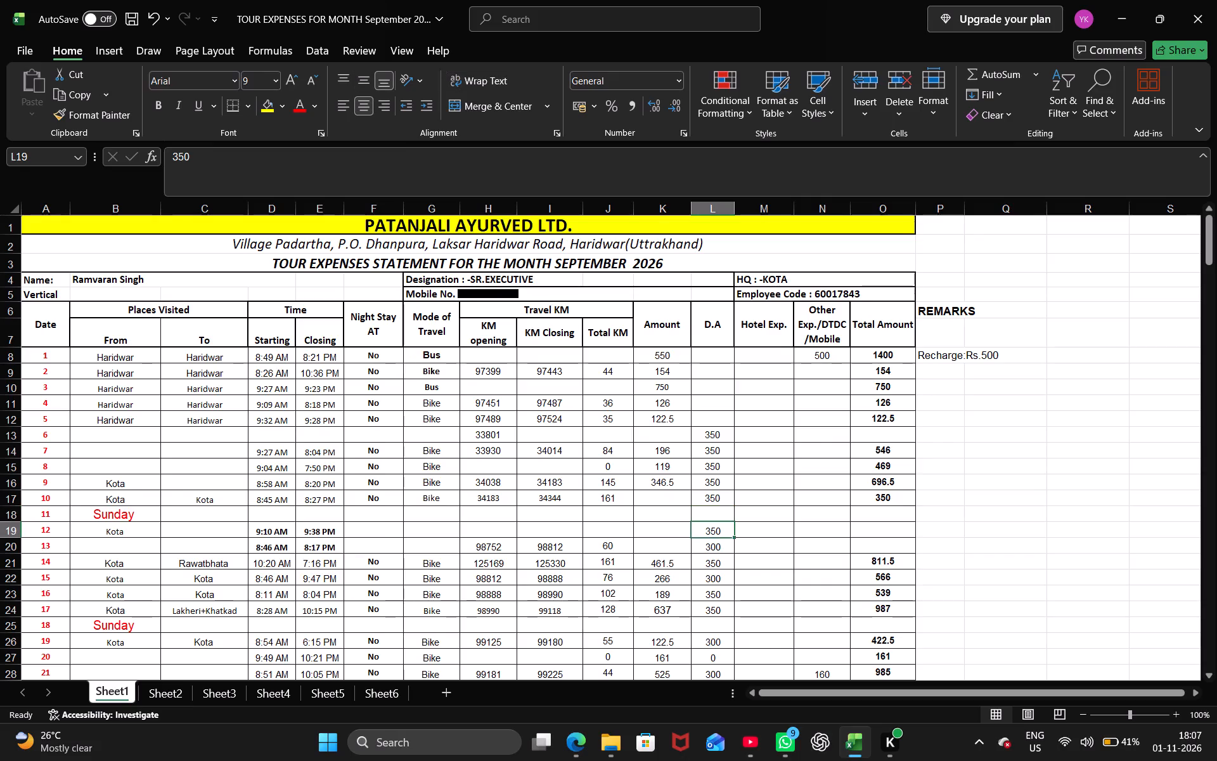
key("Down")
key("Down")
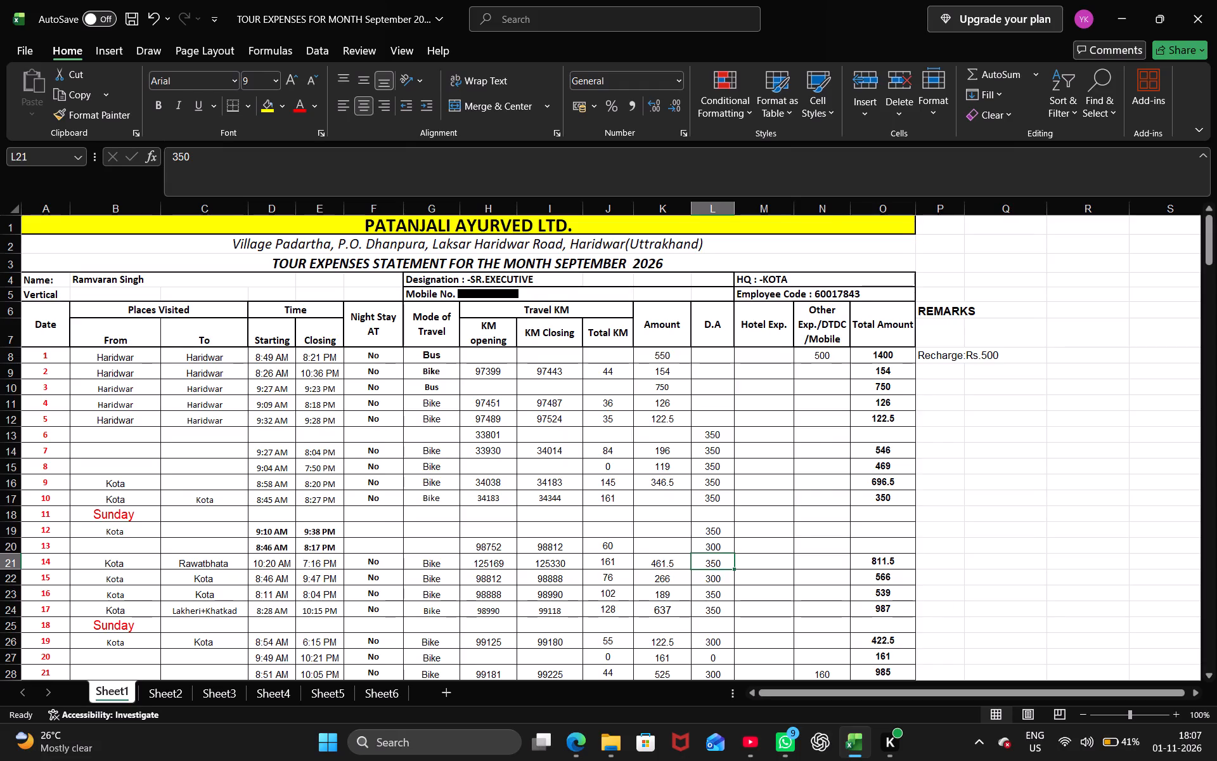
key("Down")
key("Down")
key("Down")
key("Down")
key("Down")
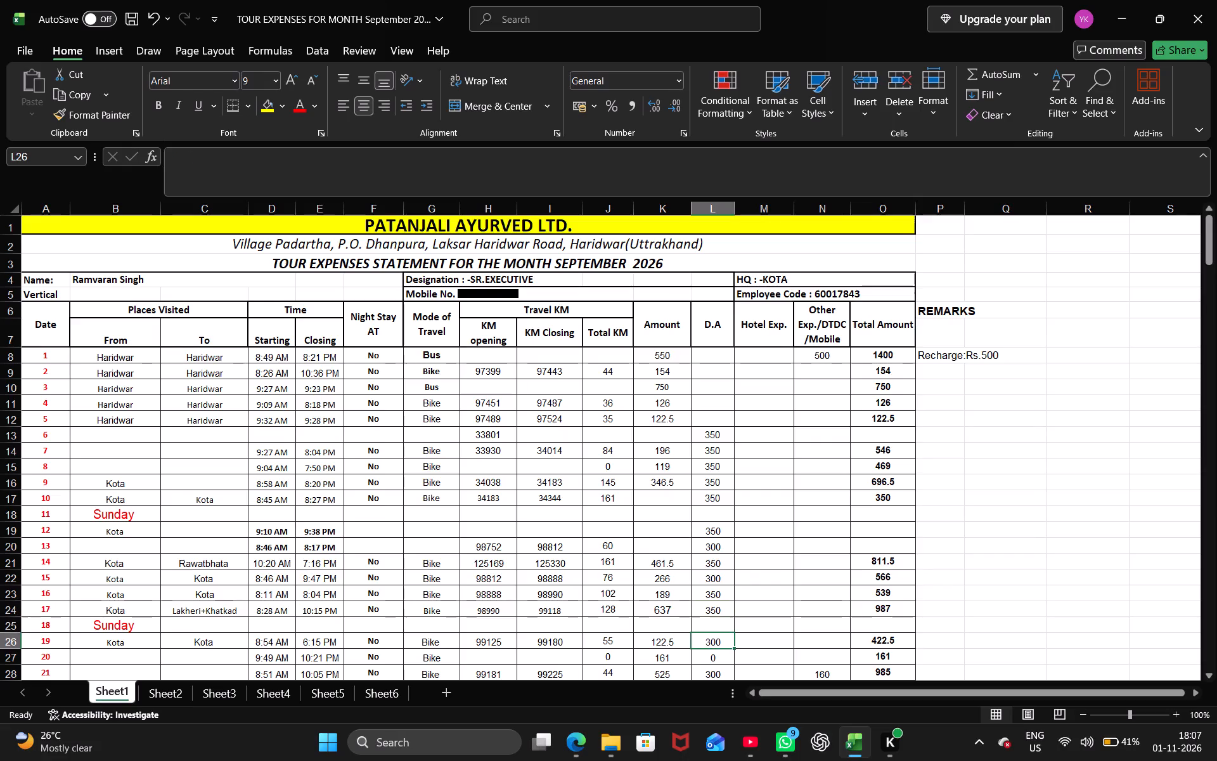
Clear the D.A entries for date 20 and for Sunday, date 25.
key("Down")
key("BackSpace")
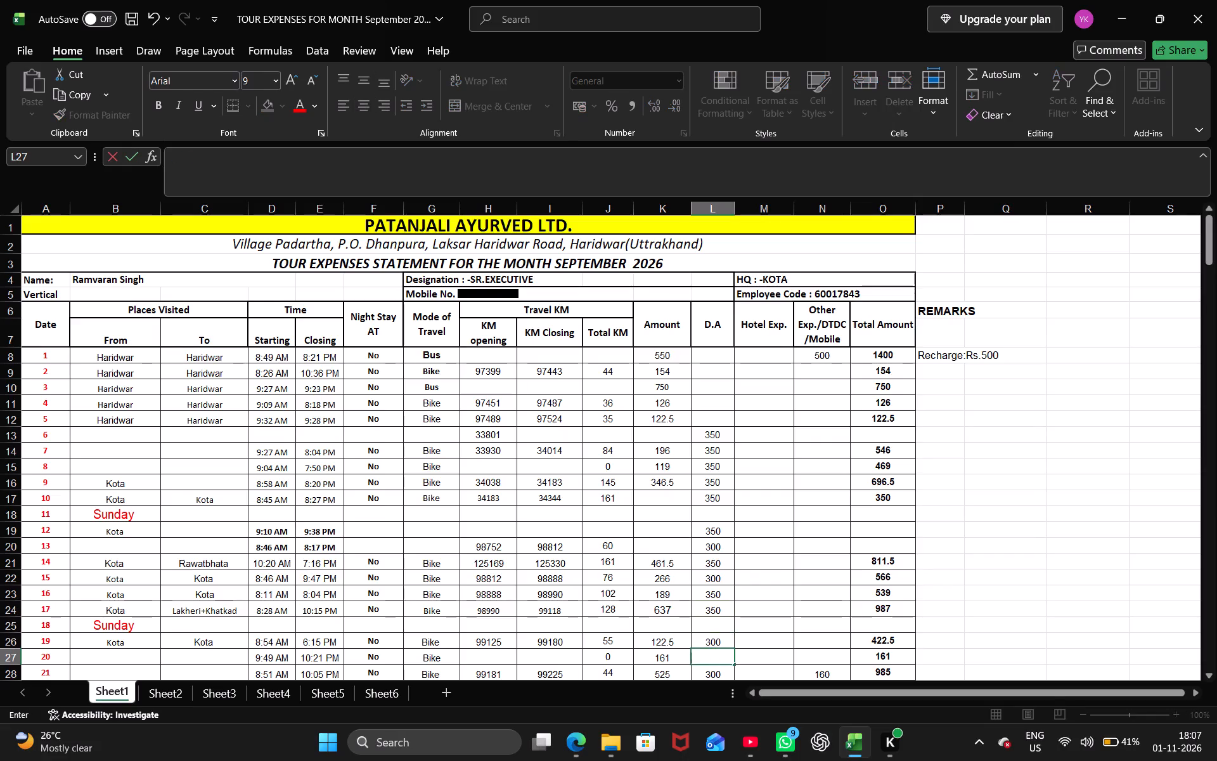
key("Down")
scroll(837, 476, "down", 2)
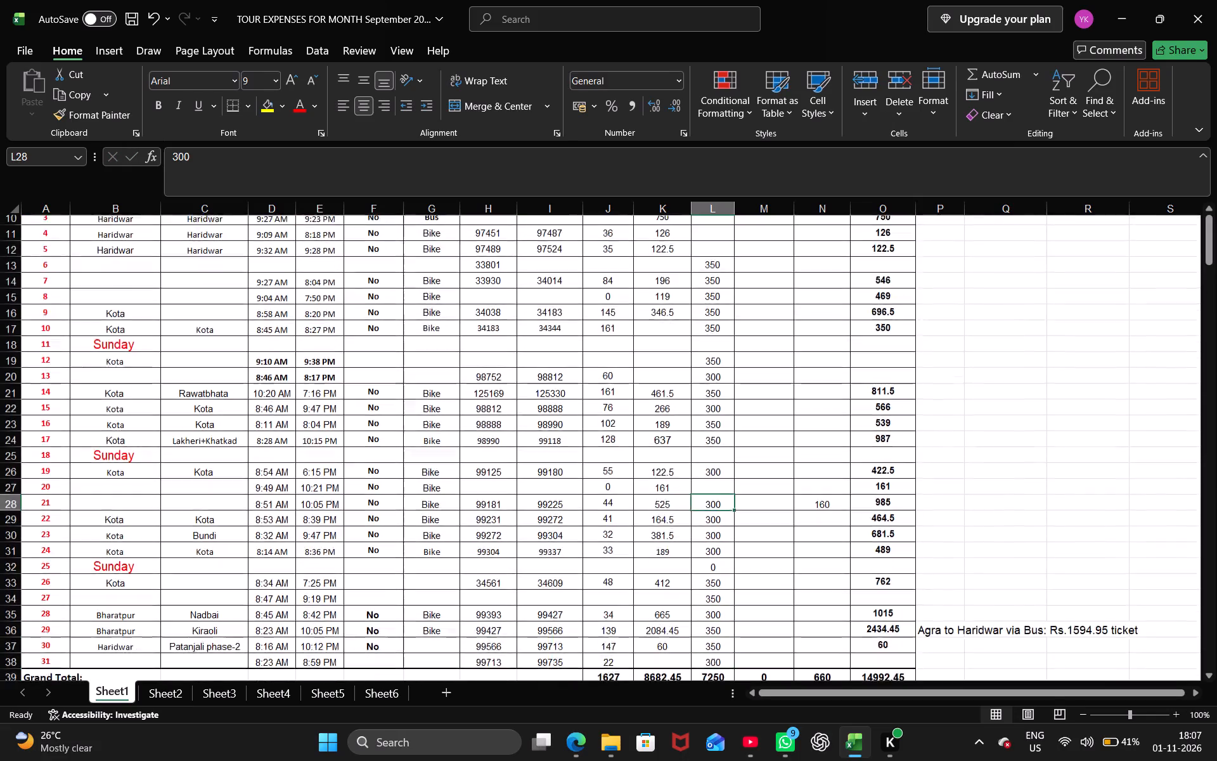
scroll(837, 476, "down", 3)
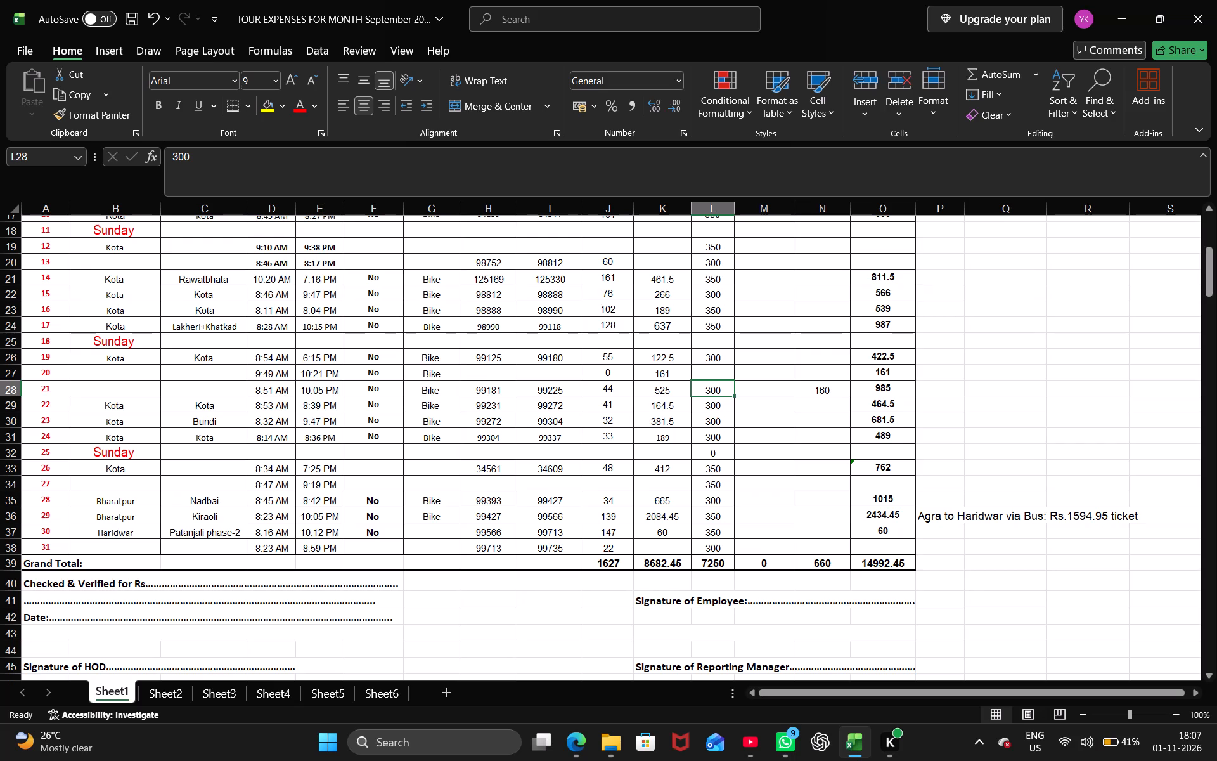
key("Down")
key("Down")
key("Down")
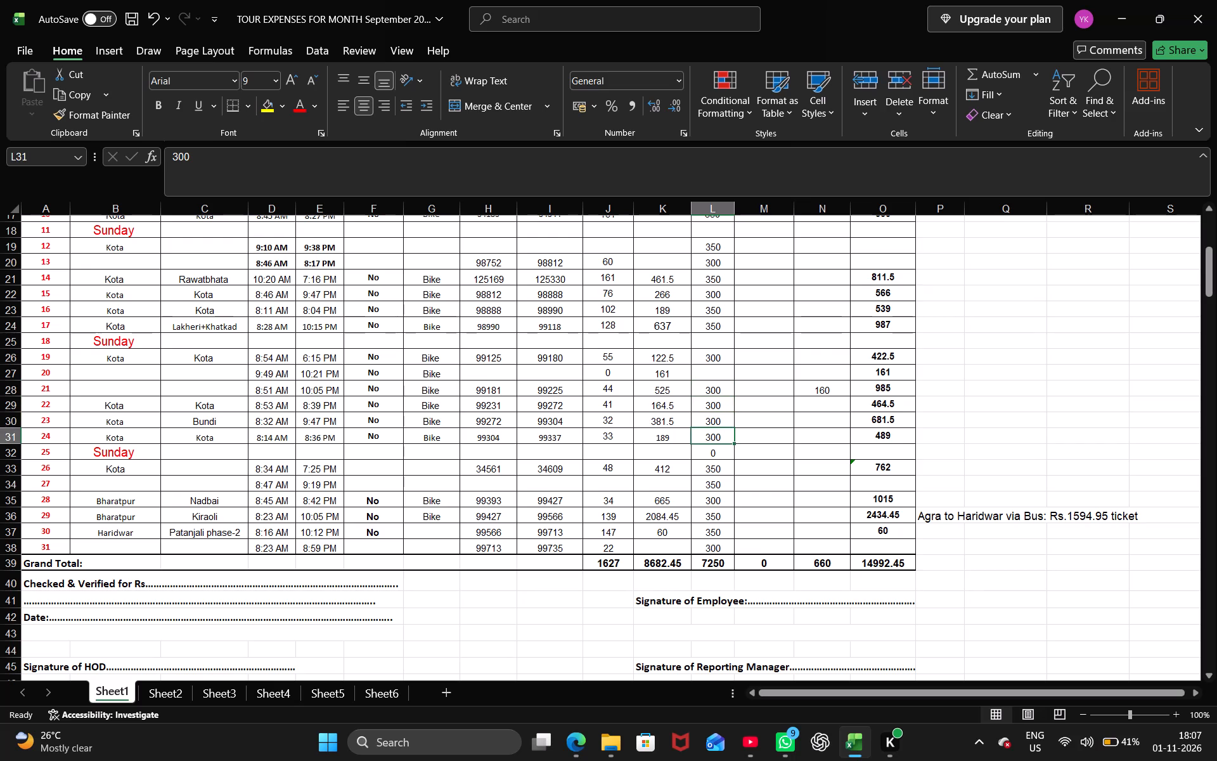
key("Down")
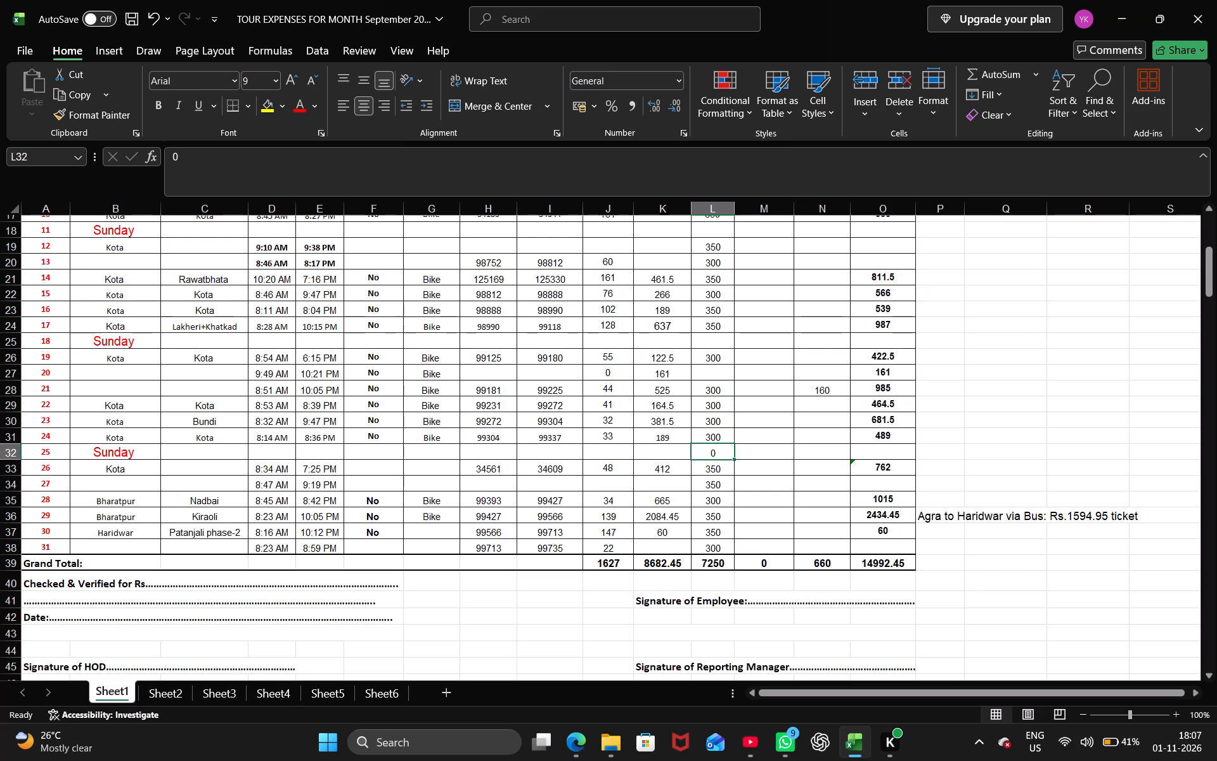
key("BackSpace")
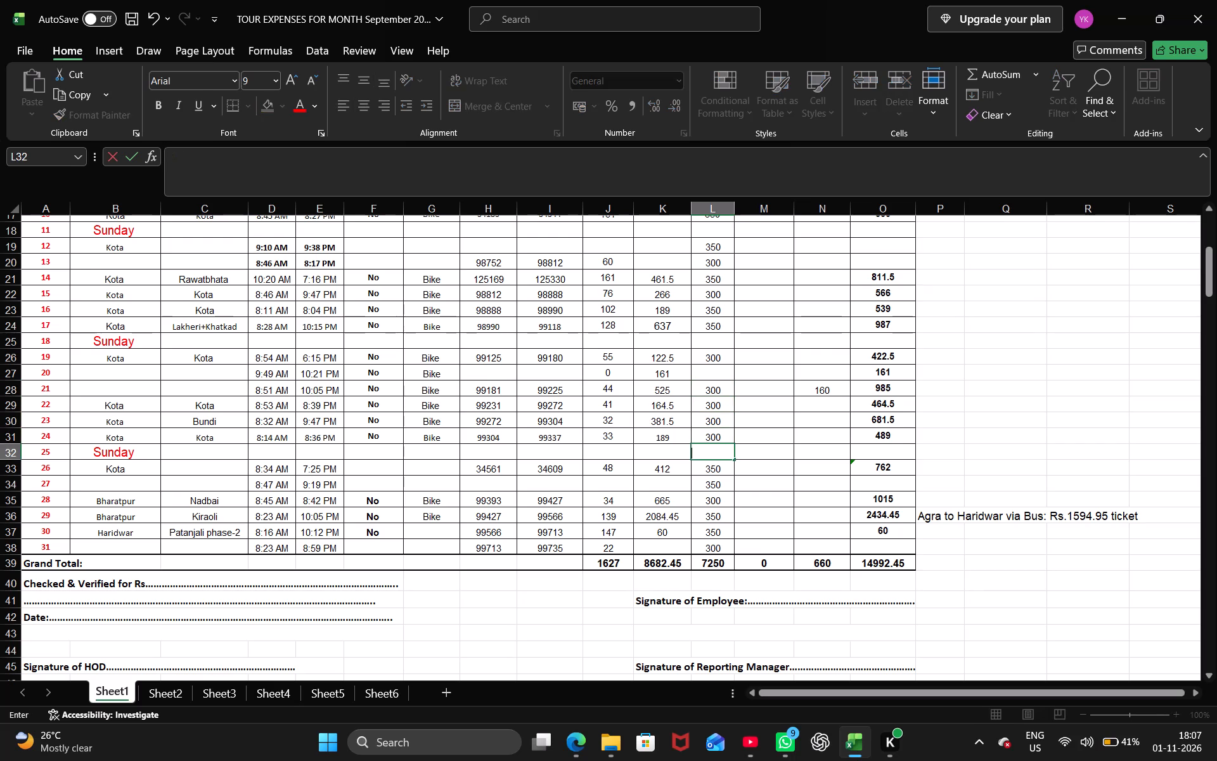
key("Down")
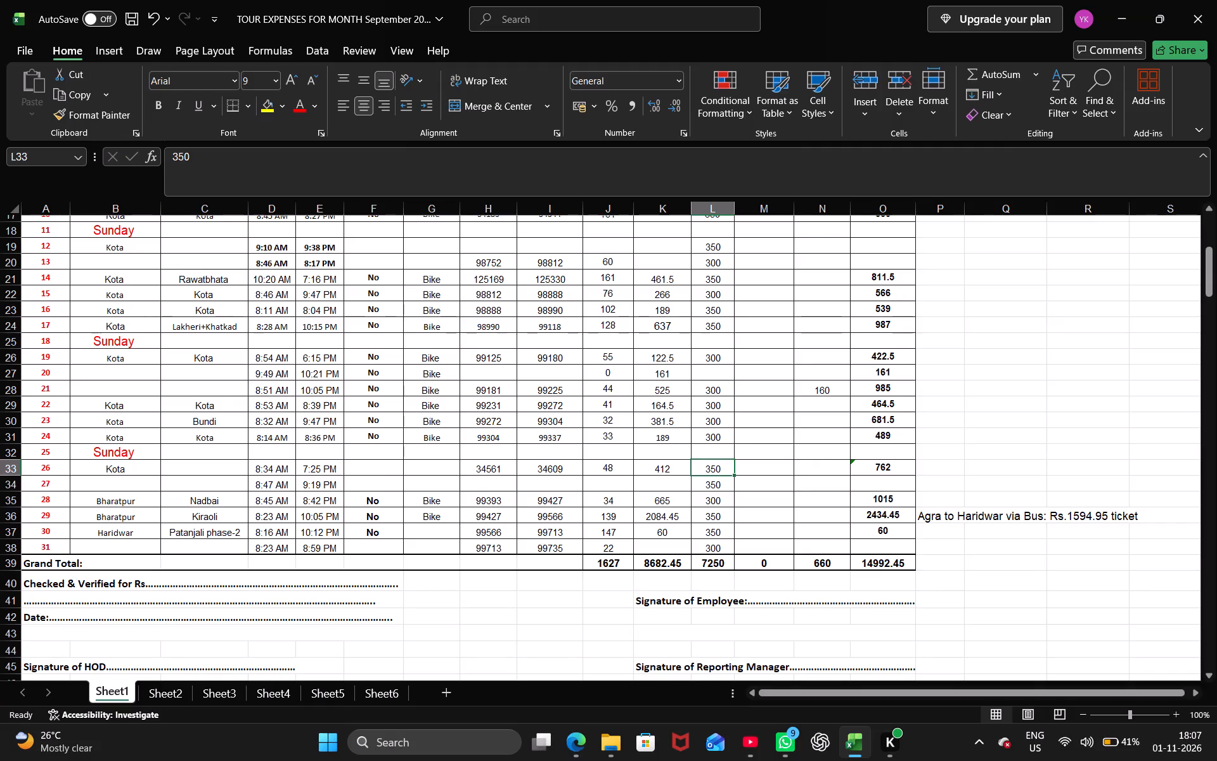
Review the remaining D.A entries for dates 27 to 31 and return to the upper rows of the statement.
key("Down")
key("Down")
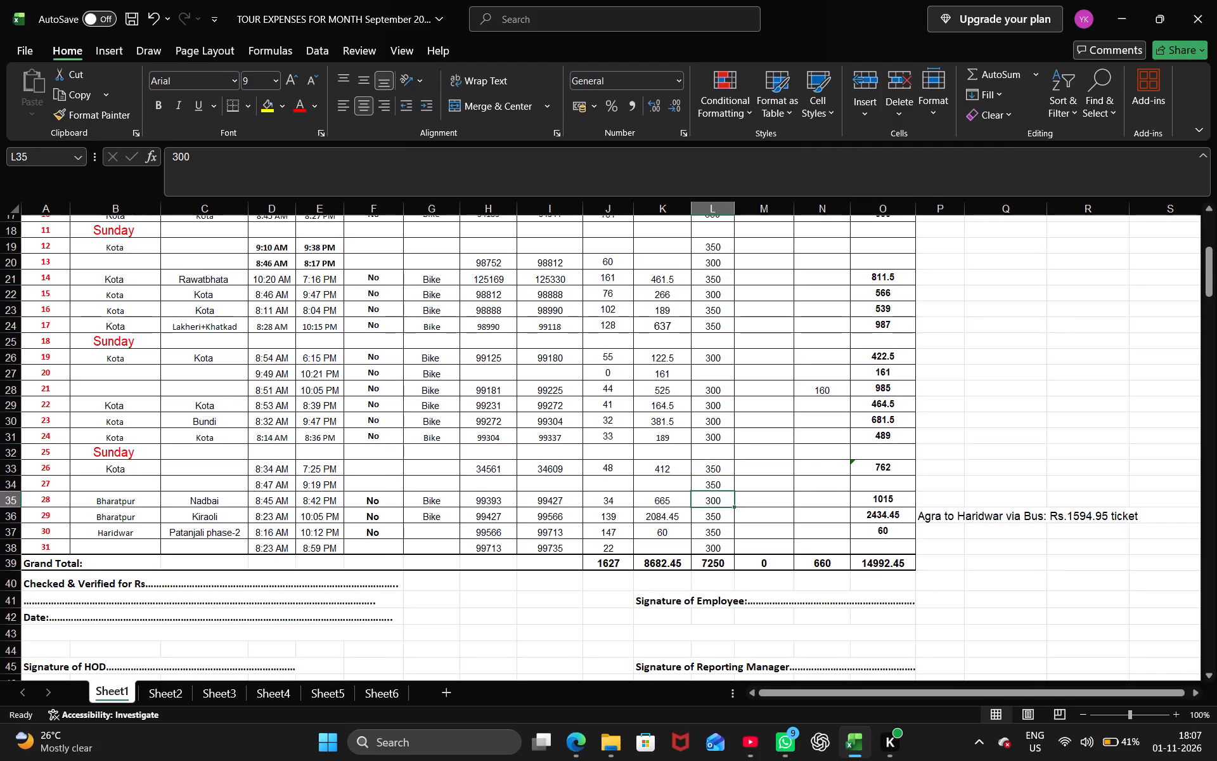
key("Down")
key("Down")
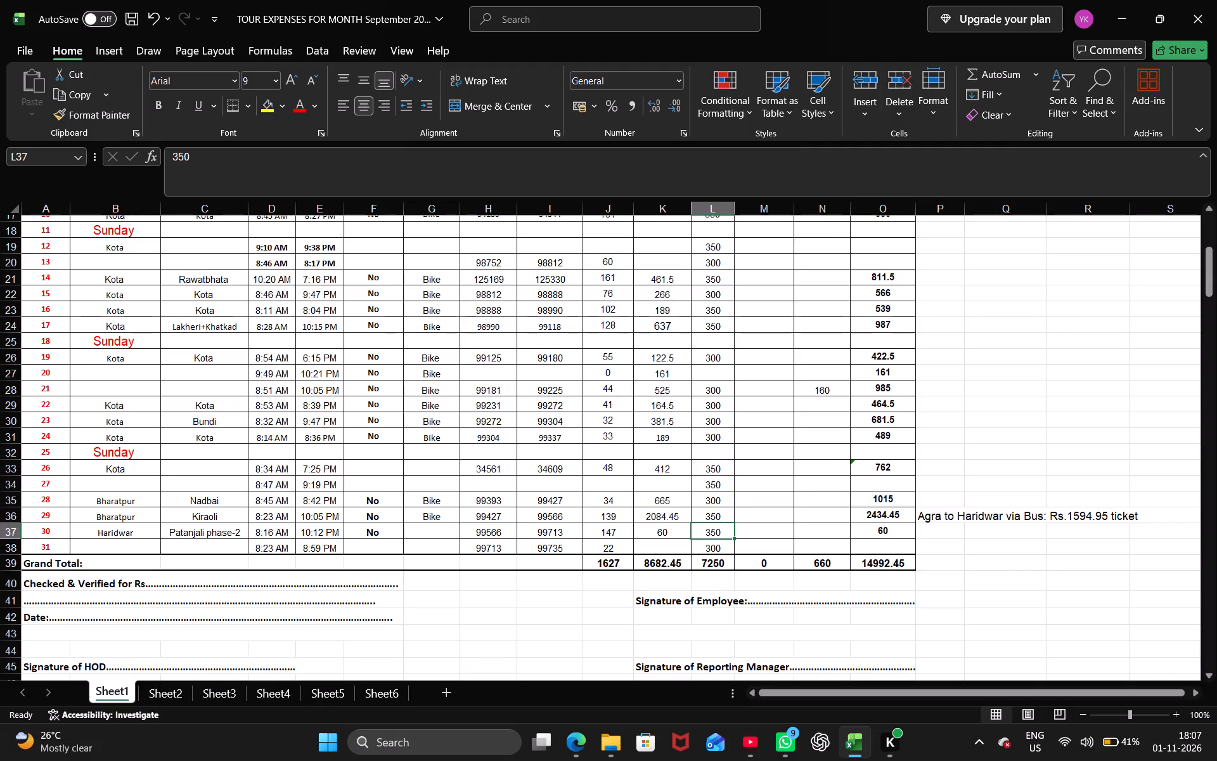
key("Down")
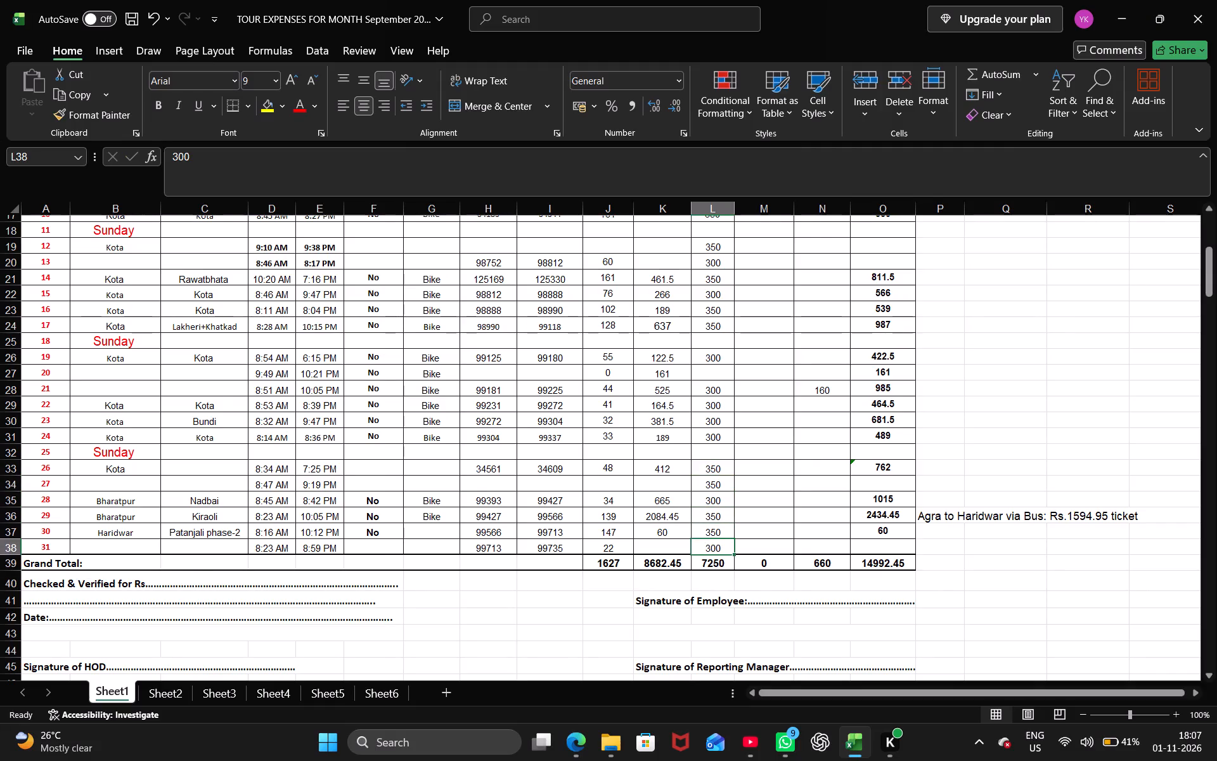
scroll(652, 517, "up", 3)
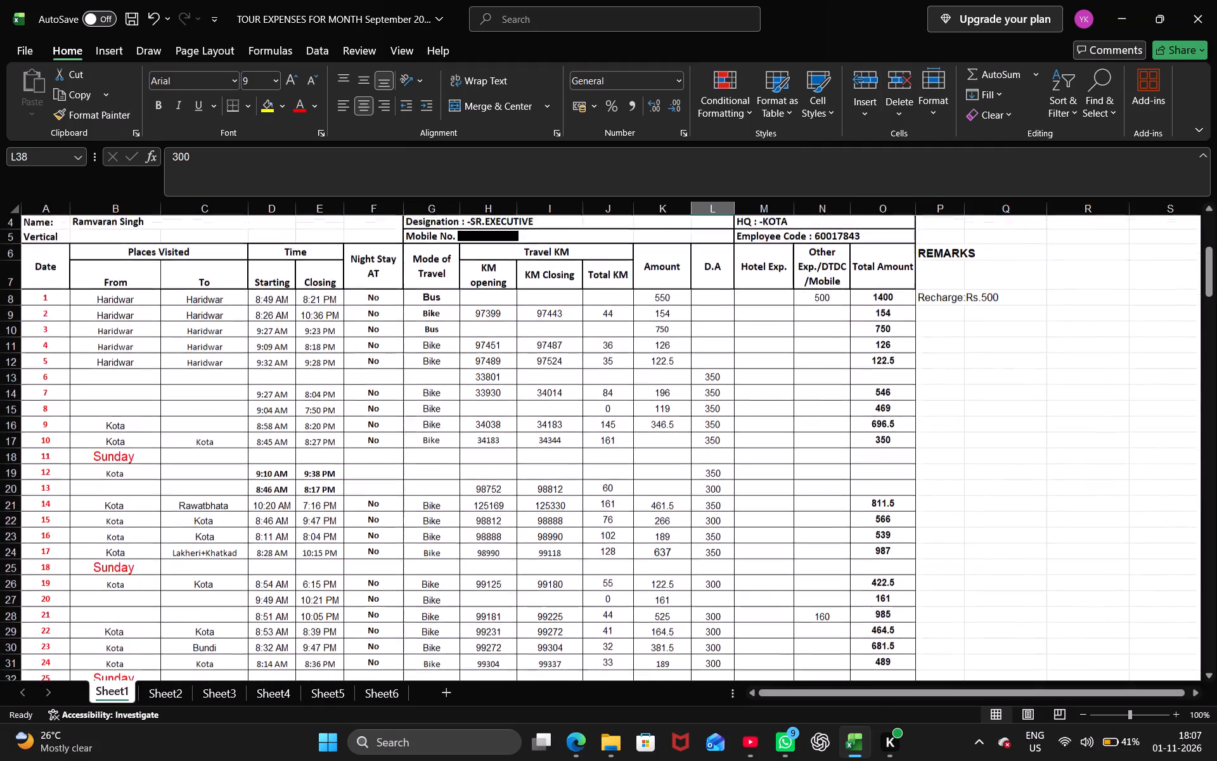